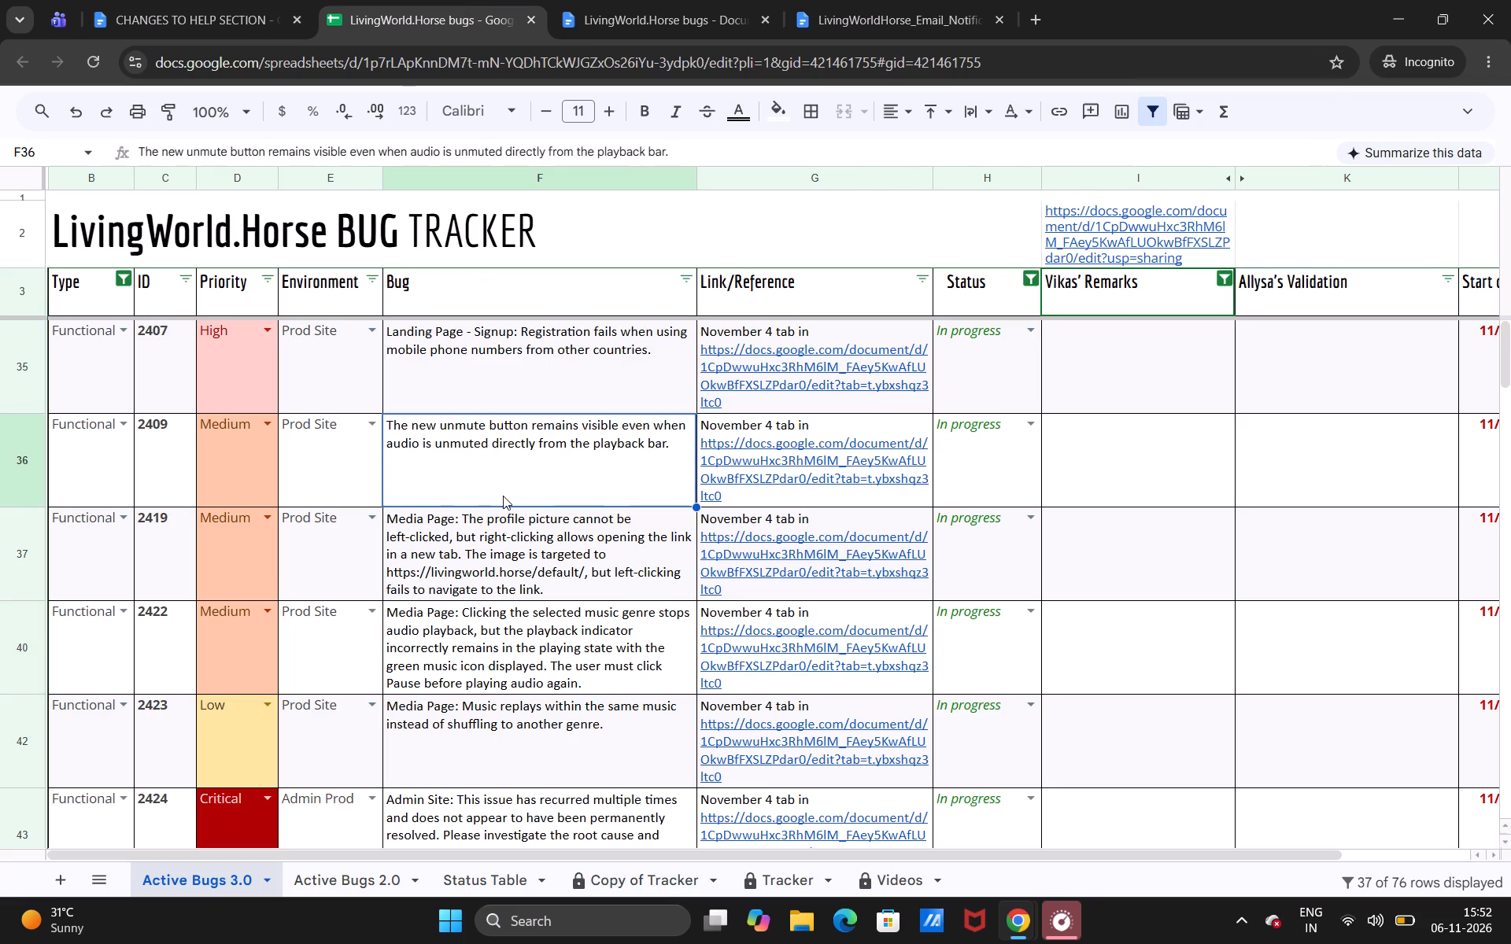
# Review the in-progress bug descriptions in the Active Bugs 3.0 sheet from bug 2419 through bug 2427.
pyautogui.press('Down')
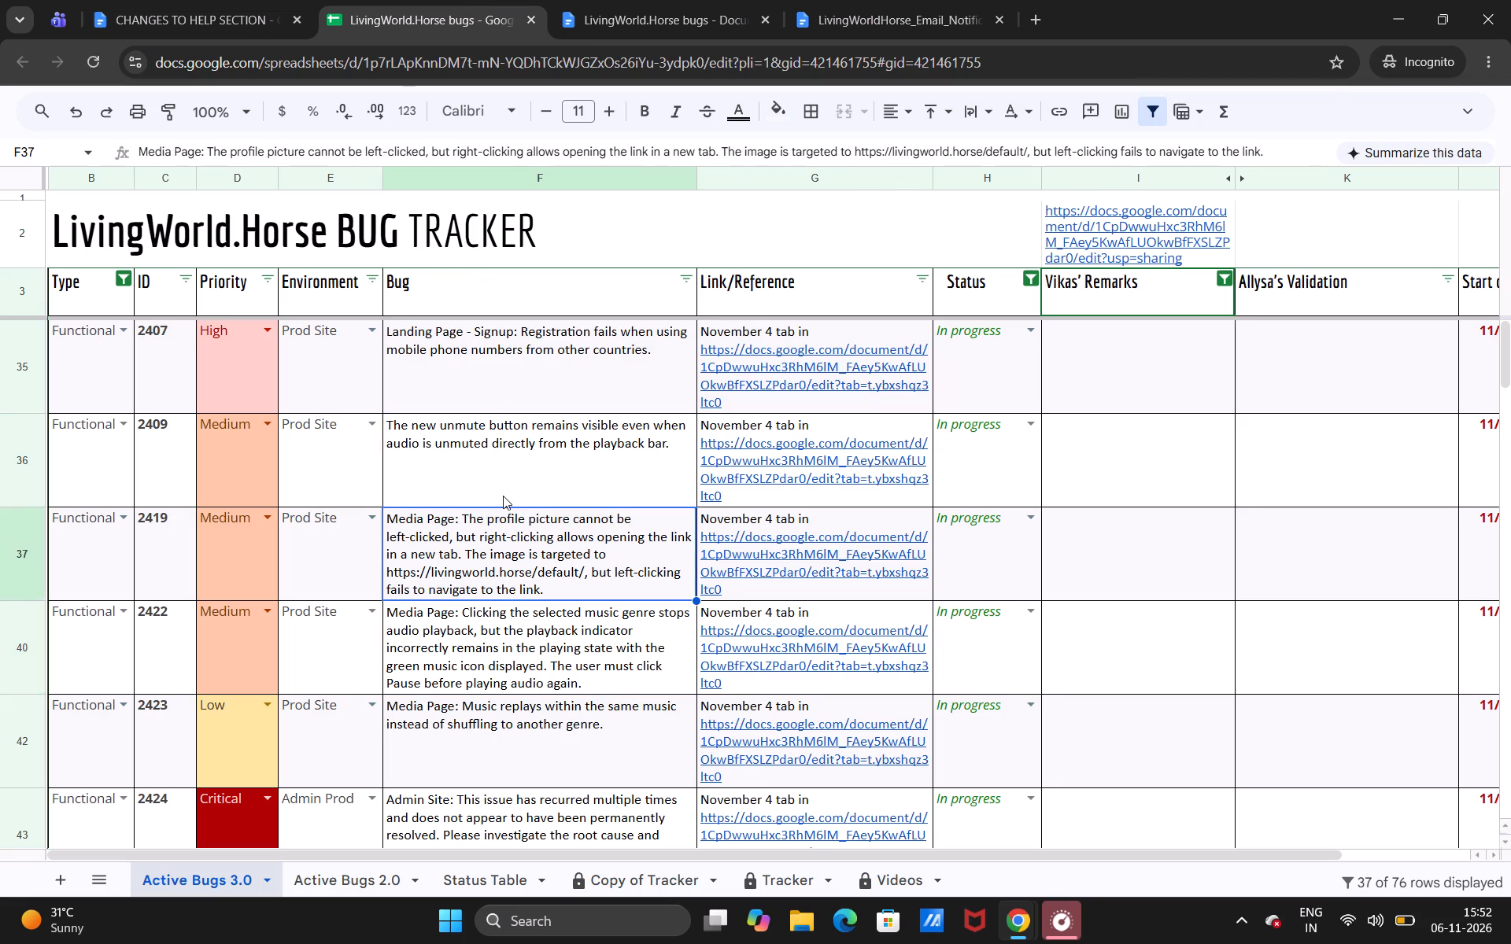
pyautogui.press('Down')
pyautogui.press('Down')
pyautogui.press('Down')
pyautogui.press('Down')
pyautogui.press('Down')
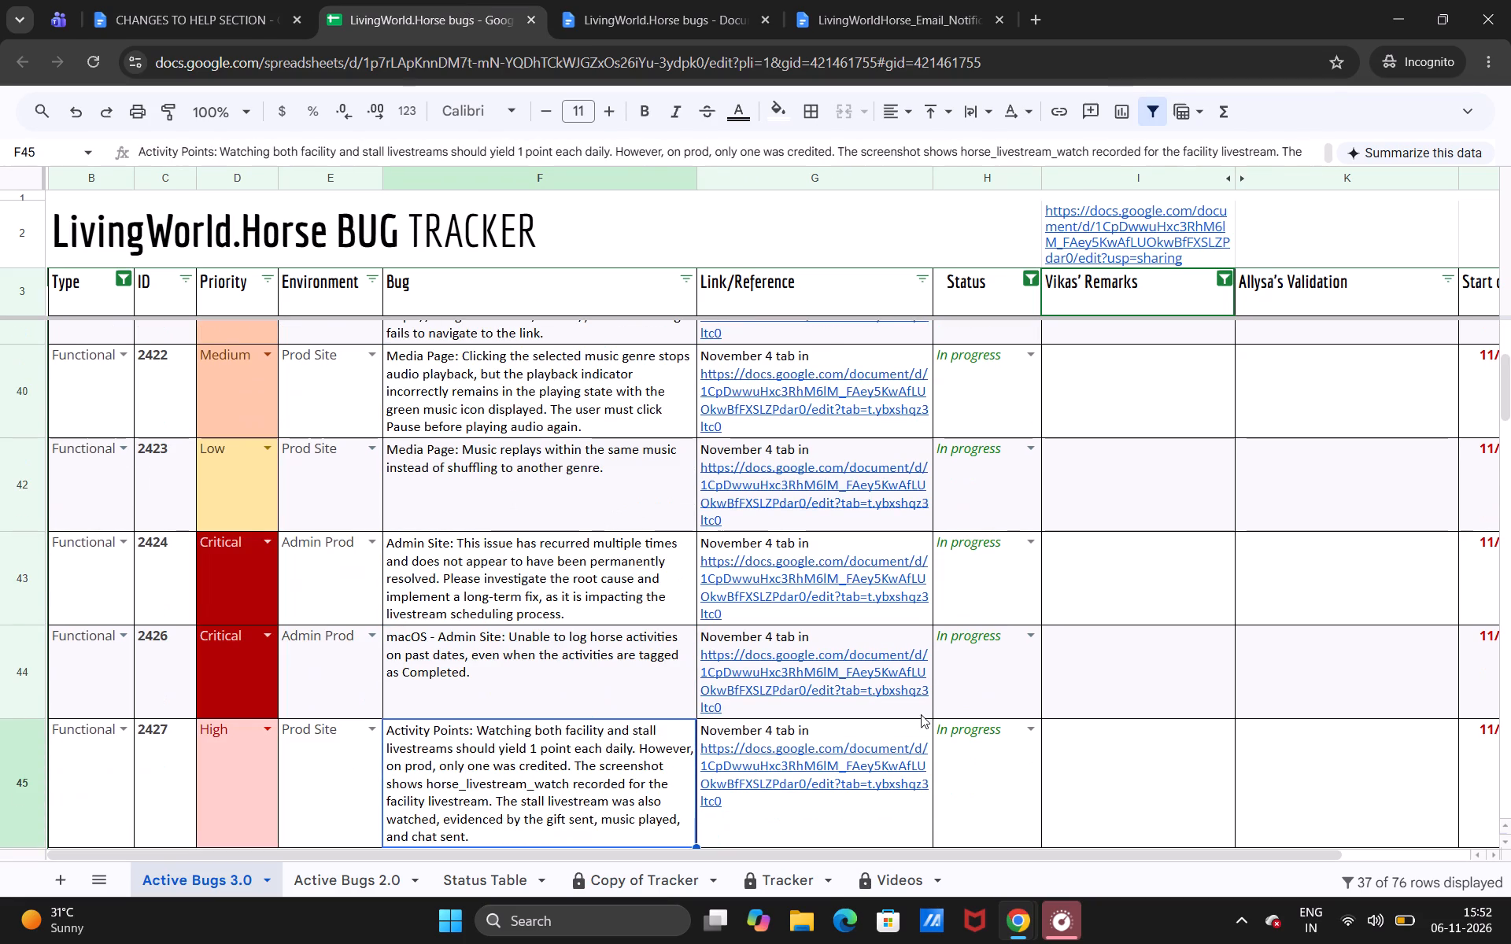
# Switch the computer's Wi-Fi connection to the network named home.
pyautogui.click(1348, 916)
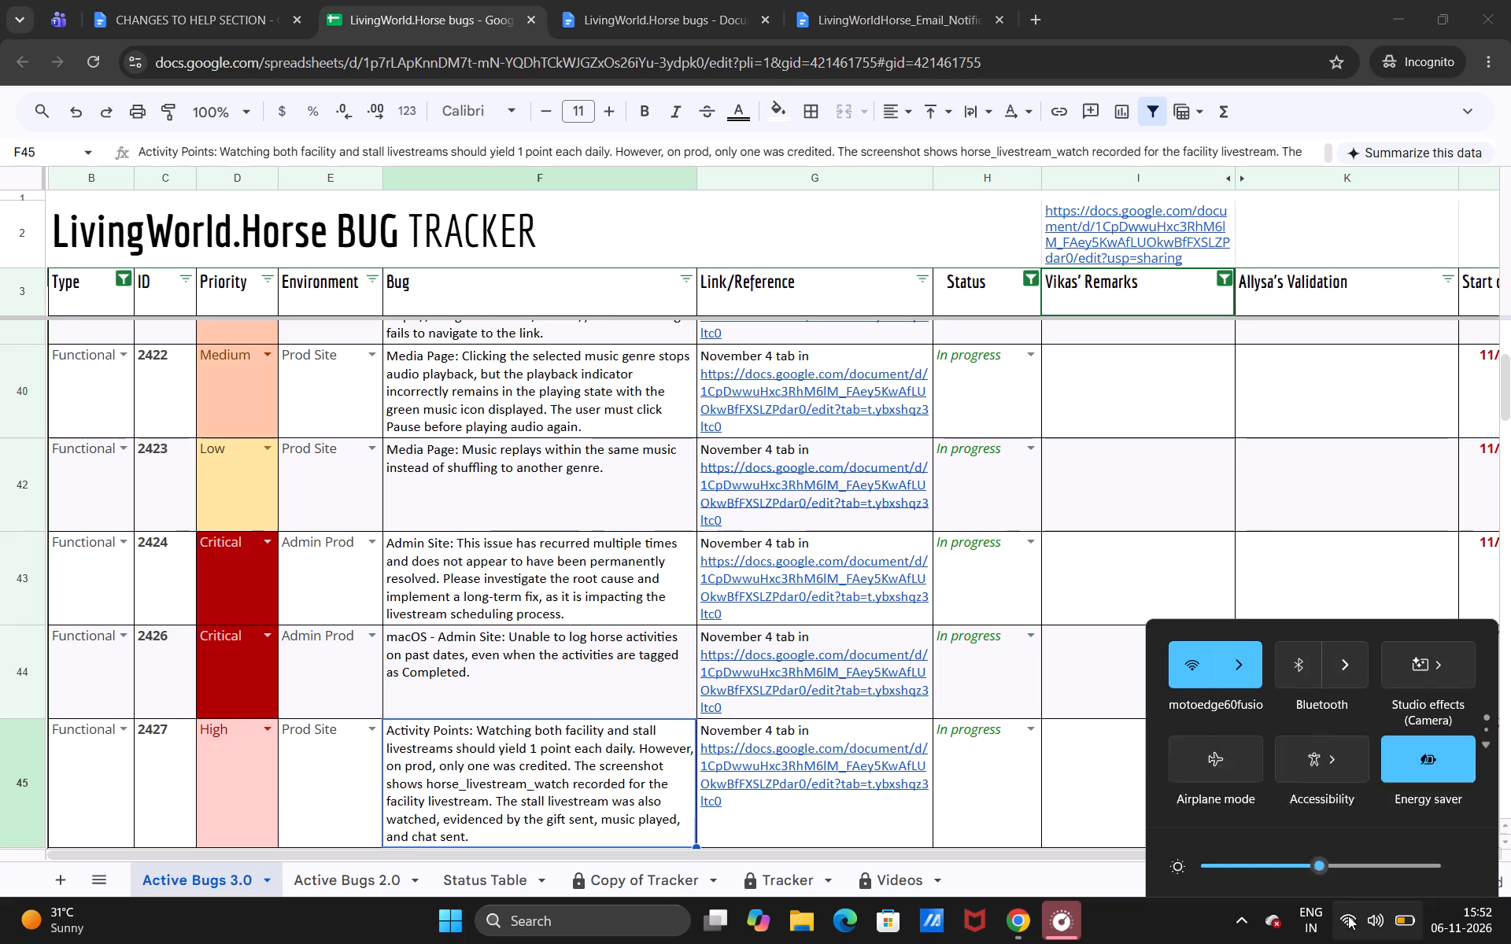
pyautogui.scroll(-1, 1348, 916)
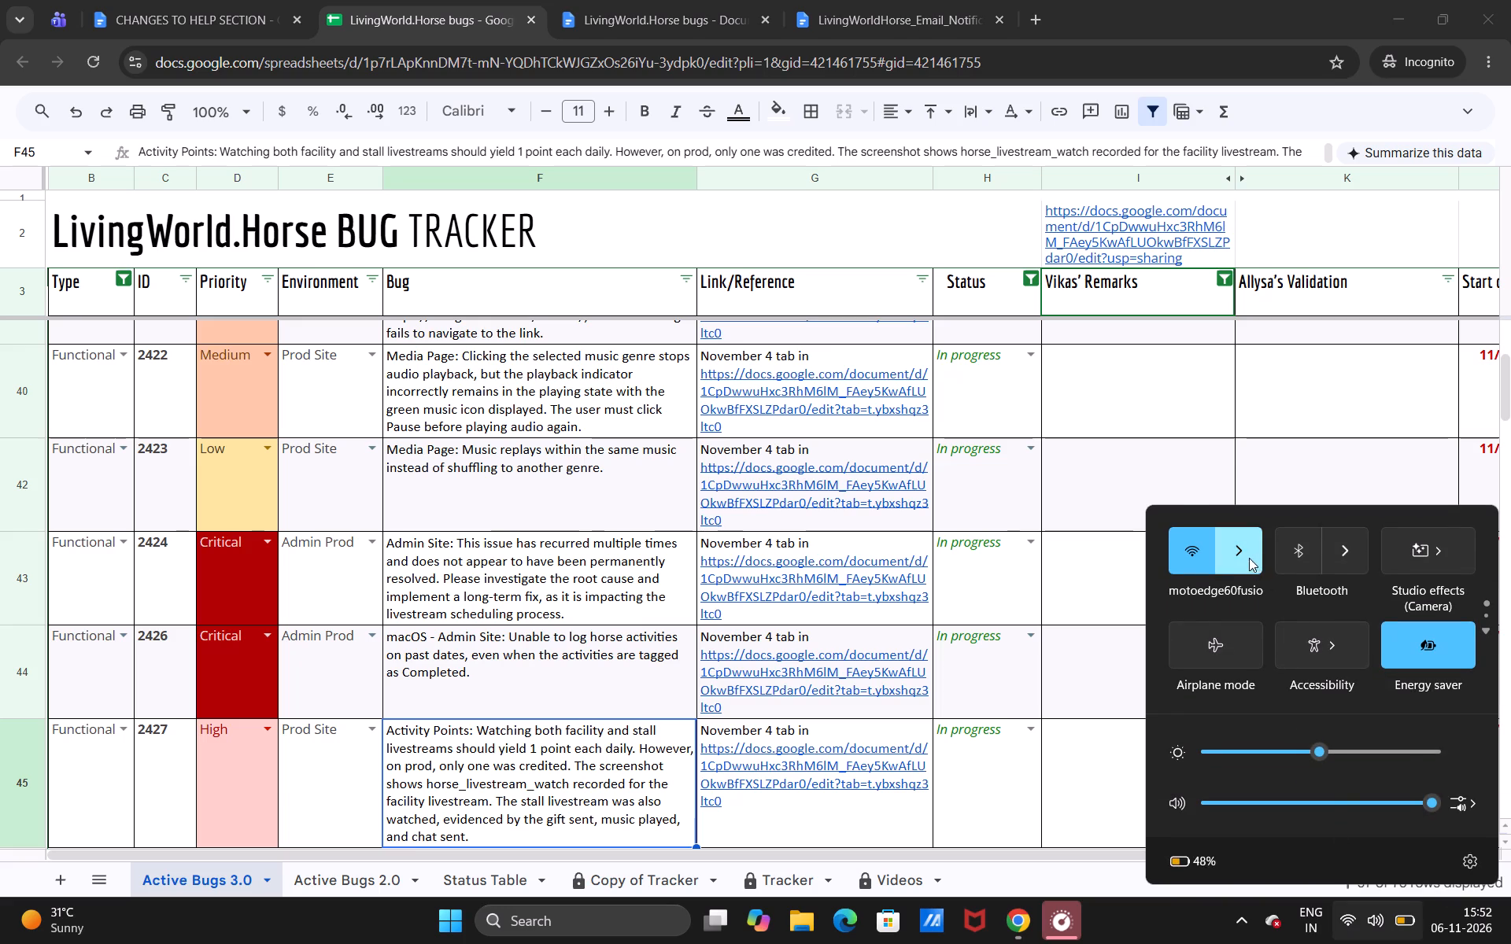
pyautogui.click(1249, 558)
pyautogui.click(1300, 675)
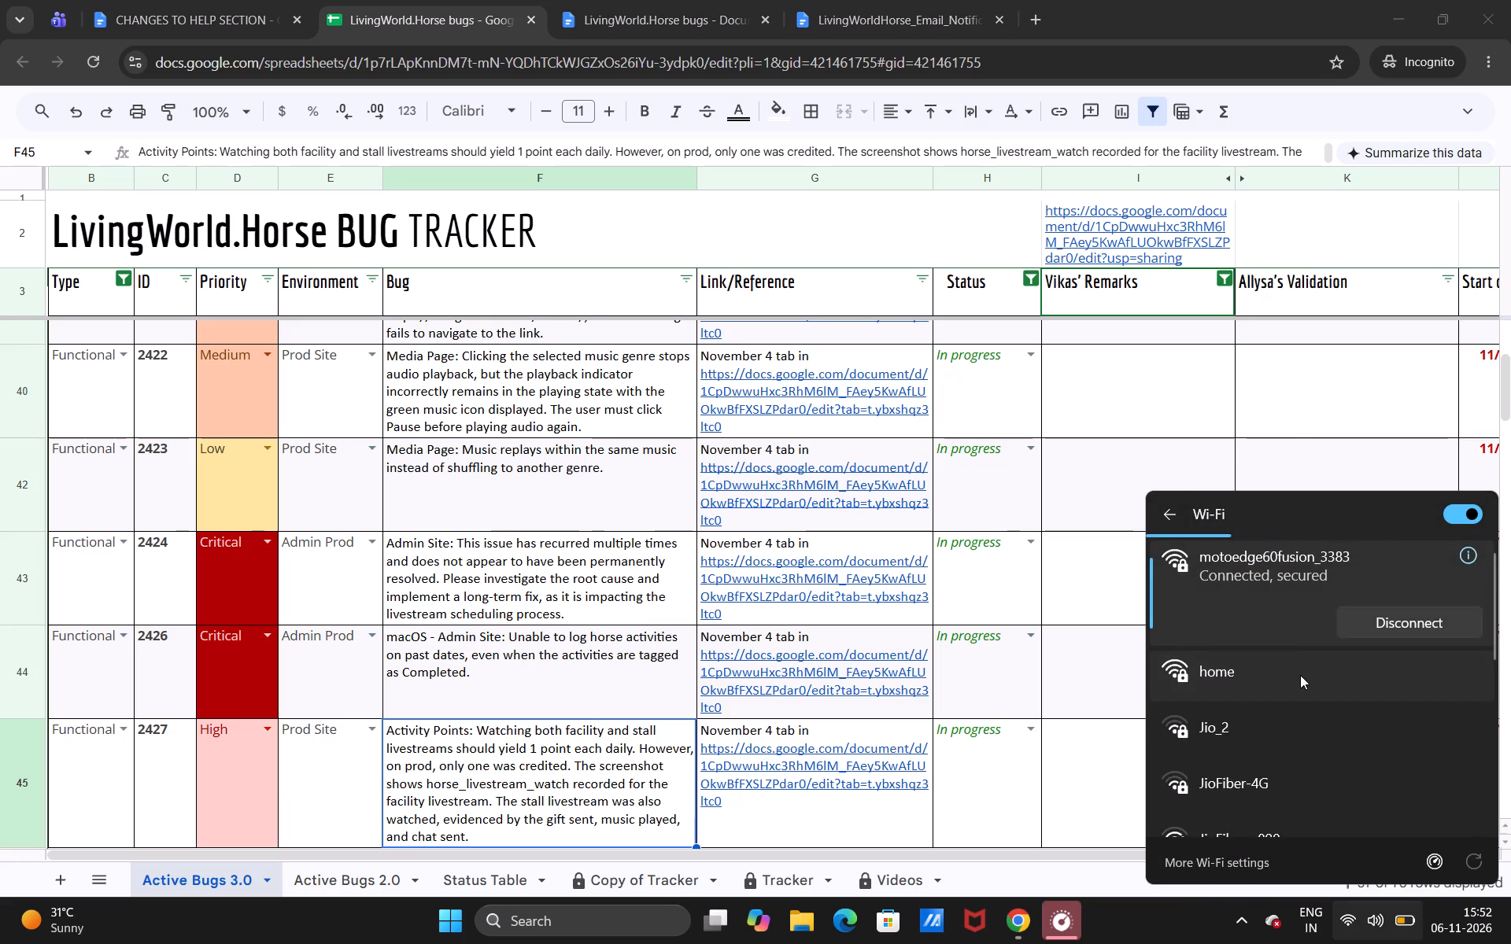
pyautogui.click(1388, 708)
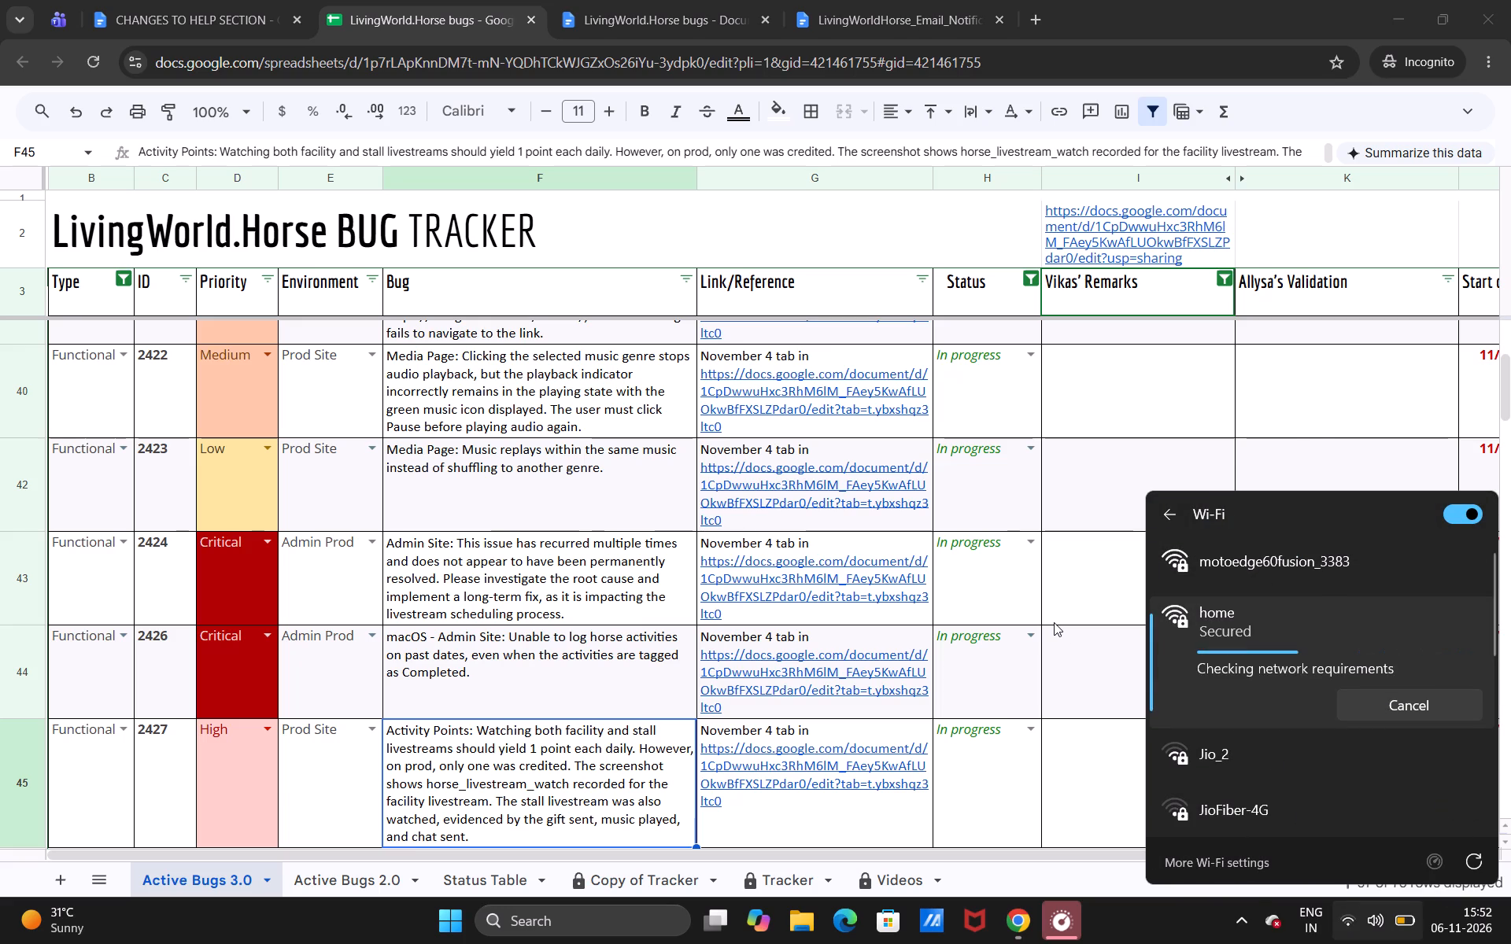
# Return to the bug tracker spreadsheet and reload it.
pyautogui.click(534, 453)
pyautogui.click(530, 389)
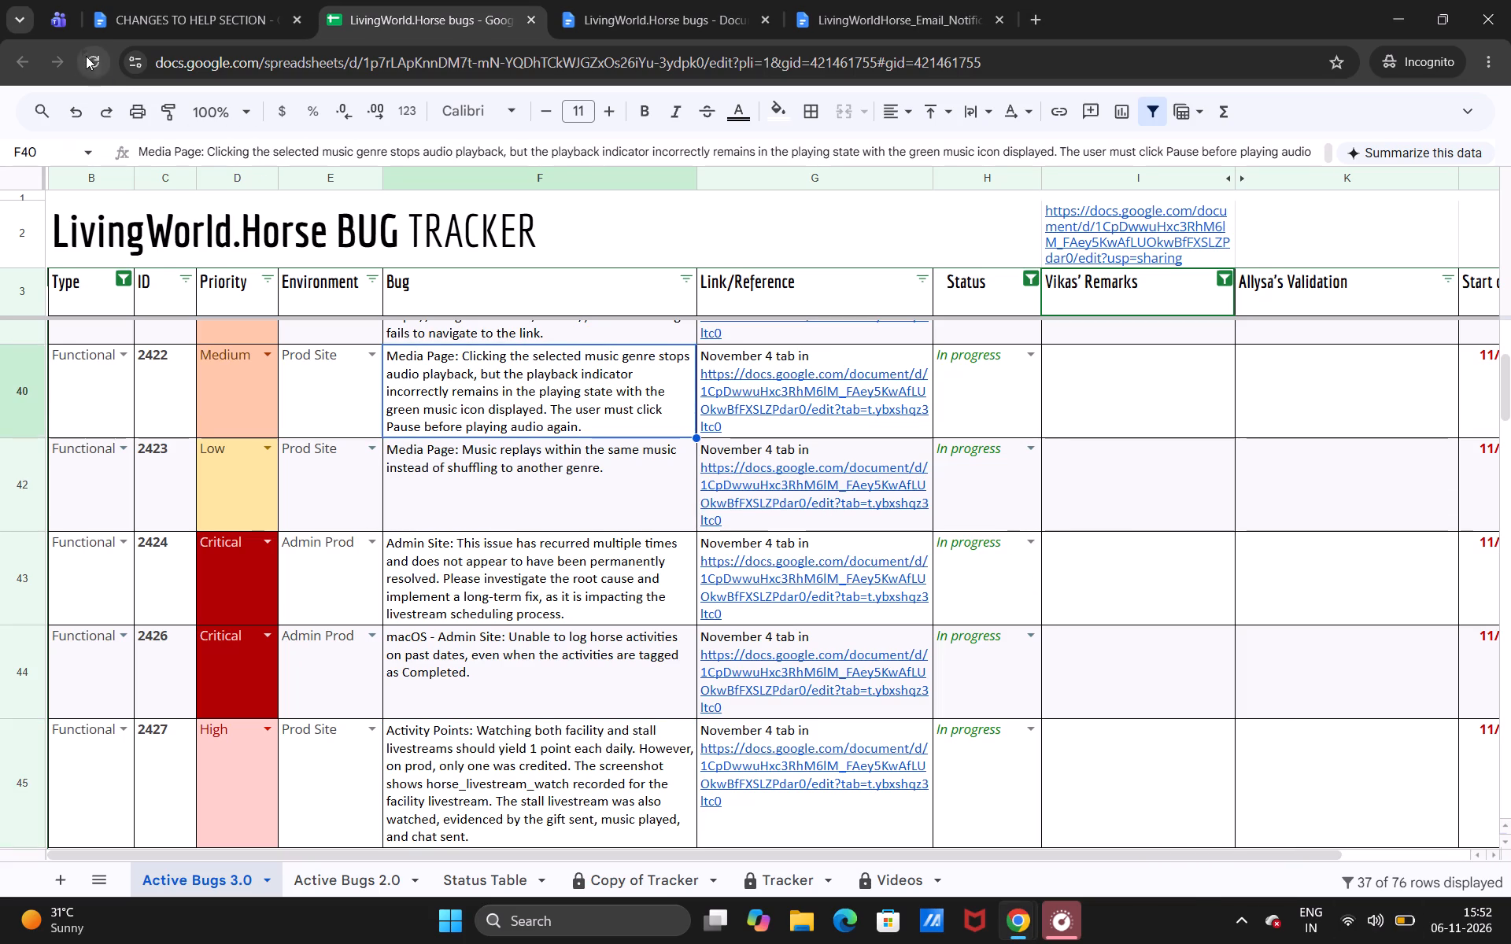
pyautogui.click(83, 53)
# Read through the LivingWorldHorse_Email_Notification_Updates document from section 1, Activity Notification, to section 9, Video Uploads for Any Horse.
pyautogui.click(637, 0)
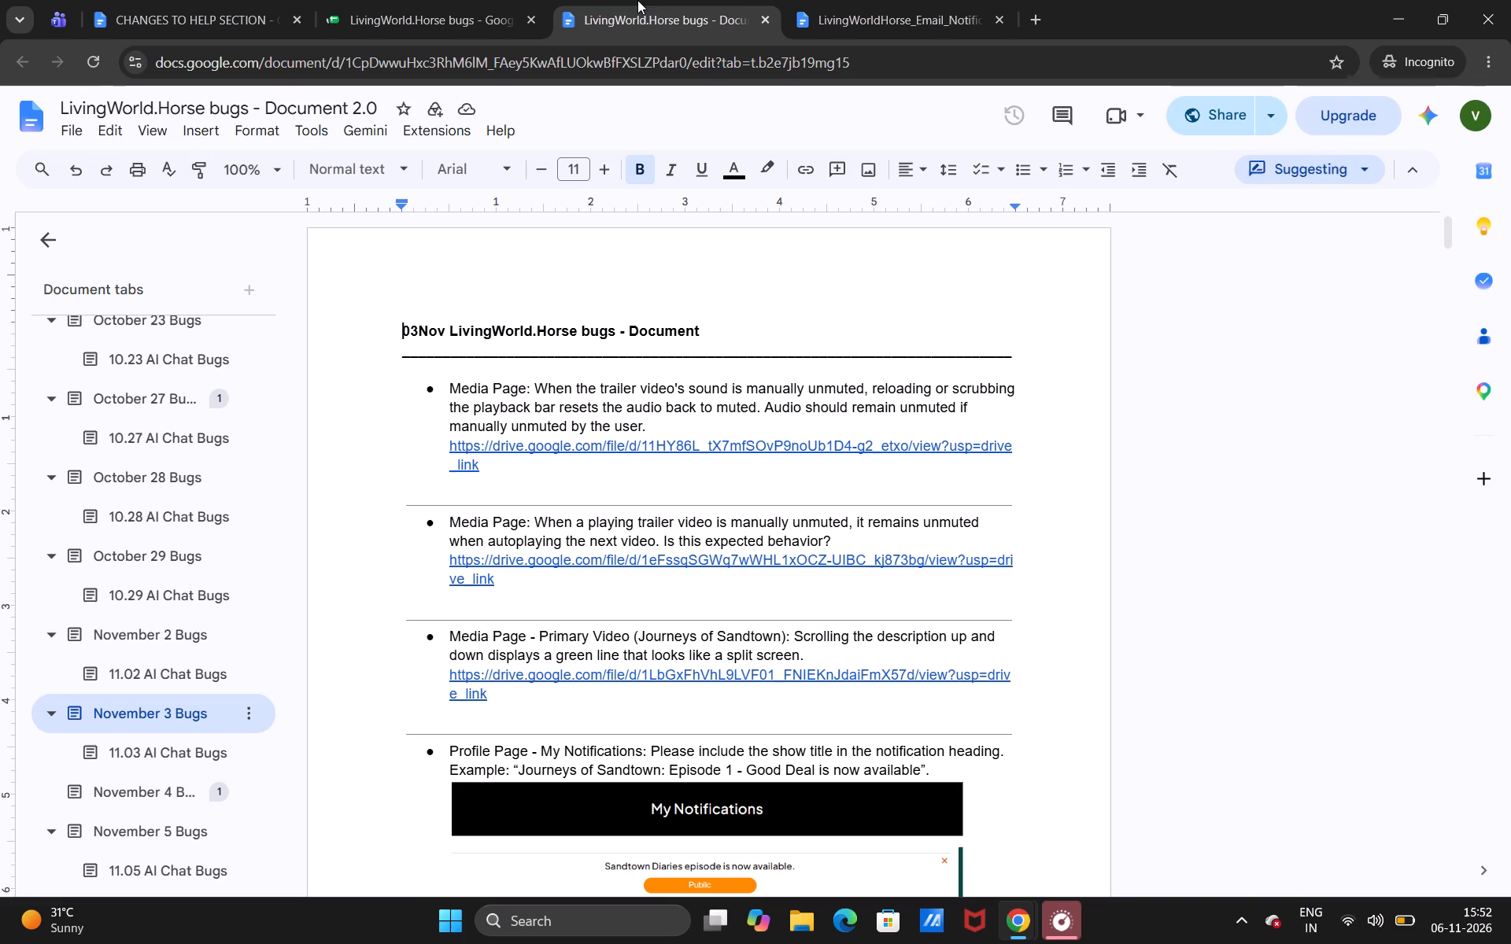
pyautogui.click(859, 1)
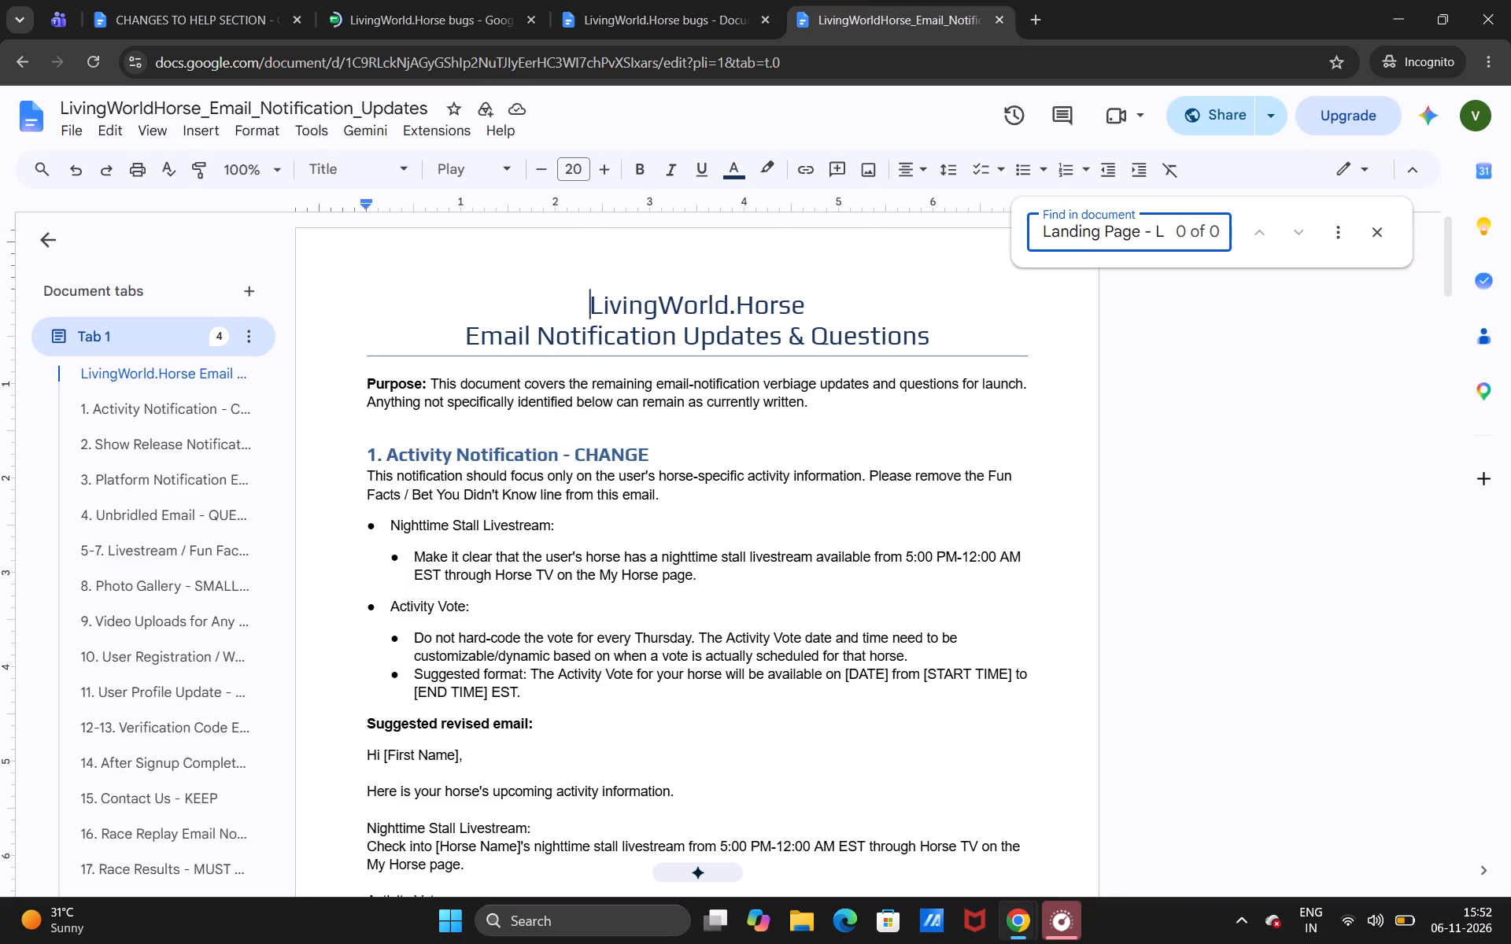
pyautogui.click(722, 485)
pyautogui.press('Down')
pyautogui.press('Down')
pyautogui.press('Down')
pyautogui.press('Down')
pyautogui.press('Down')
pyautogui.press('Down')
pyautogui.press('Down')
pyautogui.press('Down')
pyautogui.press('Down')
pyautogui.press('Down')
pyautogui.press('Down')
pyautogui.press('Down')
pyautogui.press('Down')
pyautogui.press('Down')
pyautogui.press('Down')
pyautogui.press('Down')
pyautogui.press('Down')
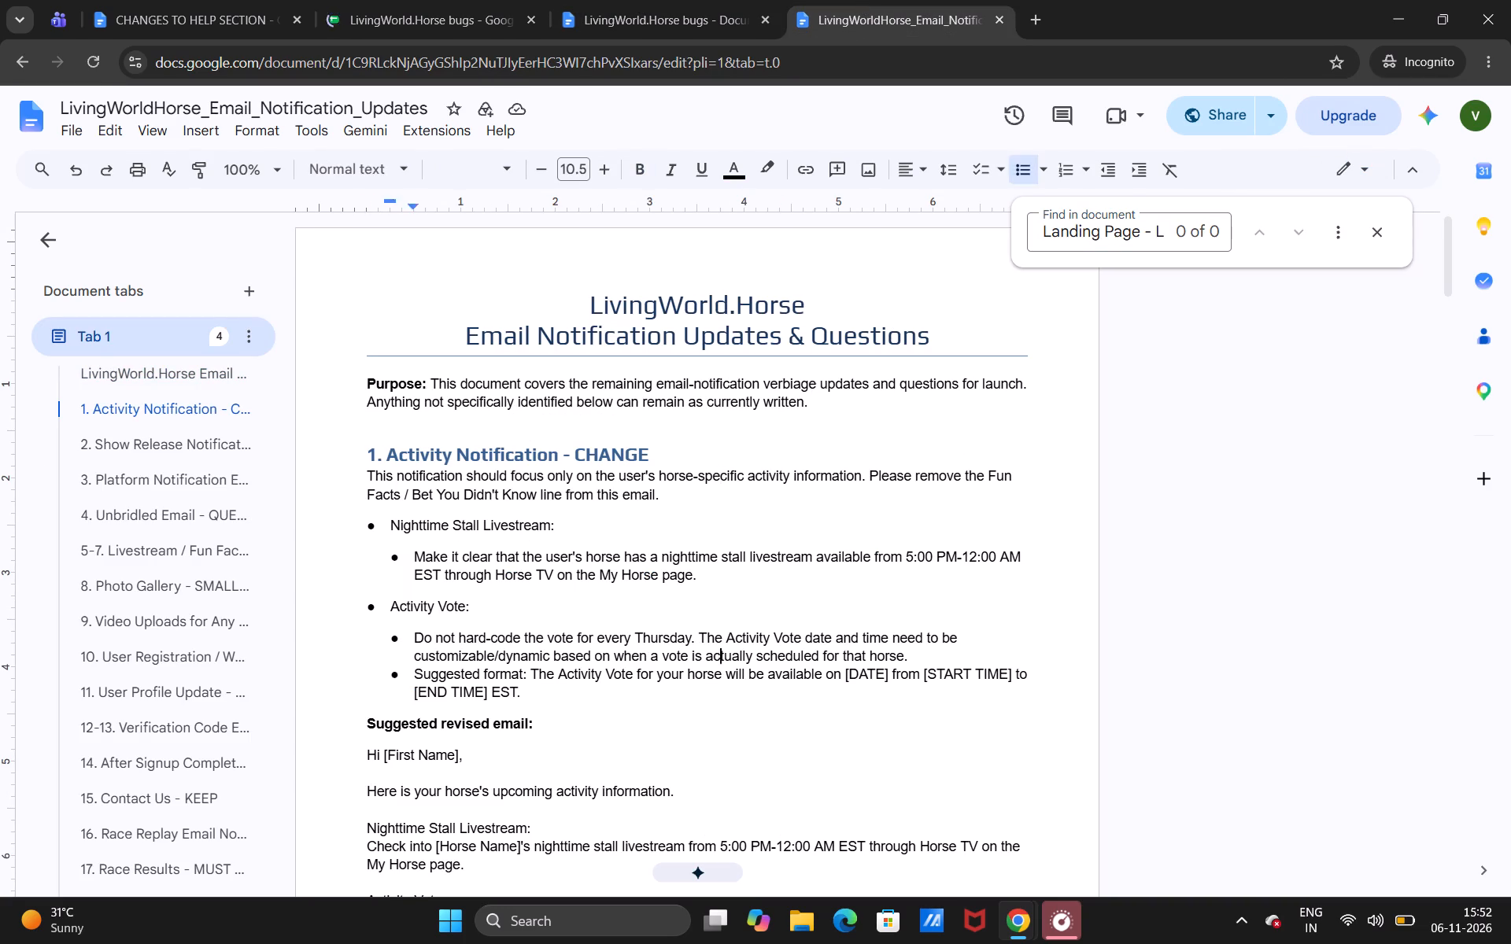
pyautogui.scroll(1, 722, 485)
pyautogui.press('Down')
pyautogui.press('Down')
pyautogui.press('Down')
pyautogui.press('Down')
pyautogui.press('Down')
pyautogui.press('Down')
pyautogui.press('Down')
pyautogui.press('Down')
pyautogui.press('Down')
pyautogui.press('Down')
pyautogui.press('Down')
pyautogui.press('Down')
pyautogui.press('Down')
pyautogui.press('Down')
pyautogui.press('Down')
pyautogui.press('Down')
pyautogui.press('Down')
pyautogui.press('Down')
pyautogui.press('Down')
pyautogui.press('Down')
pyautogui.press('Down')
pyautogui.press('Down')
pyautogui.press('Down')
pyautogui.press('Down')
pyautogui.press('Down')
pyautogui.press('Down')
pyautogui.press('Down')
pyautogui.press('Down')
pyautogui.press('Down')
pyautogui.press('Down')
pyautogui.press('Down')
pyautogui.press('Down')
pyautogui.press('Down')
pyautogui.press('Down')
pyautogui.press('Down')
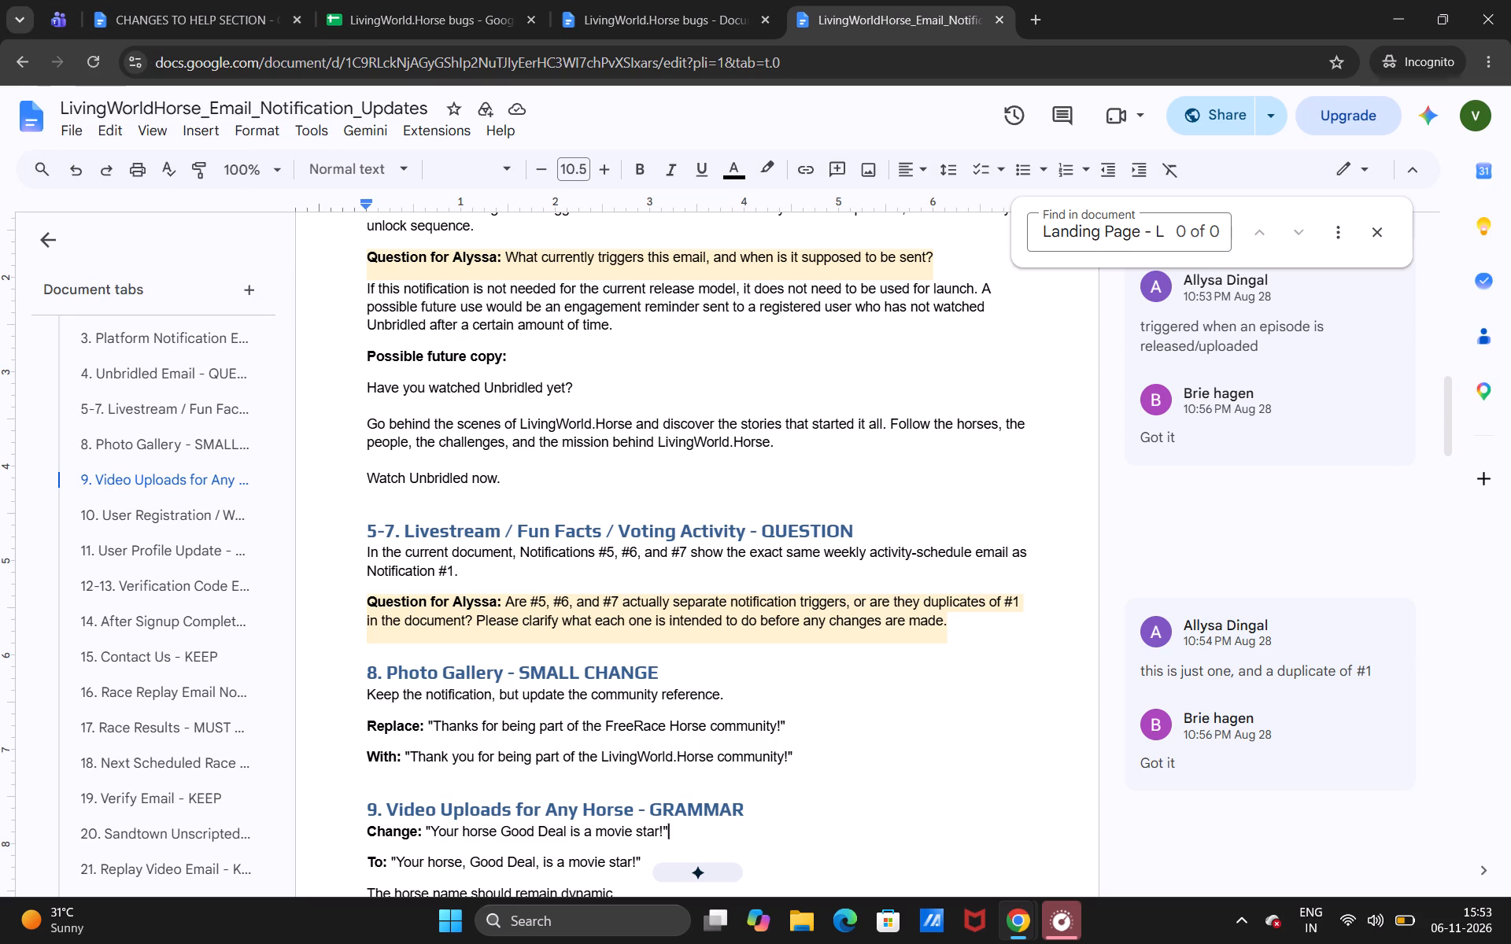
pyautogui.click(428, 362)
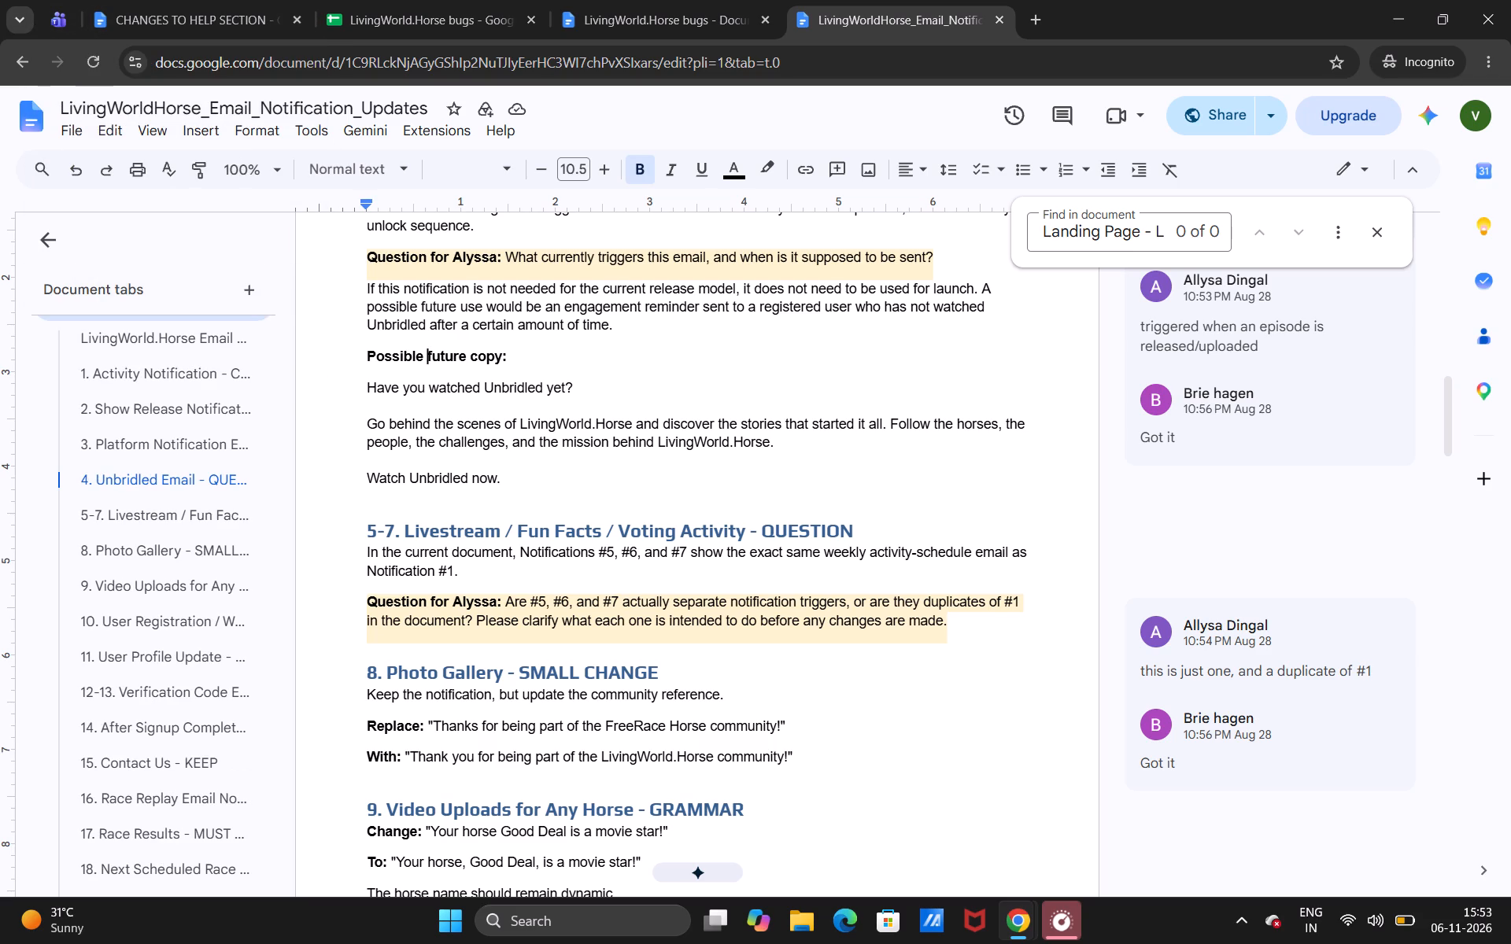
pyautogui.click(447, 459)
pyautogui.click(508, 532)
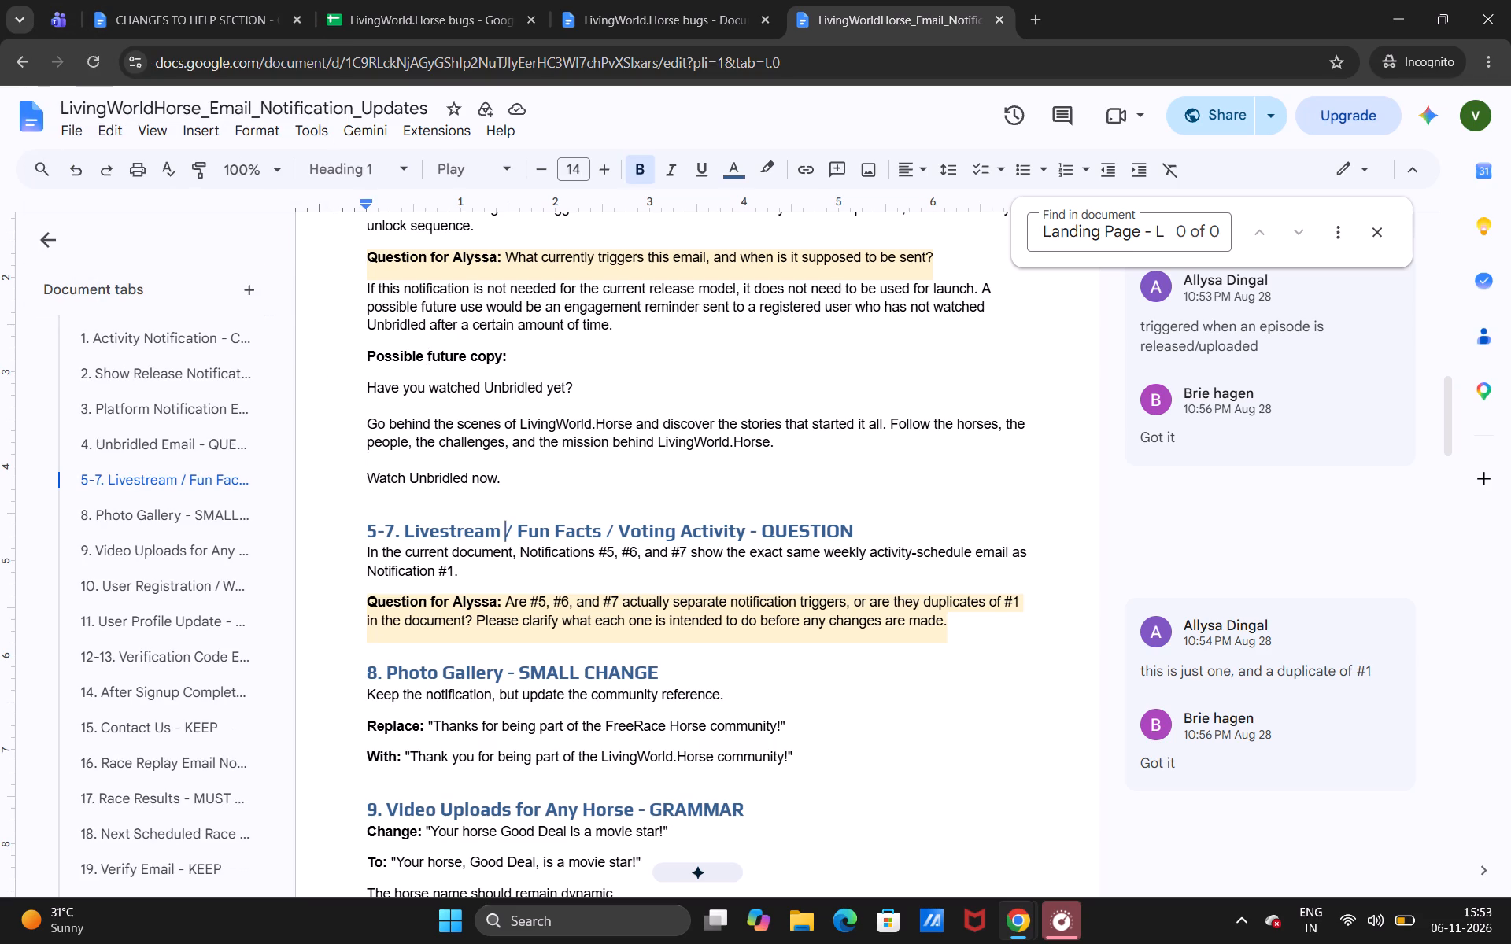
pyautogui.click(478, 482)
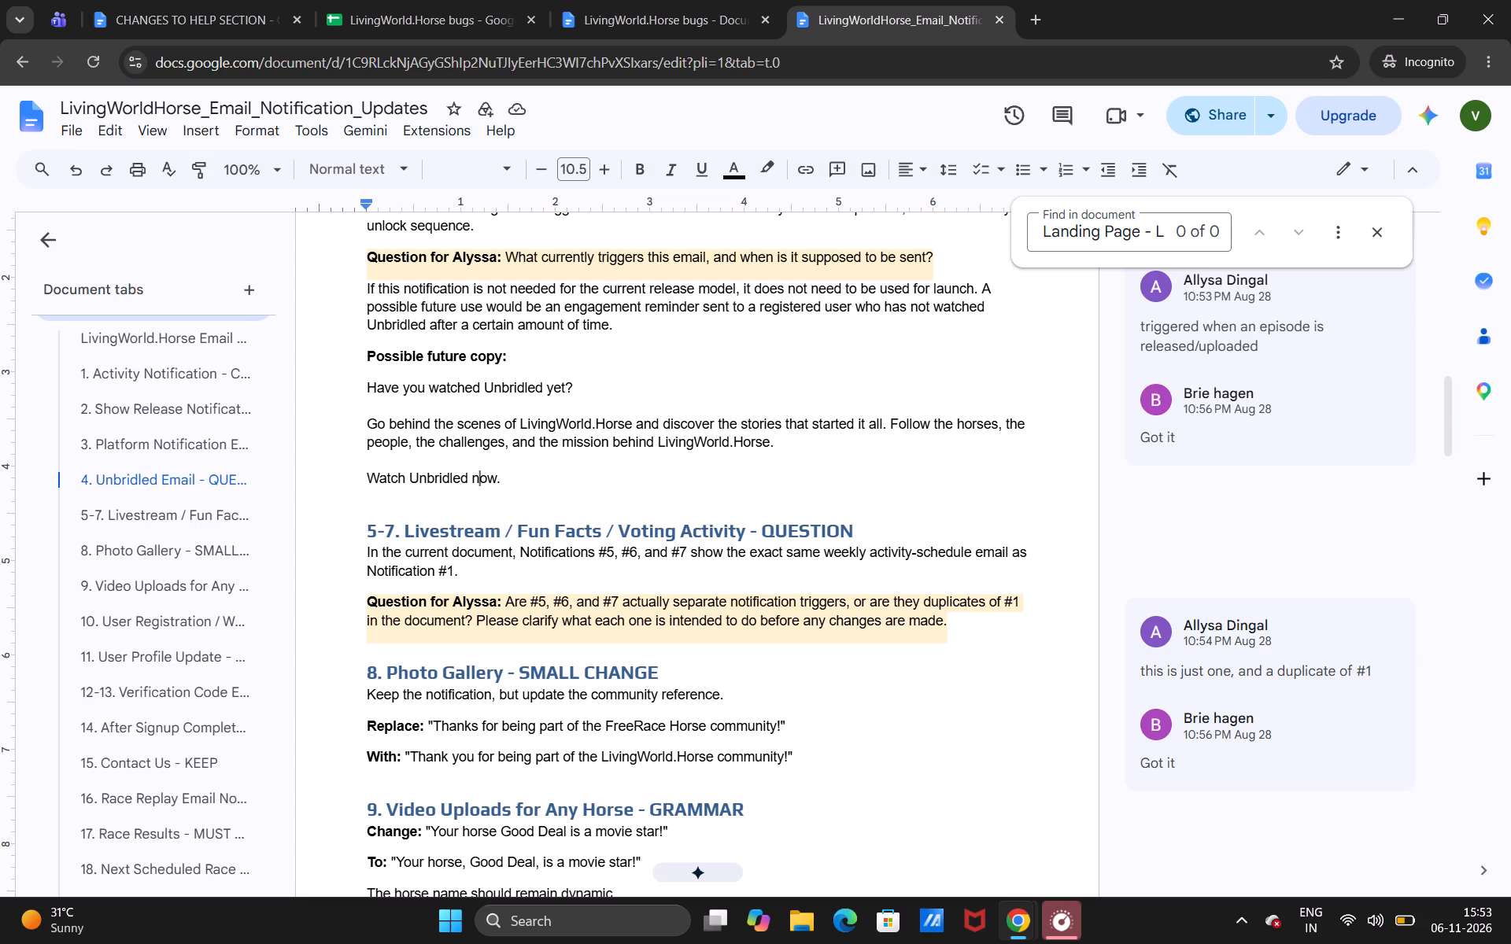
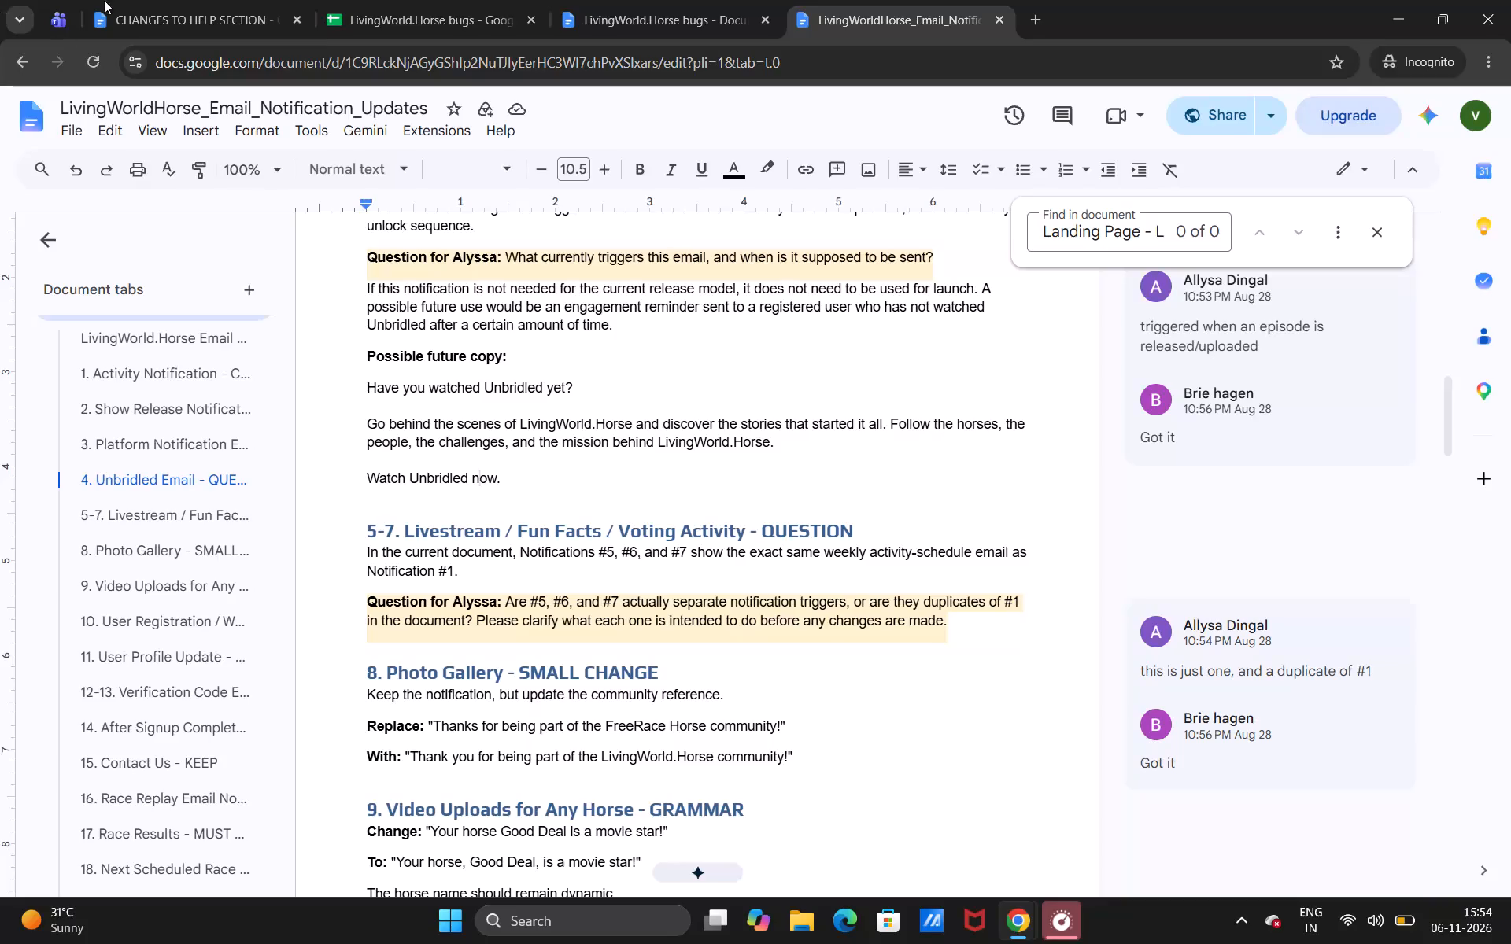
# Switch to the LivingWorld.Horse bug tracker and read the Active Bugs 3.0 entries through bug 2427.
pyautogui.click(369, 0)
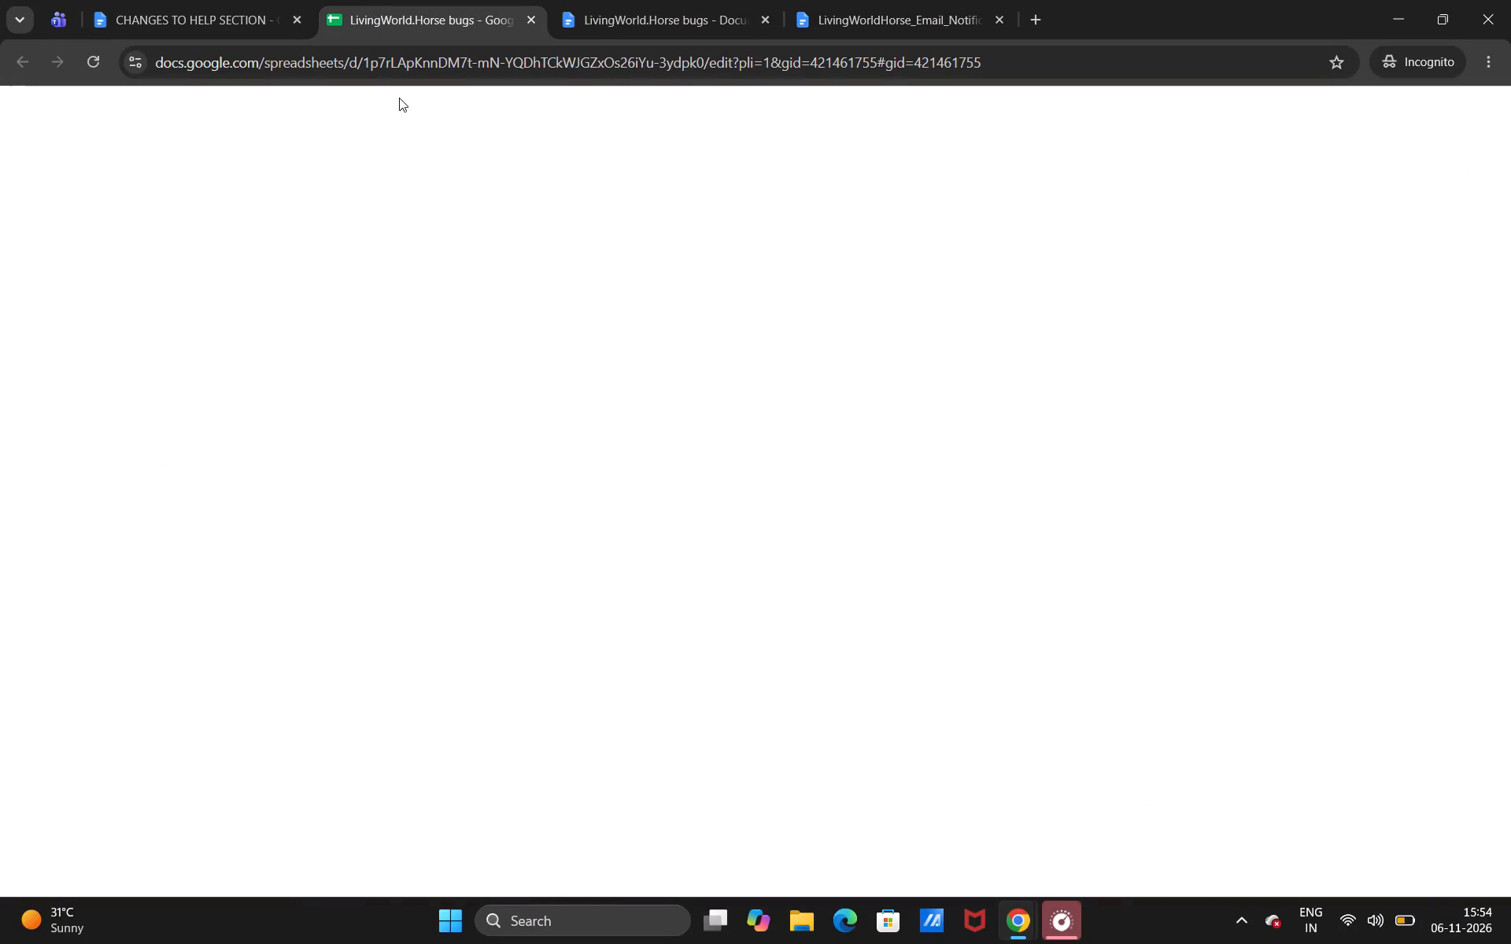
pyautogui.click(534, 408)
pyautogui.press('Up')
pyautogui.press('Up')
pyautogui.press('Up')
pyautogui.press('Up')
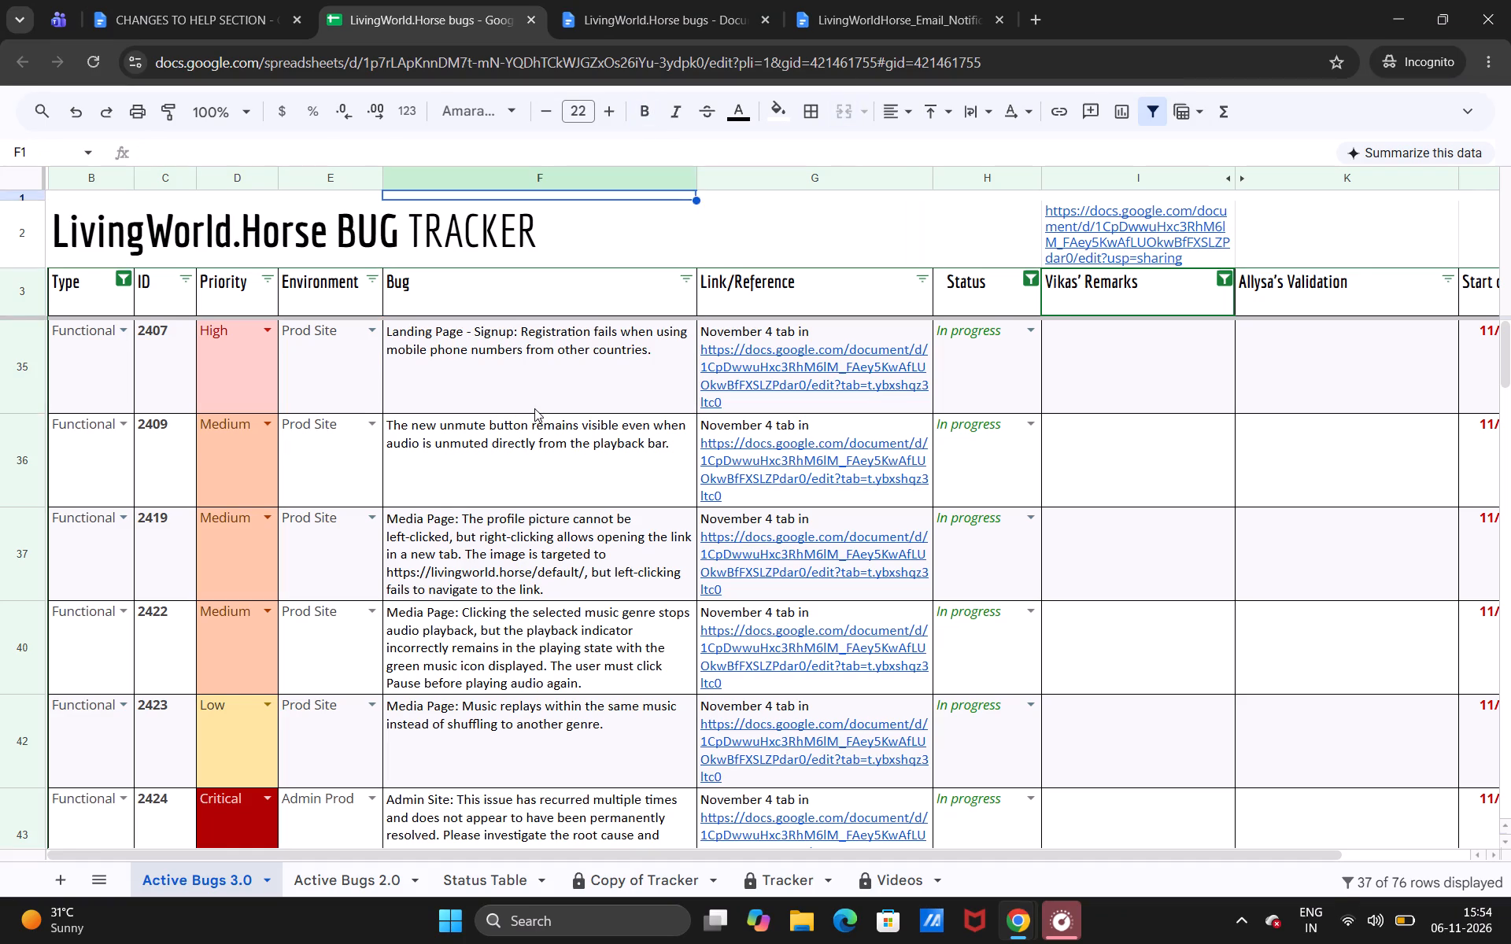
pyautogui.press('Up')
pyautogui.press('Down')
pyautogui.press('Down')
pyautogui.press('Down')
pyautogui.press('Down')
pyautogui.press('Down')
pyautogui.press('Down')
pyautogui.press('Down')
pyautogui.press('Down')
pyautogui.press('Down')
pyautogui.press('Down')
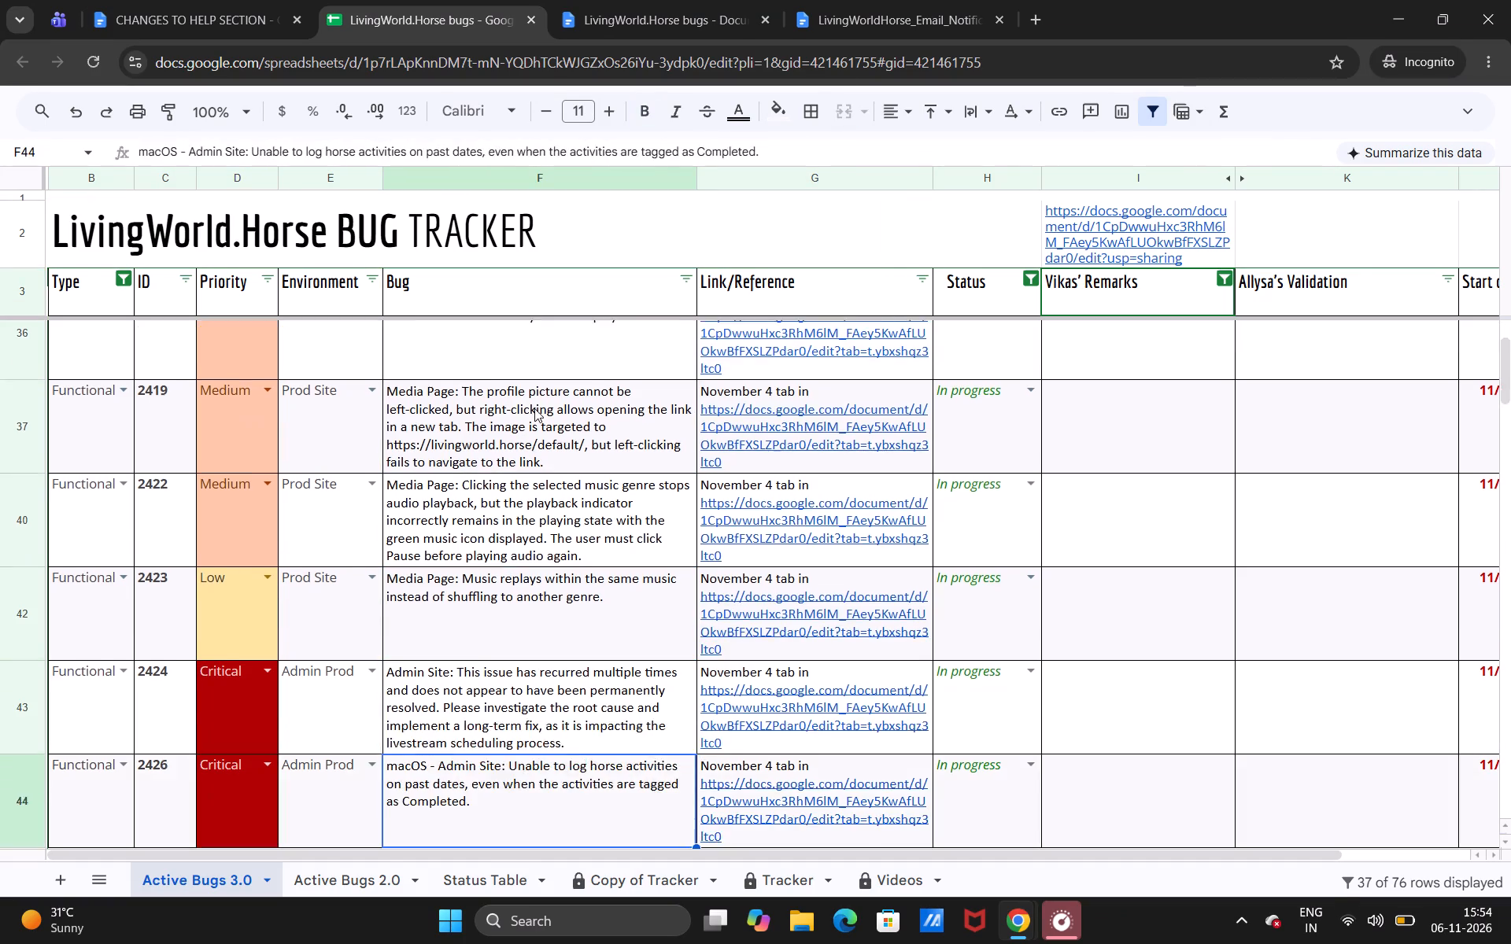
pyautogui.press('Down')
pyautogui.press('Down')
pyautogui.press('Up')
pyautogui.press('Up')
pyautogui.press('Up')
pyautogui.press('Up')
pyautogui.press('Down')
pyautogui.press('Down')
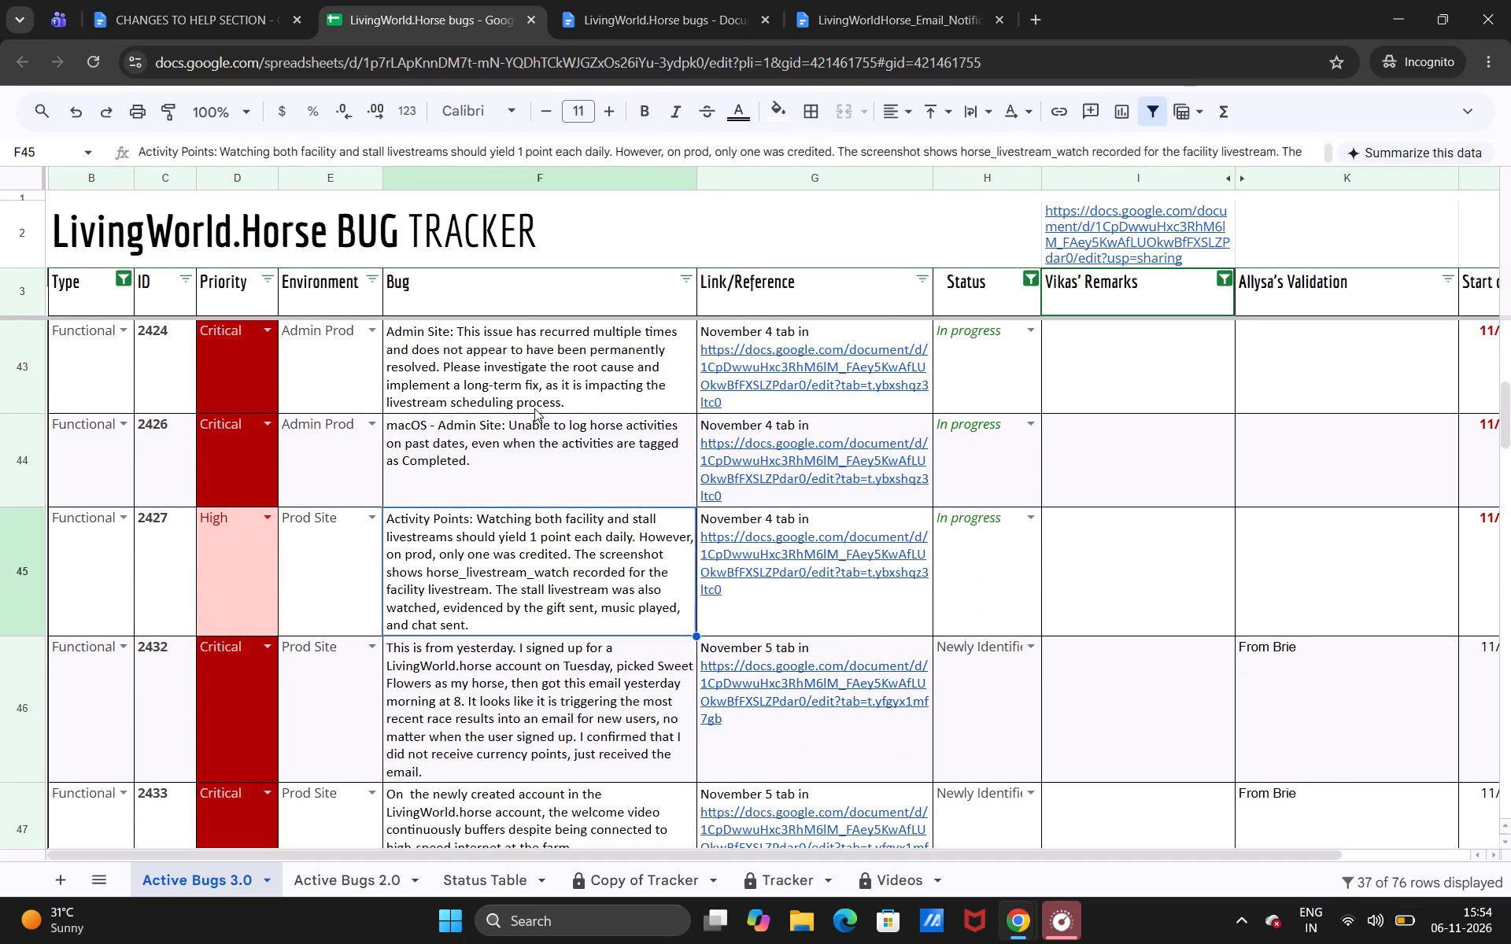
pyautogui.press('Up')
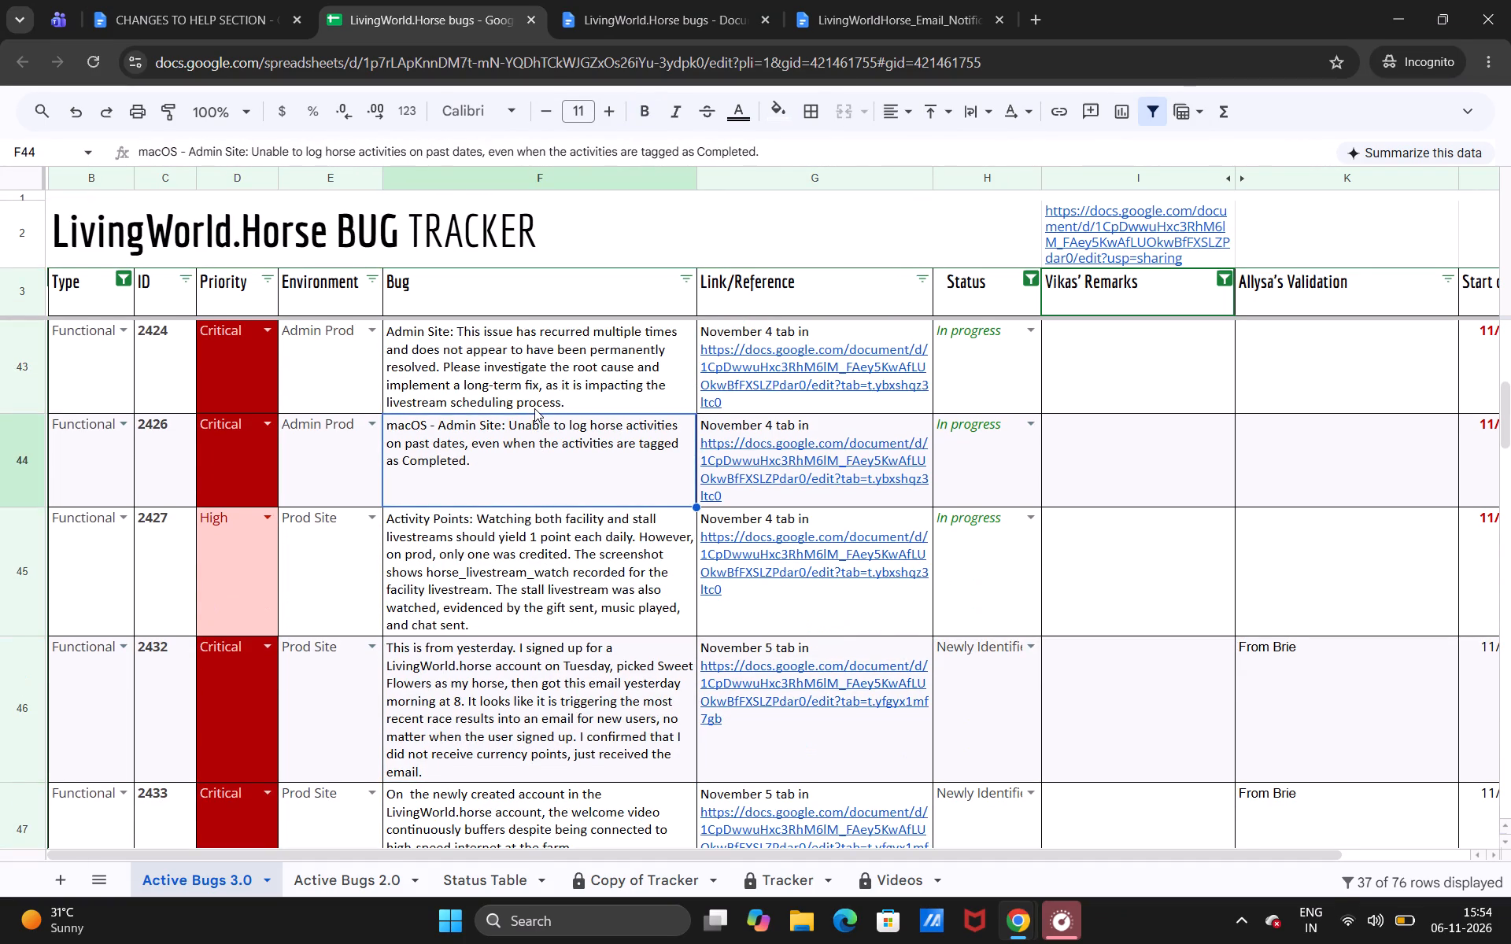
pyautogui.press('Down')
pyautogui.press('Up')
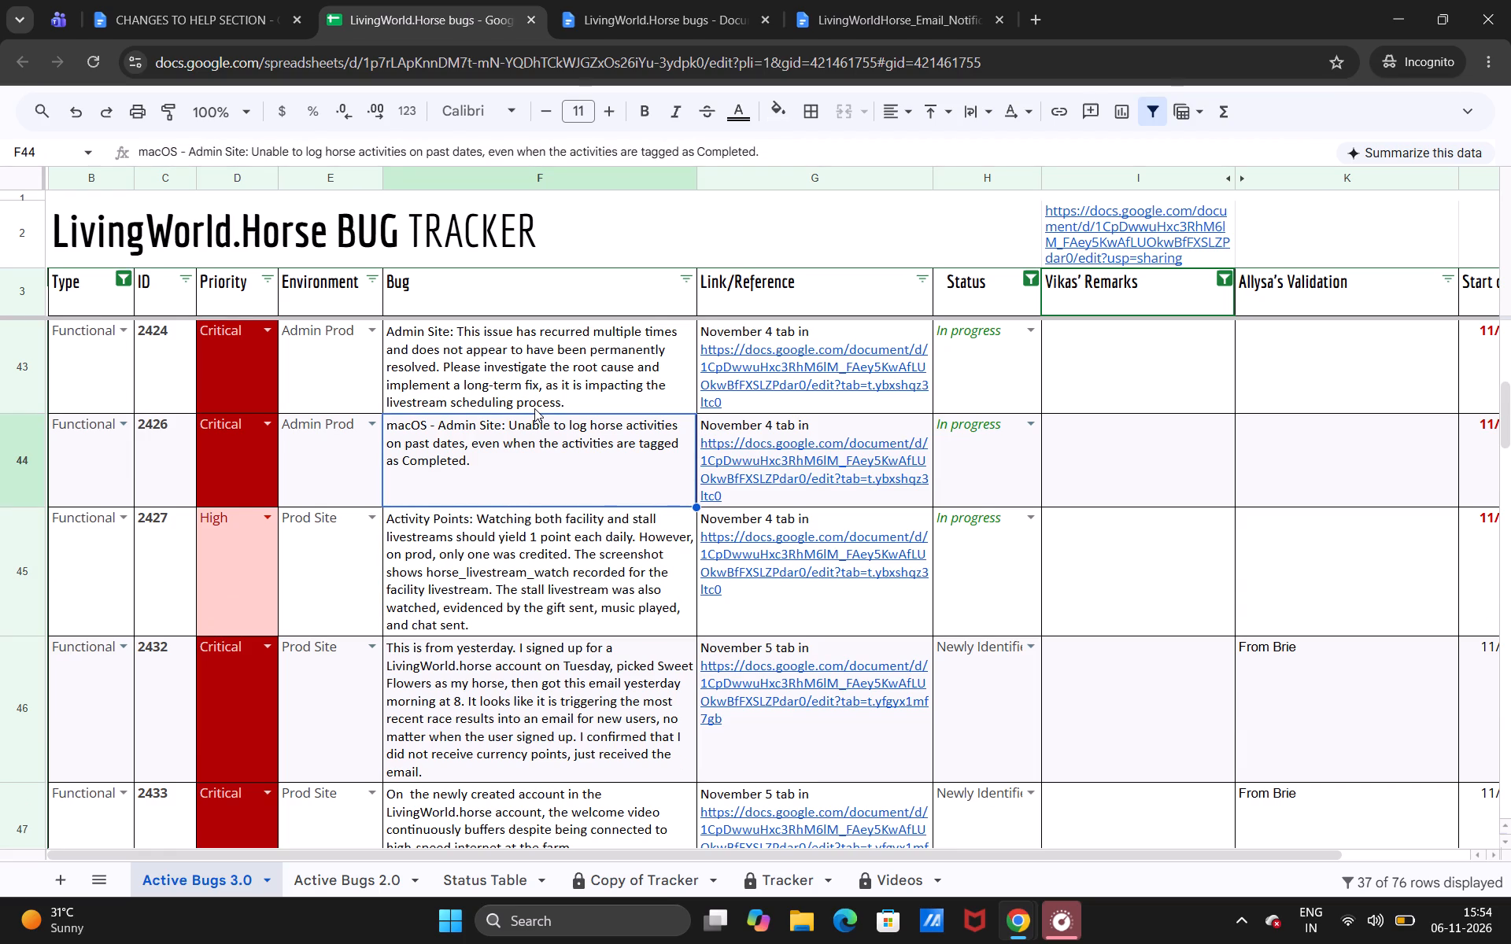
pyautogui.press('Down')
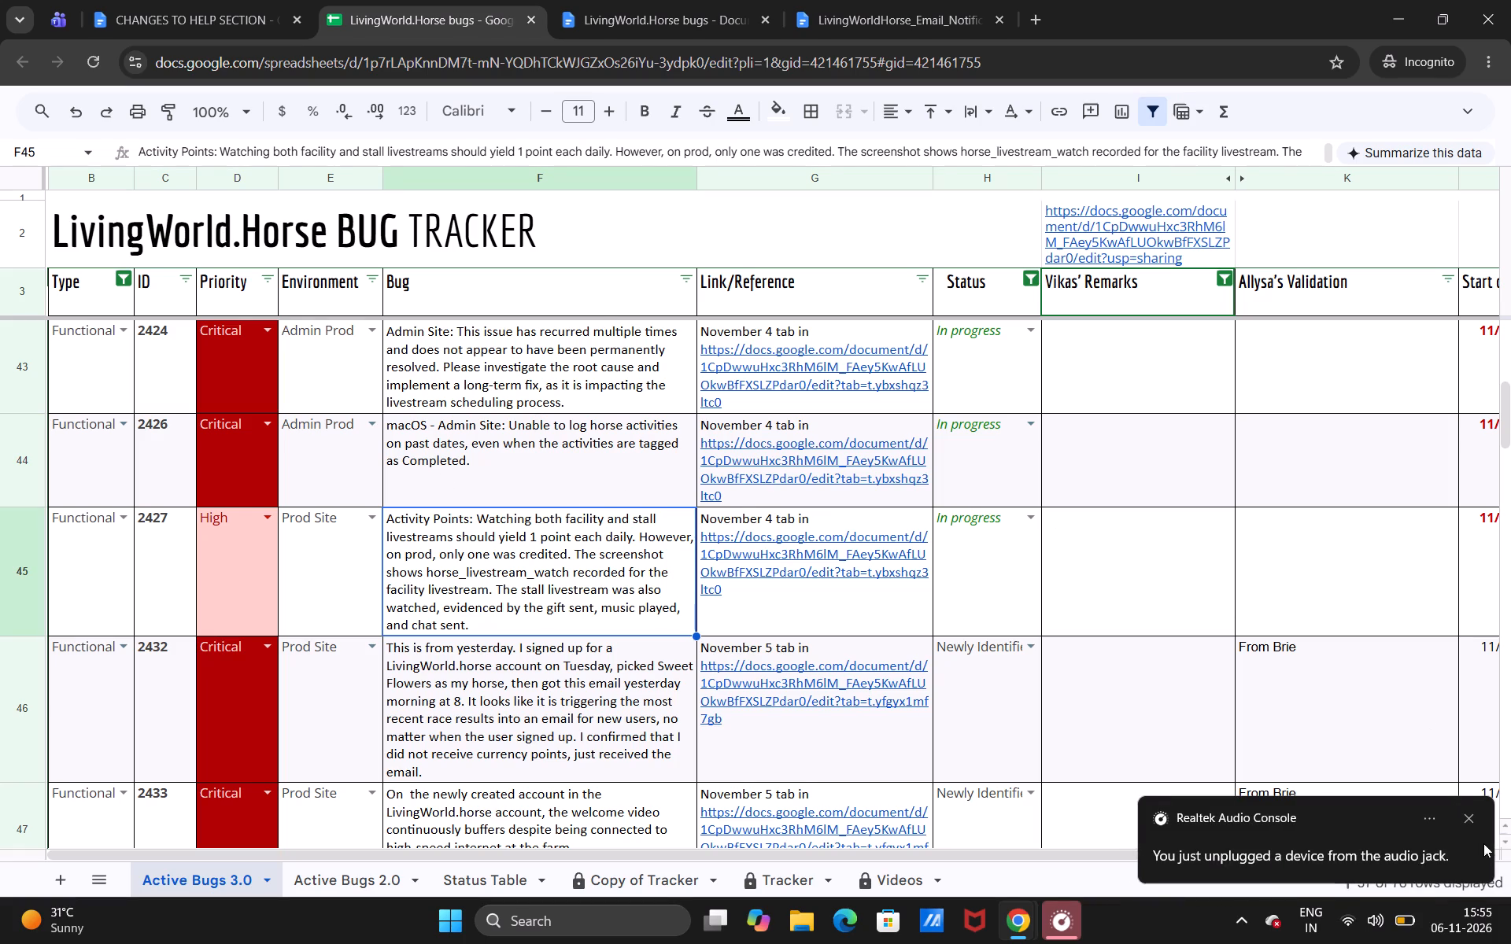
# Dismiss the audio device notification and compare the bug descriptions around entries 2424 to 2432.
pyautogui.click(1471, 814)
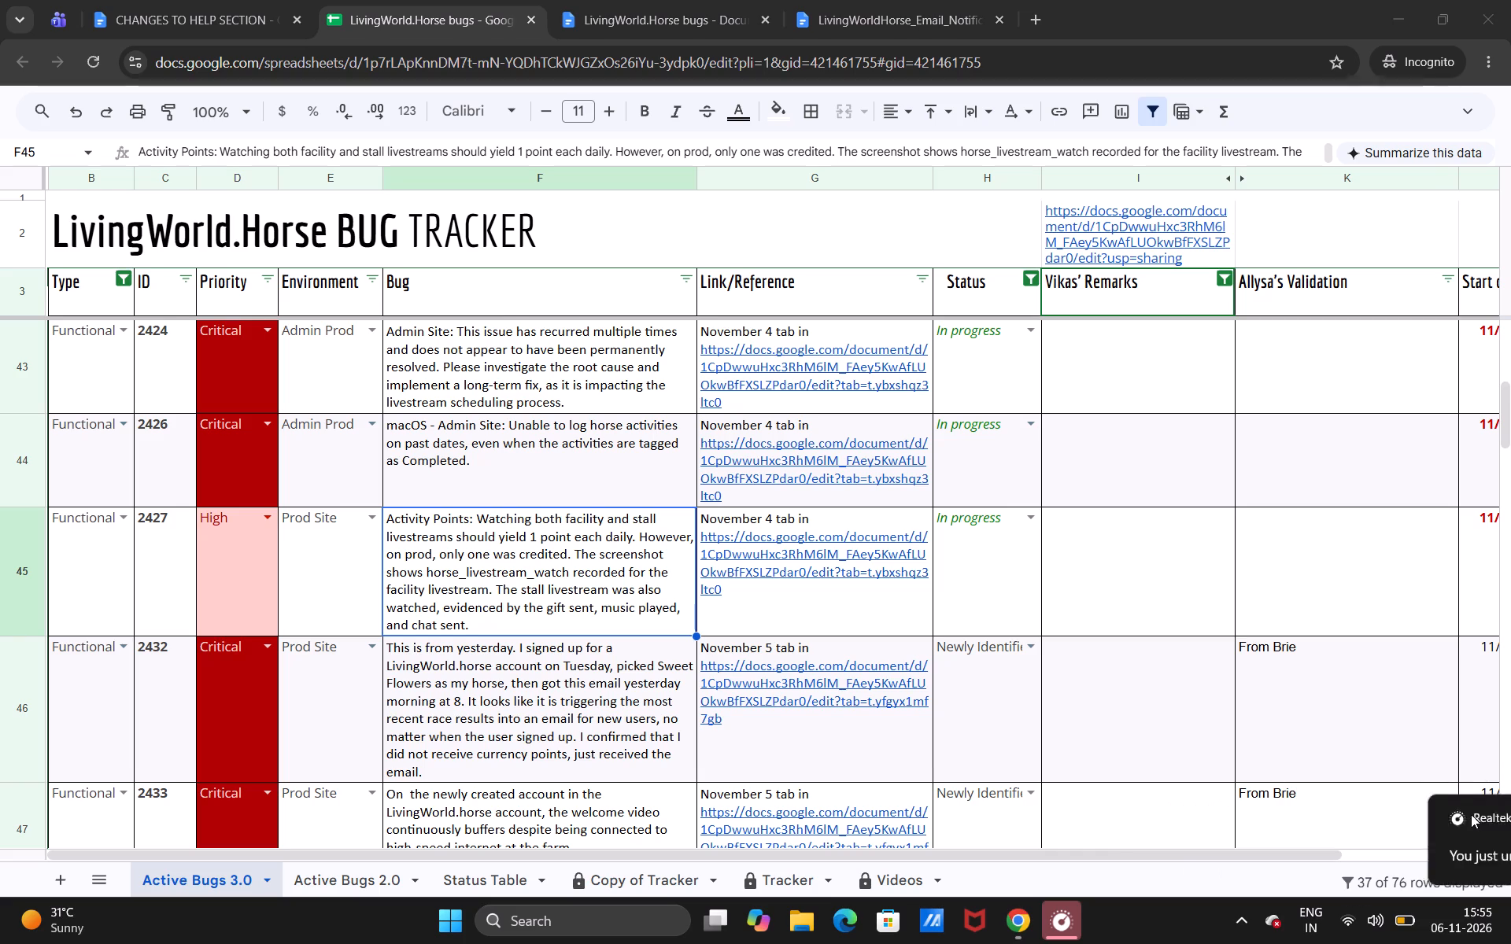
pyautogui.click(555, 570)
pyautogui.press('Down')
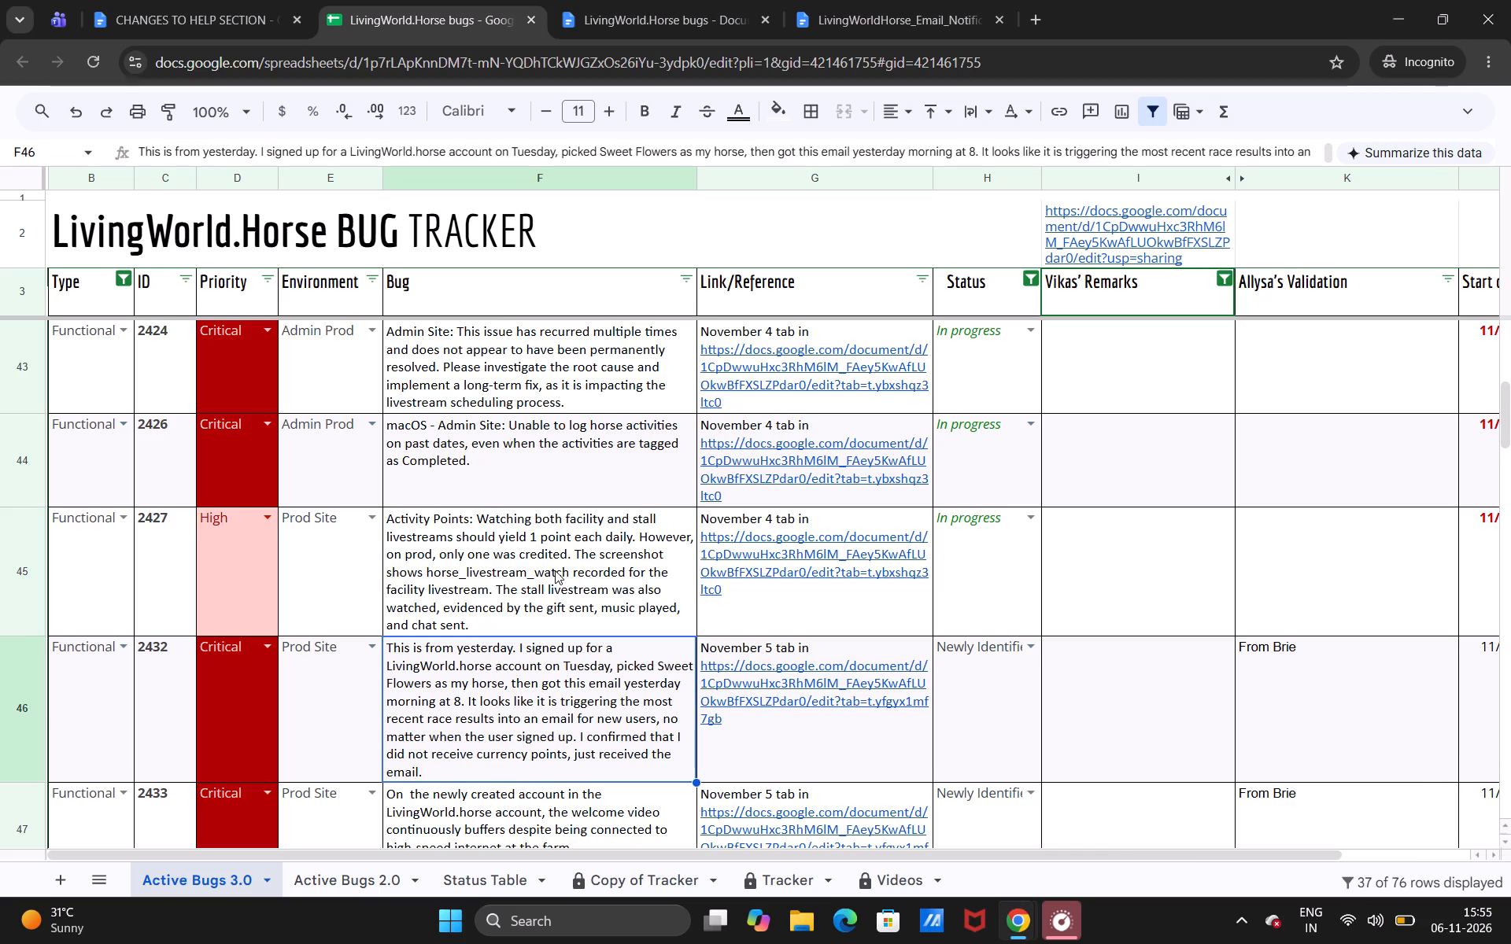
pyautogui.press('Up')
pyautogui.press('Down')
pyautogui.press('Up')
pyautogui.press('Up')
pyautogui.press('Up')
pyautogui.press('Down')
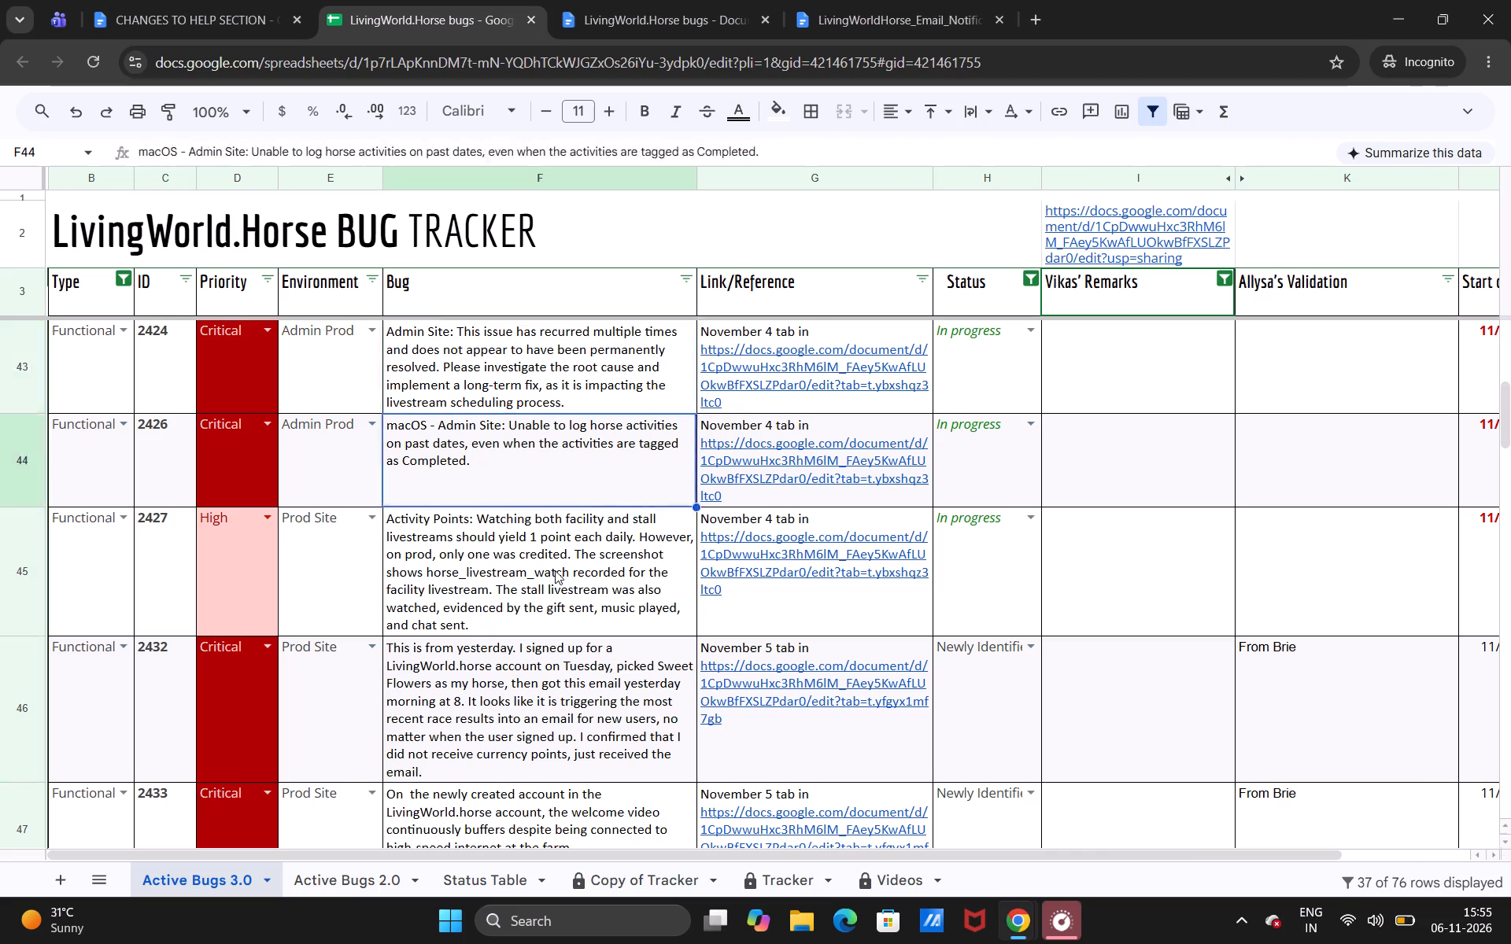
pyautogui.press('Up')
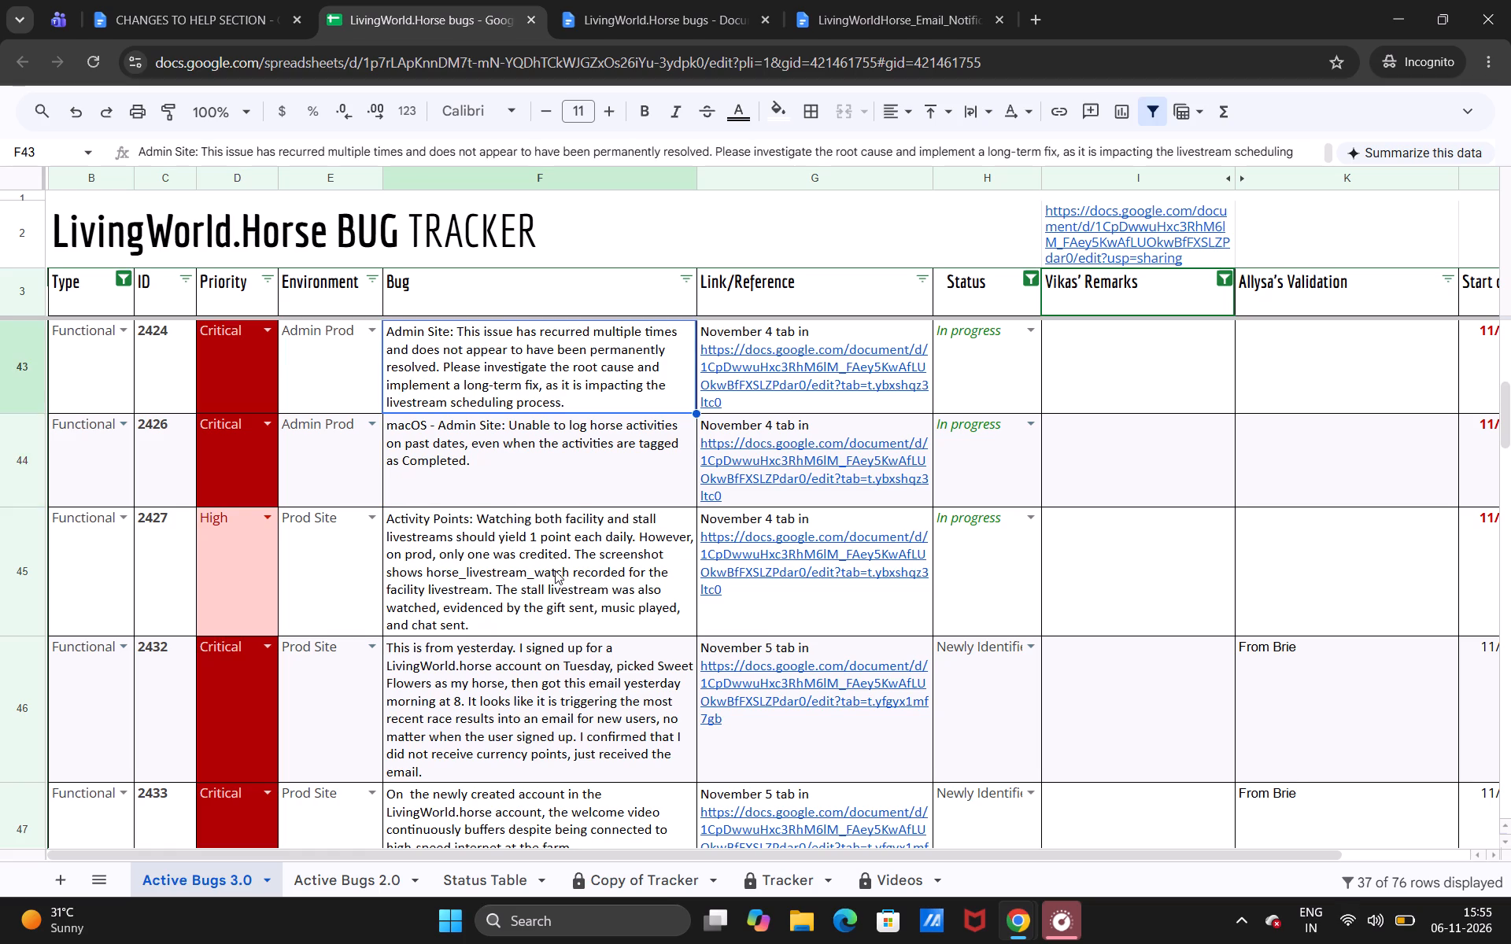
pyautogui.press('Up')
pyautogui.press('Down')
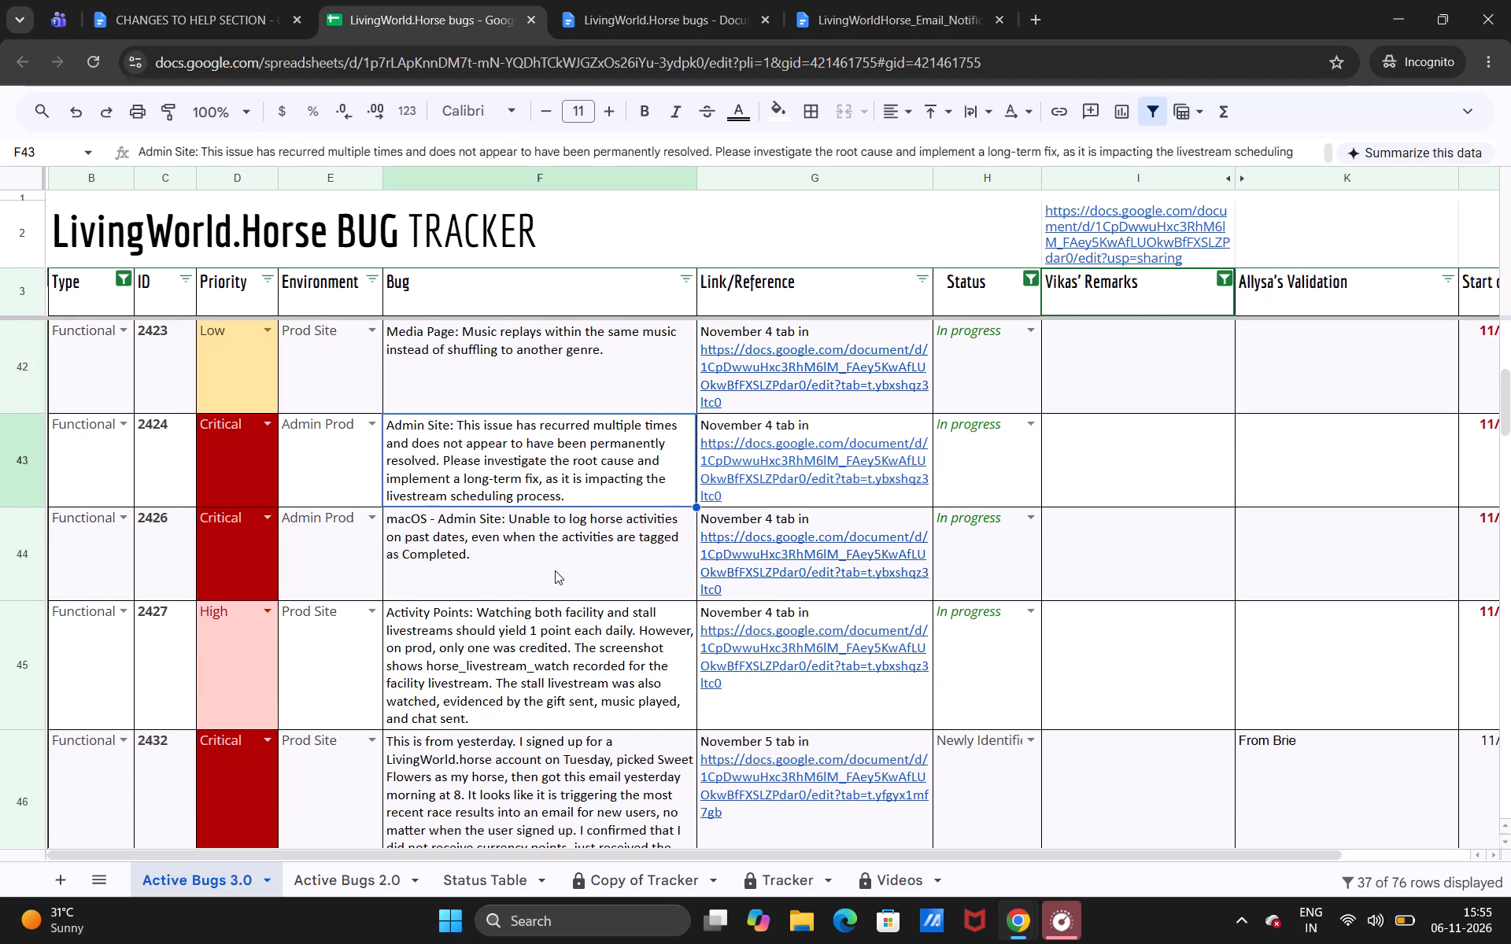
pyautogui.press('Down')
pyautogui.press('Down')
pyautogui.press('Down')
pyautogui.press('Down')
pyautogui.press('Down')
pyautogui.press('Up')
pyautogui.press('Up')
pyautogui.press('Up')
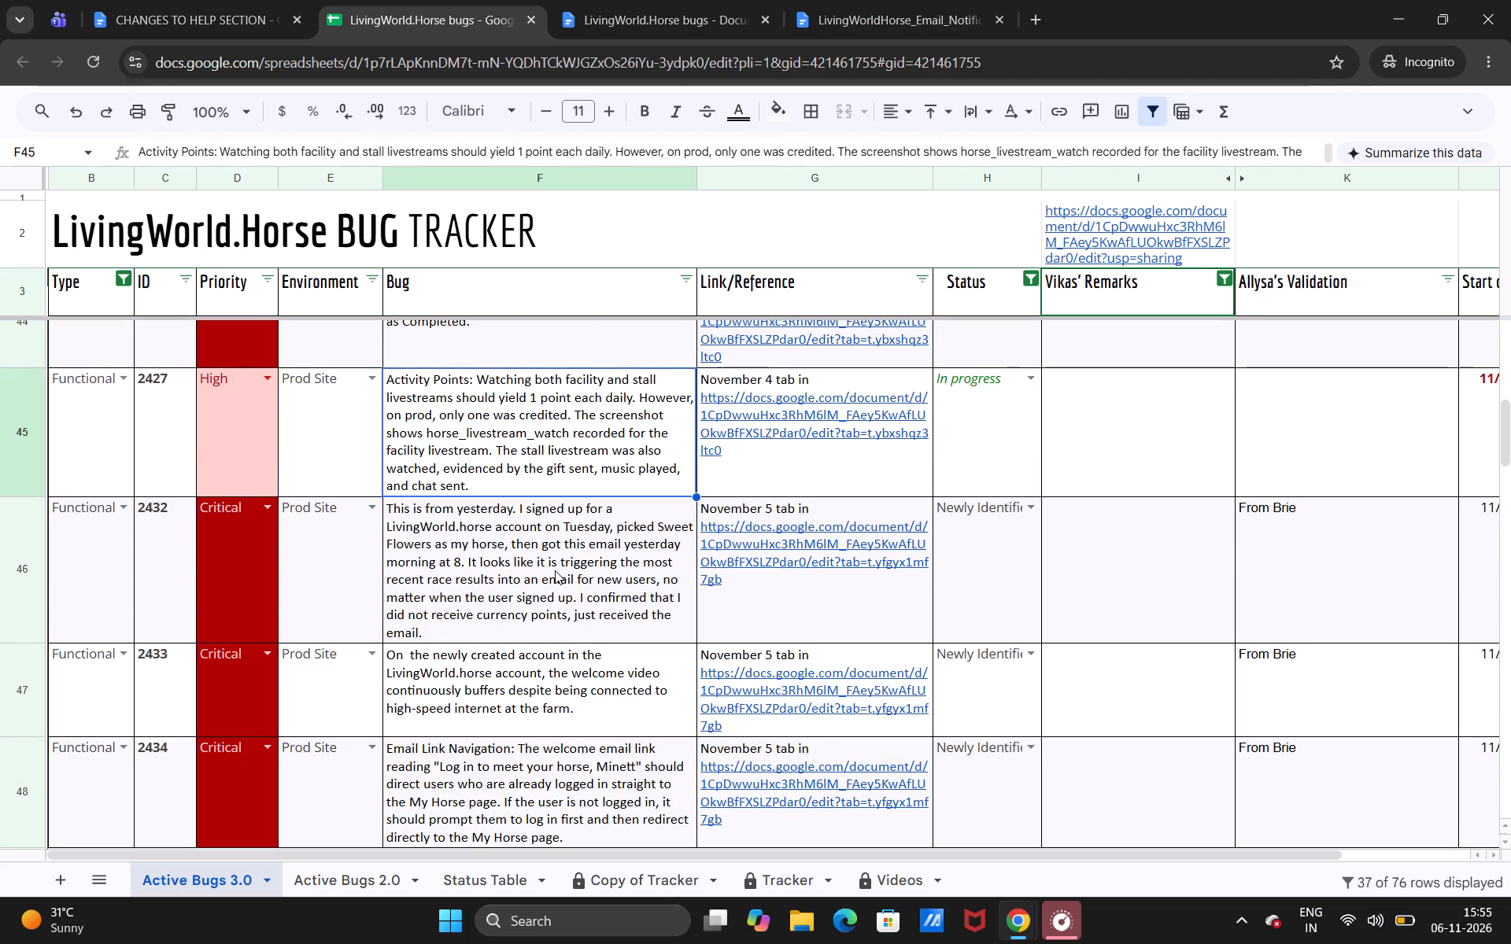
# Read the bug descriptions from the activity points entry 2427 to the email link navigation entry 2434.
pyautogui.press('Down')
pyautogui.press('Down')
pyautogui.press('Down')
pyautogui.press('Up')
pyautogui.press('Up')
pyautogui.press('Up')
pyautogui.press('Up')
pyautogui.press('Down')
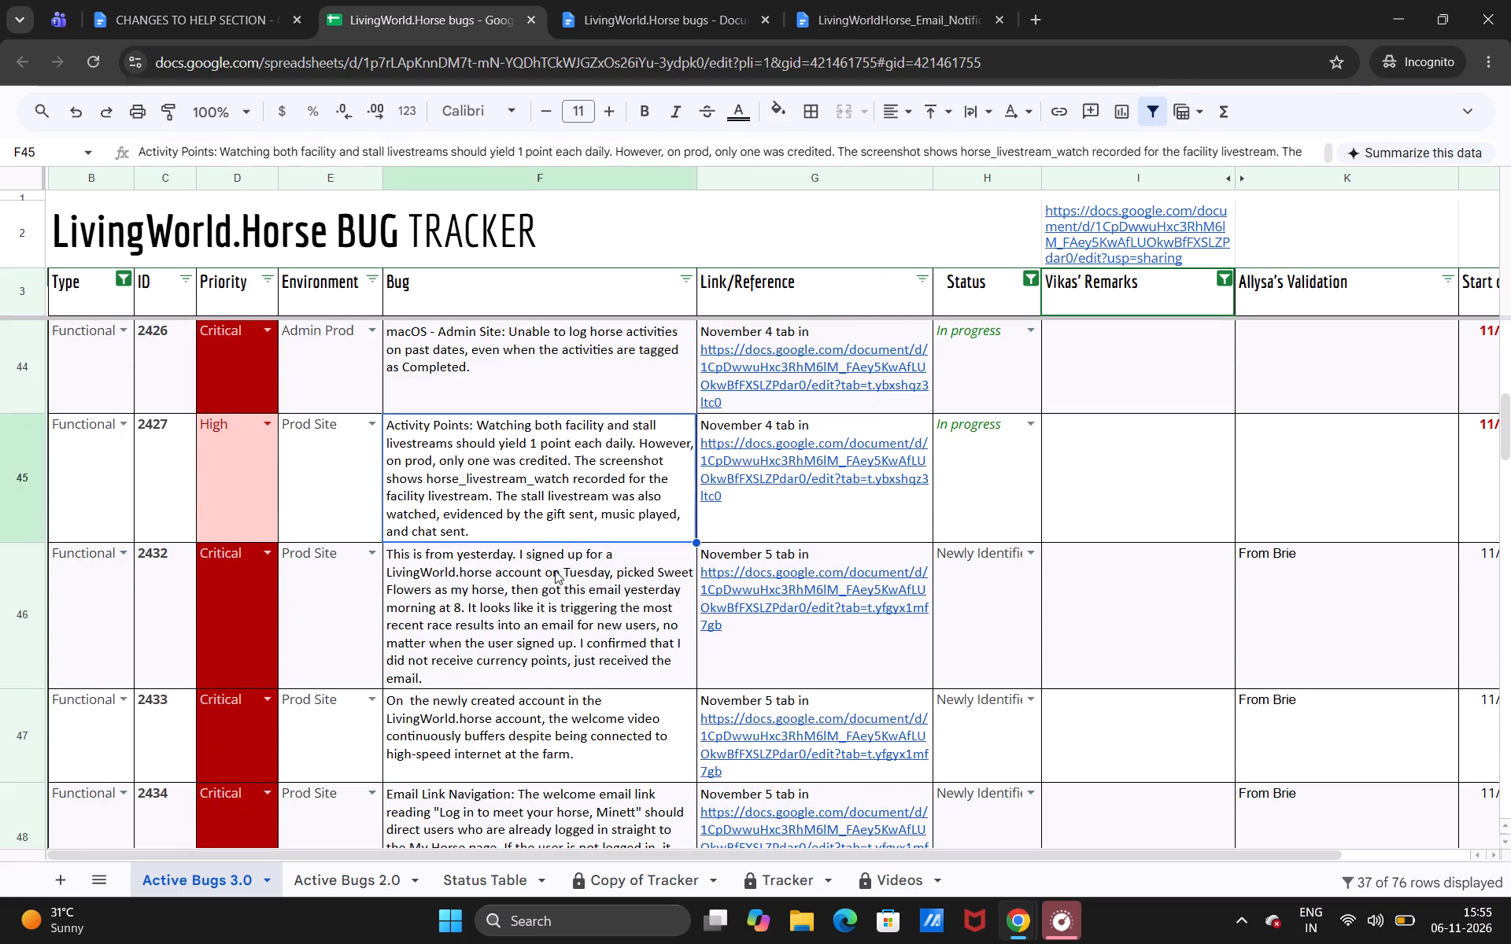
pyautogui.press('Down')
pyautogui.press('Down')
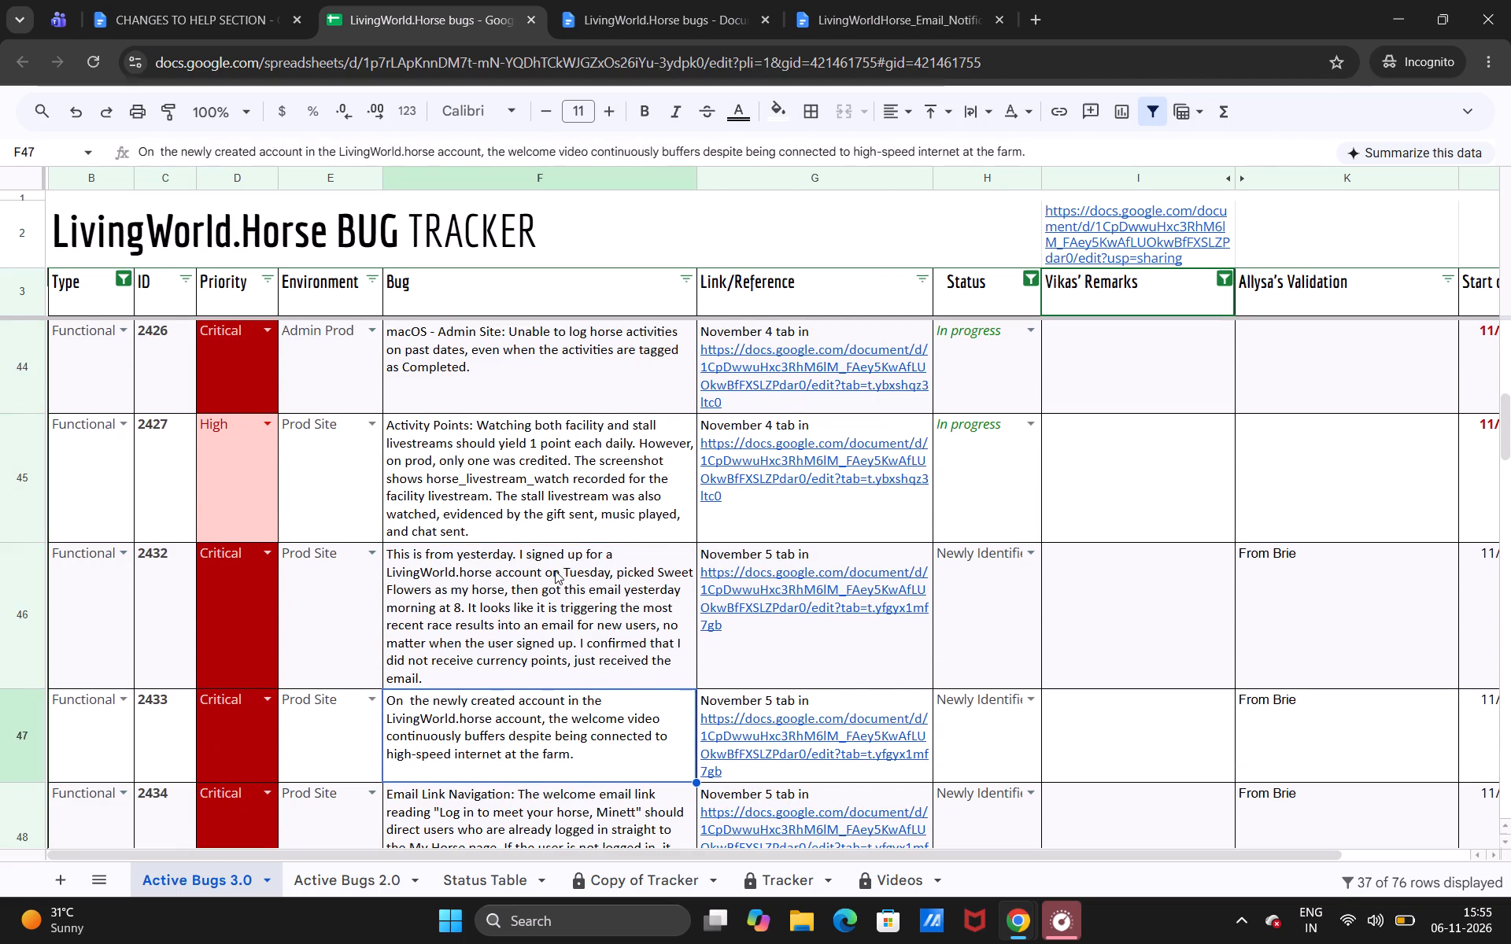
pyautogui.press('Down')
pyautogui.press('Down')
pyautogui.press('Up')
pyautogui.press('Up')
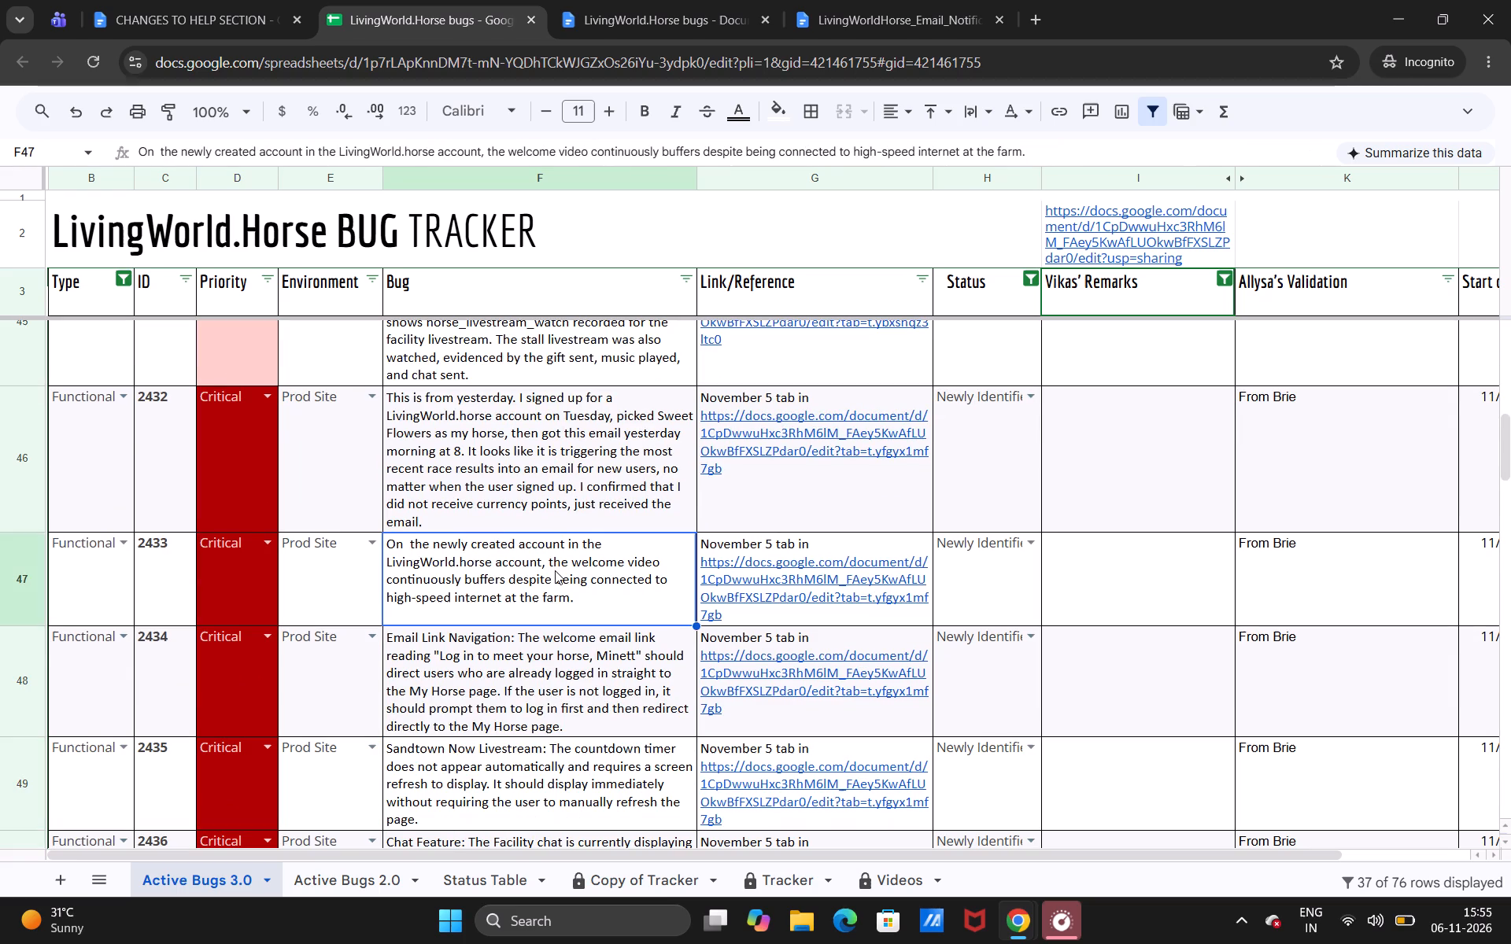
pyautogui.press('Down')
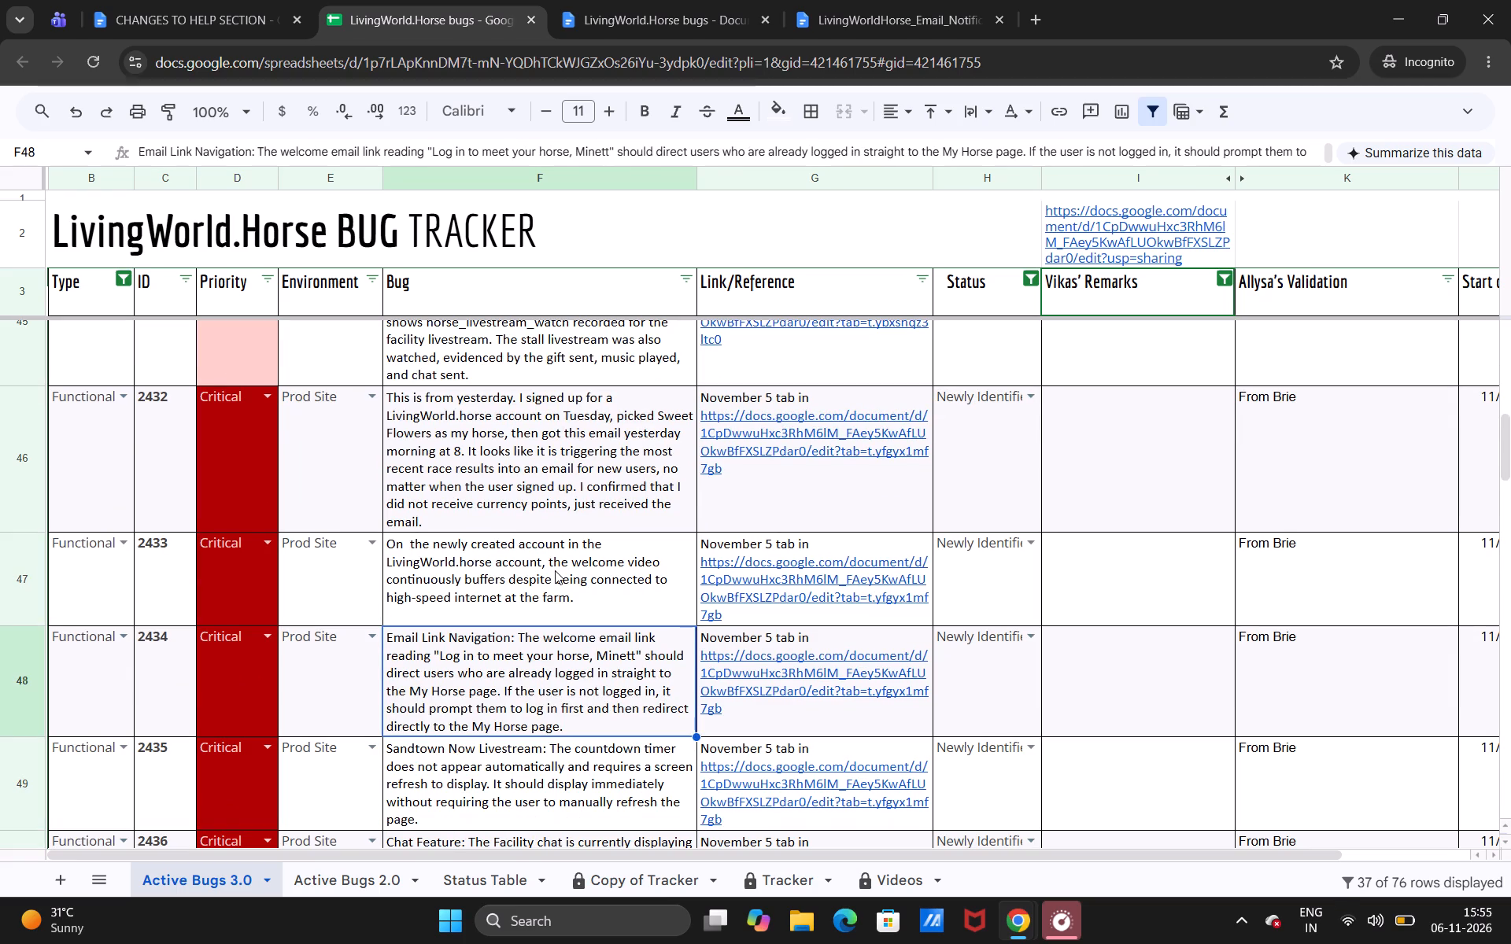
# Examine the remaining November 5 bugs down to the Facility Livestream Badge email notification error, bug 2437.
pyautogui.press('Down')
pyautogui.press('Down')
pyautogui.press('Down')
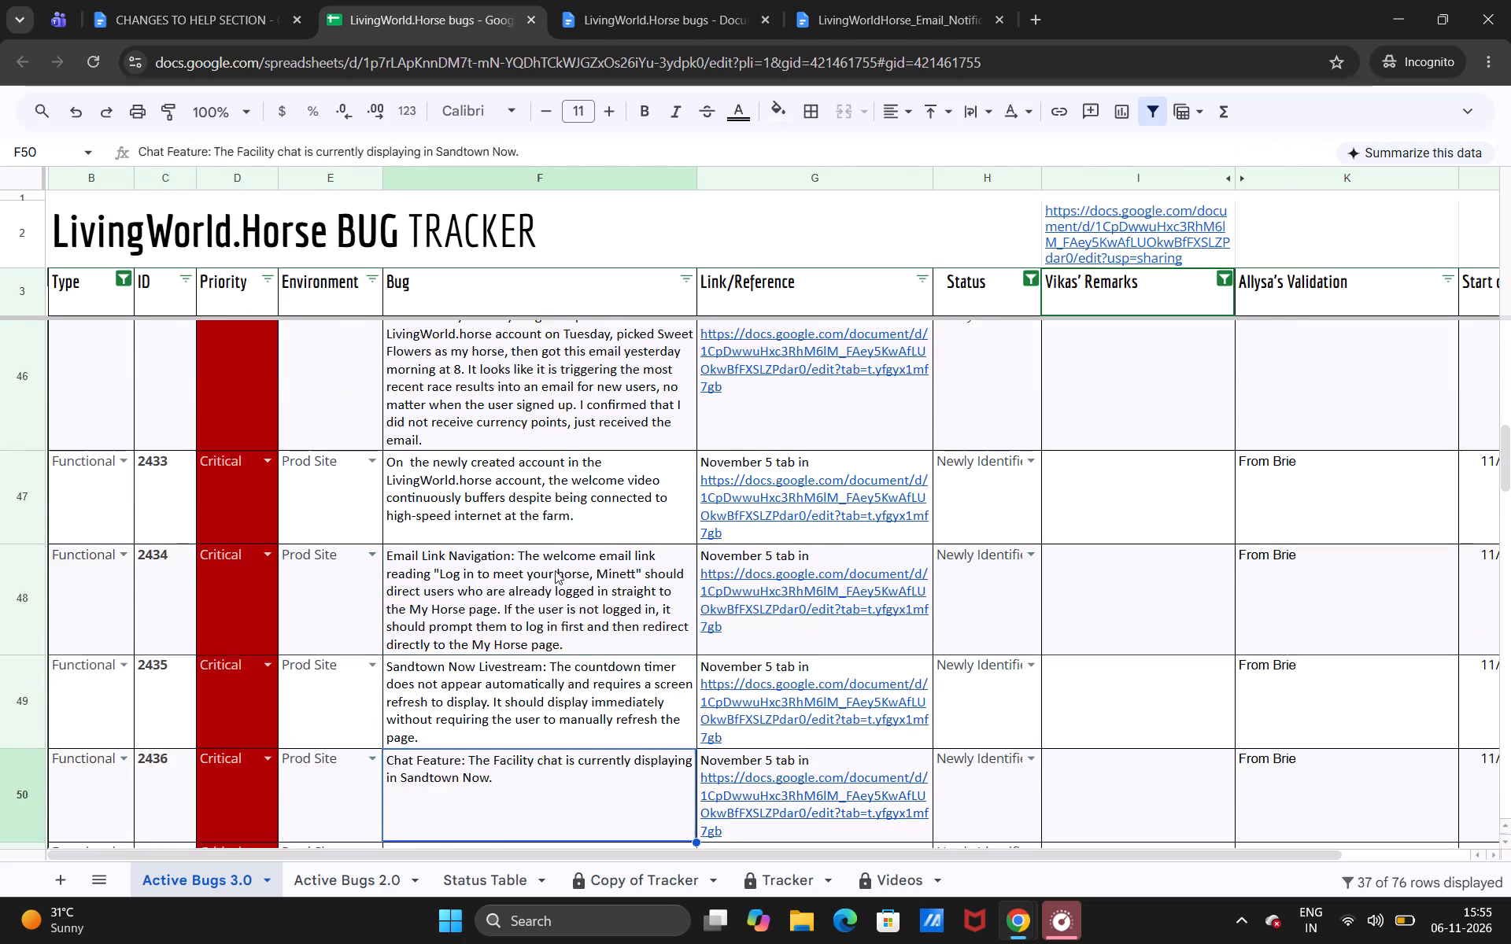
pyautogui.press('Down')
pyautogui.press('Down')
pyautogui.press('Down')
pyautogui.press('Up')
pyautogui.press('Up')
pyautogui.press('Up')
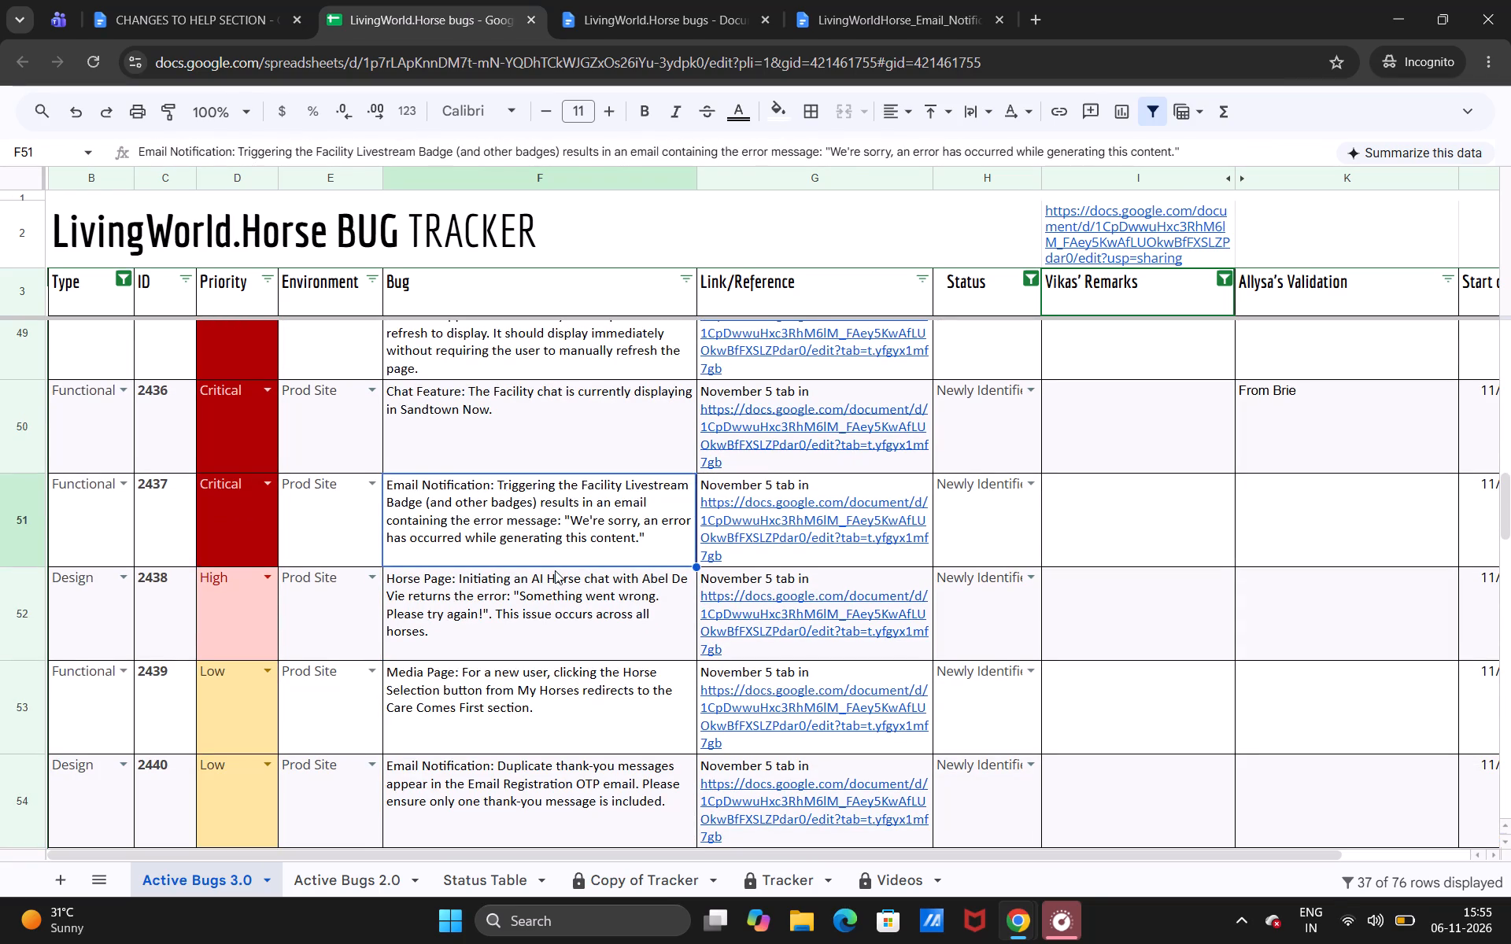
pyautogui.press('Down')
pyautogui.press('Up')
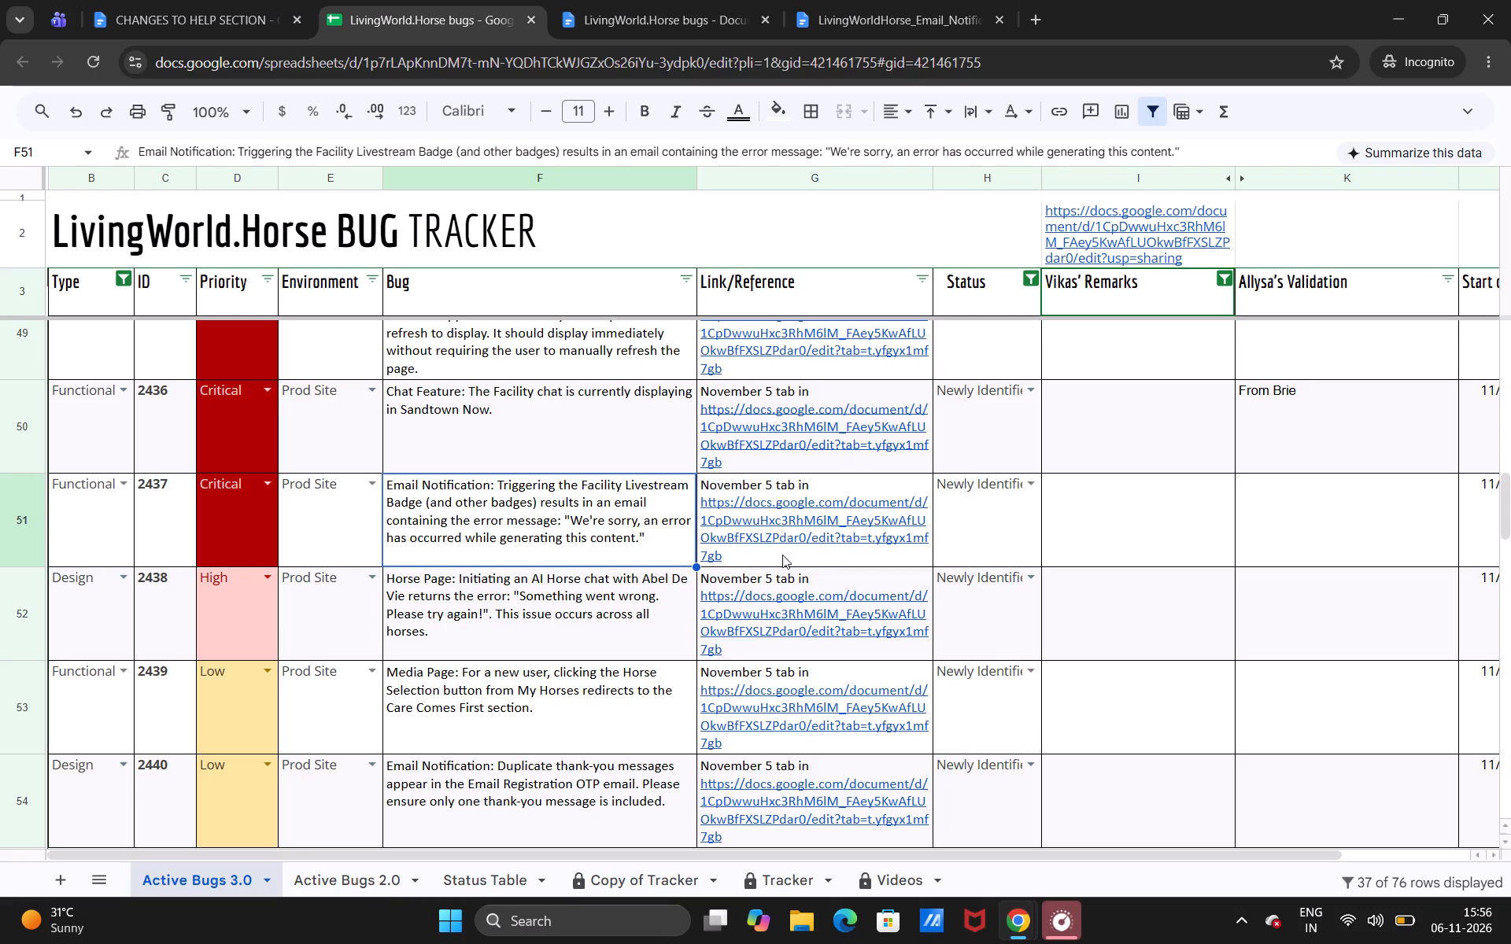
# Open the November 5 reference document linked for bug 2437 and return to the bug tracker.
pyautogui.click(799, 519)
pyautogui.click(805, 591)
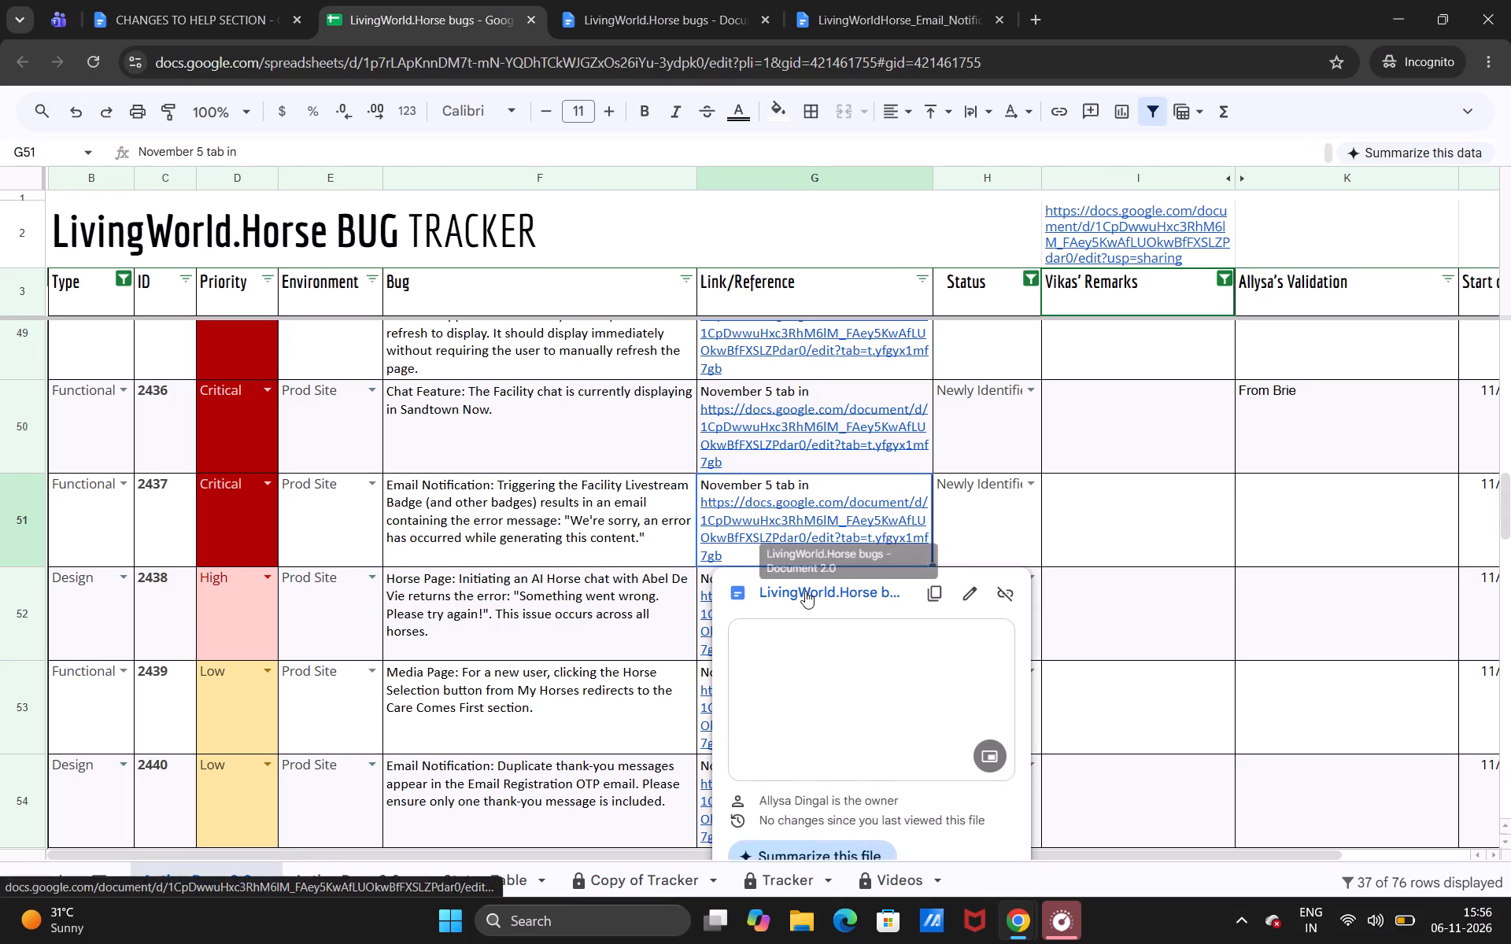
pyautogui.click(491, 7)
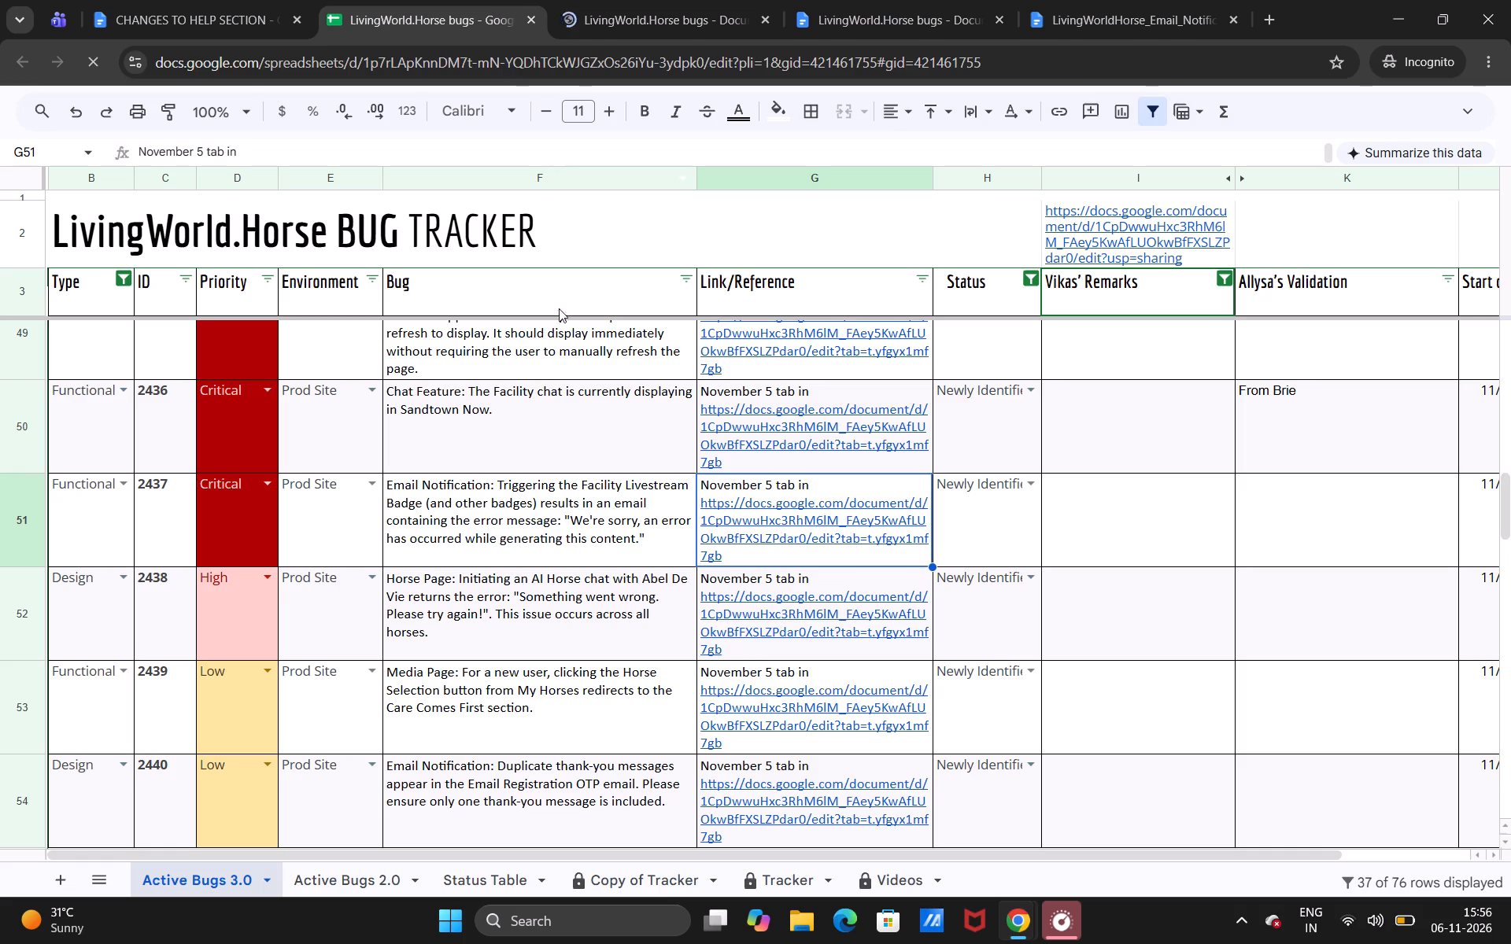
# Copy bug 2437's description from the tracker and search for it in the LivingWorld.Horse bugs - Document 2.0 reference.
pyautogui.click(539, 518)
pyautogui.hotkey('ctrl', 'c')
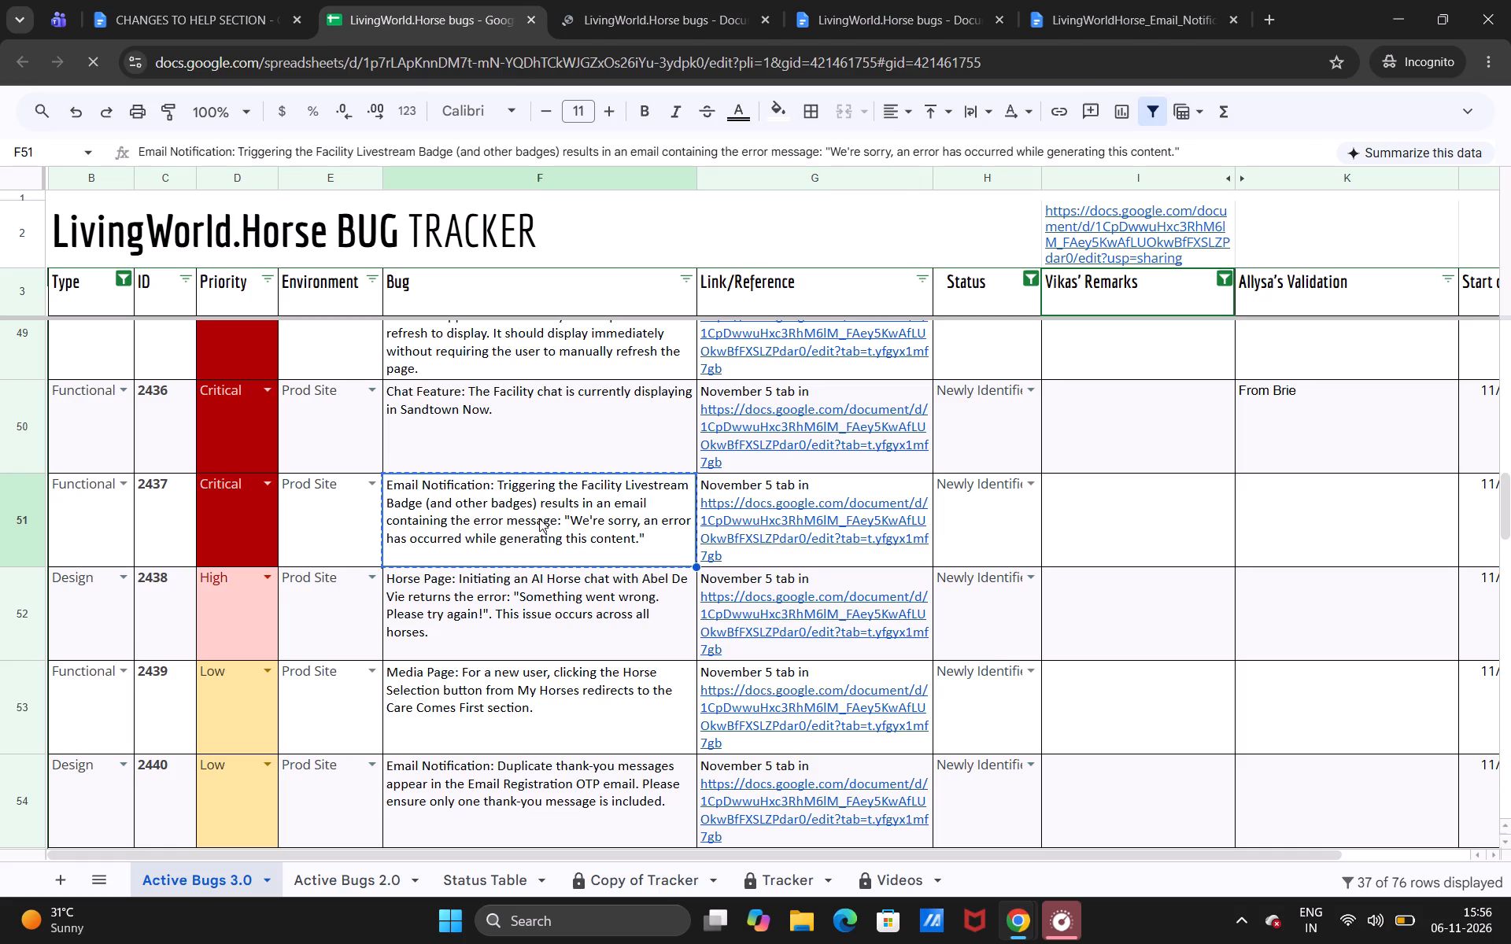
pyautogui.click(690, 0)
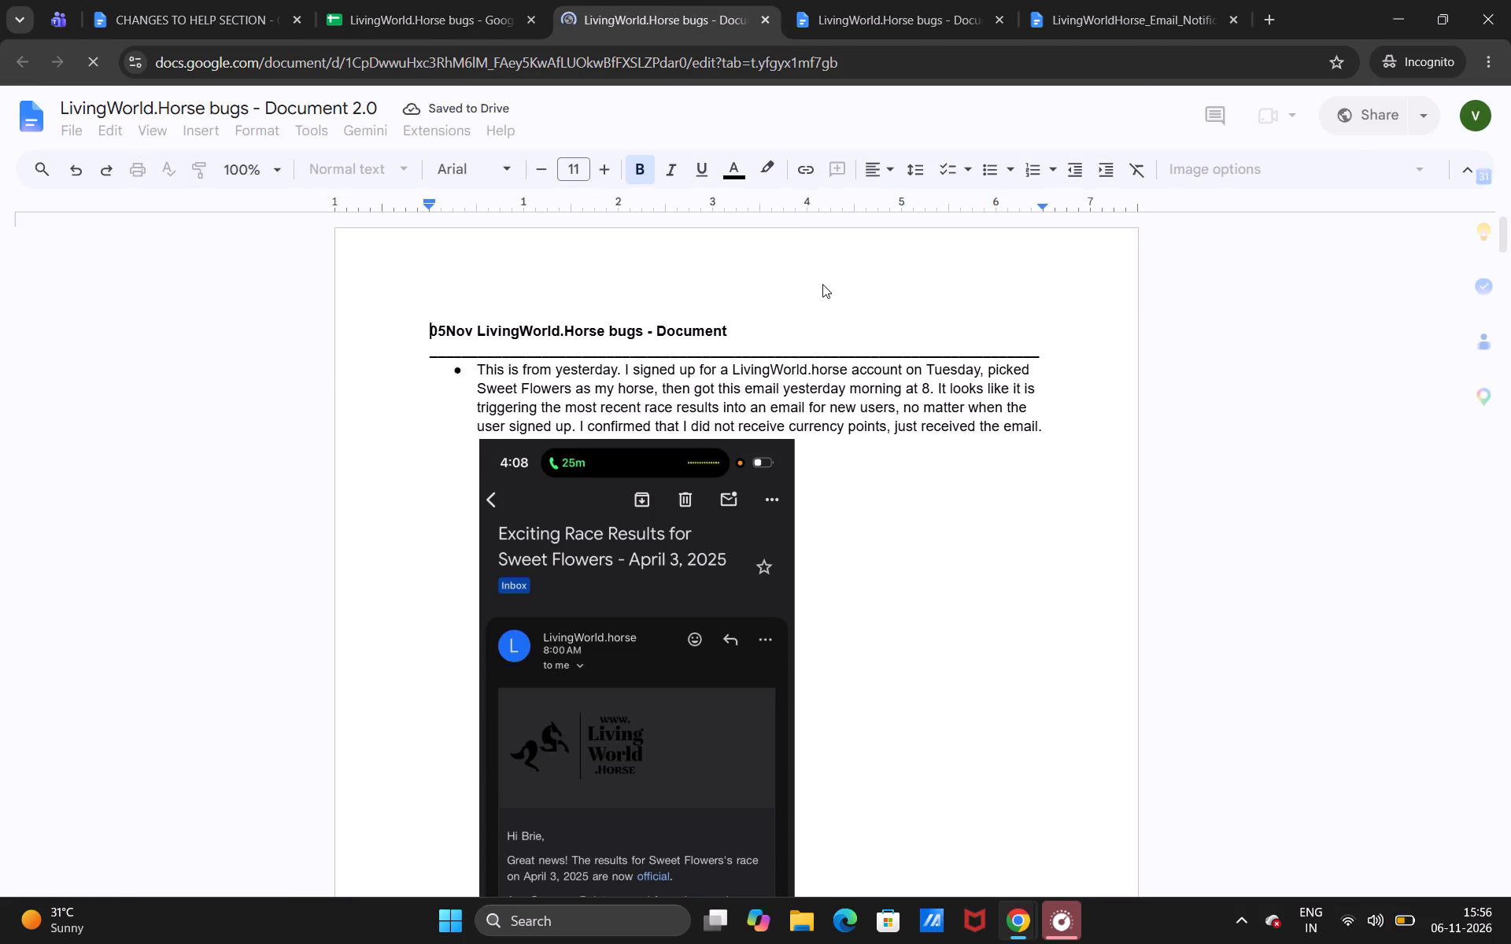
pyautogui.hotkey('ctrl', 'f')
pyautogui.hotkey('ctrl', 'v')
pyautogui.press('Return')
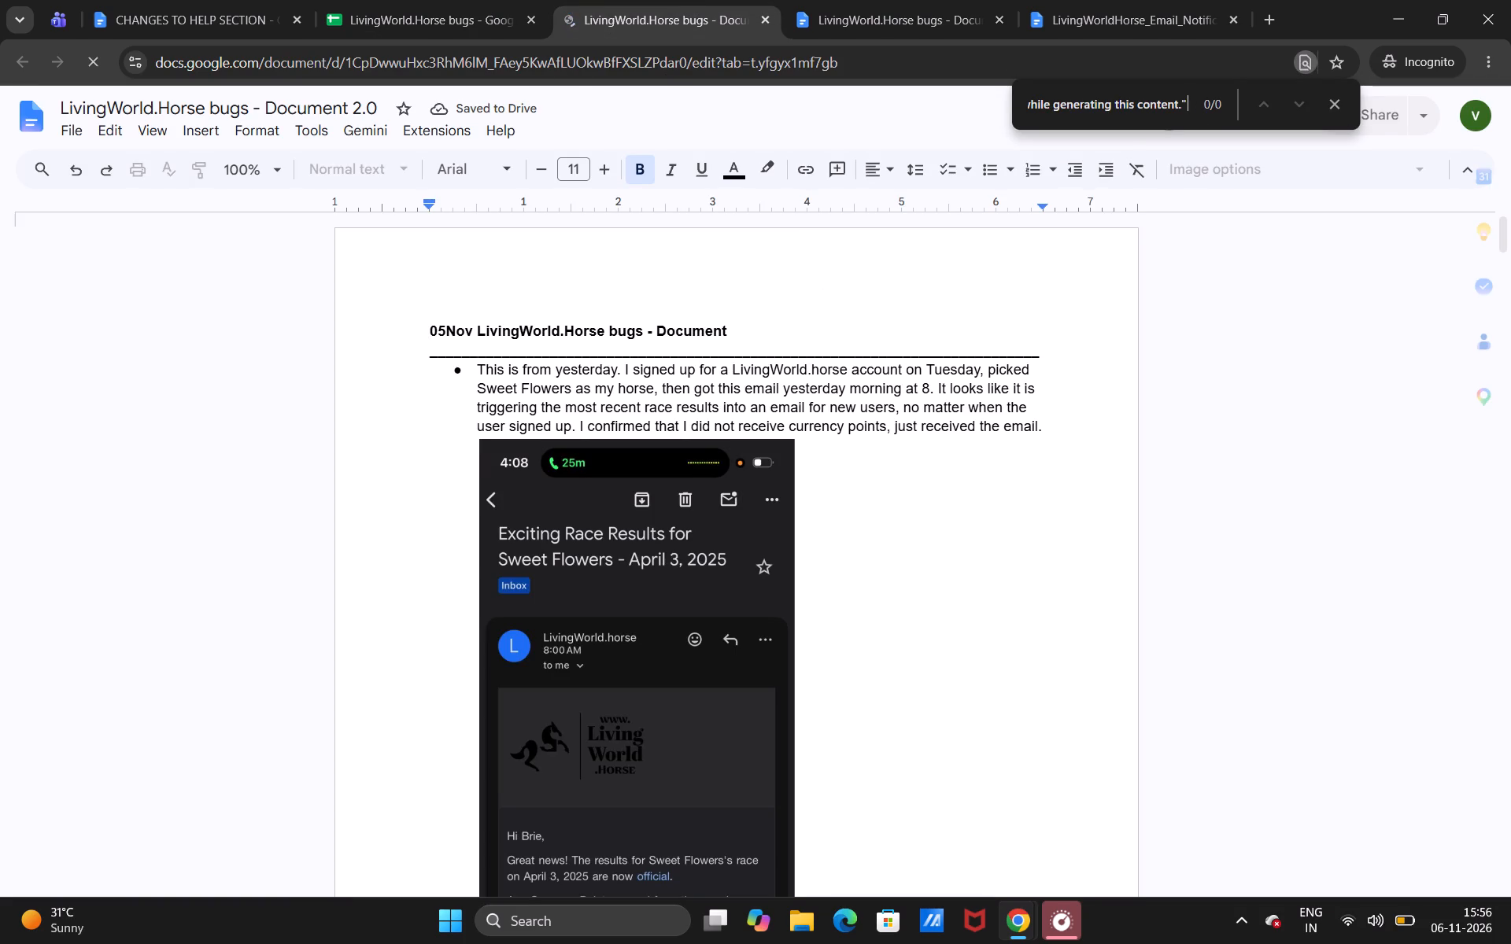
# Trim the final period and quotation mark from the search text and search the bug document again.
pyautogui.press('BackSpace')
pyautogui.press('BackSpace')
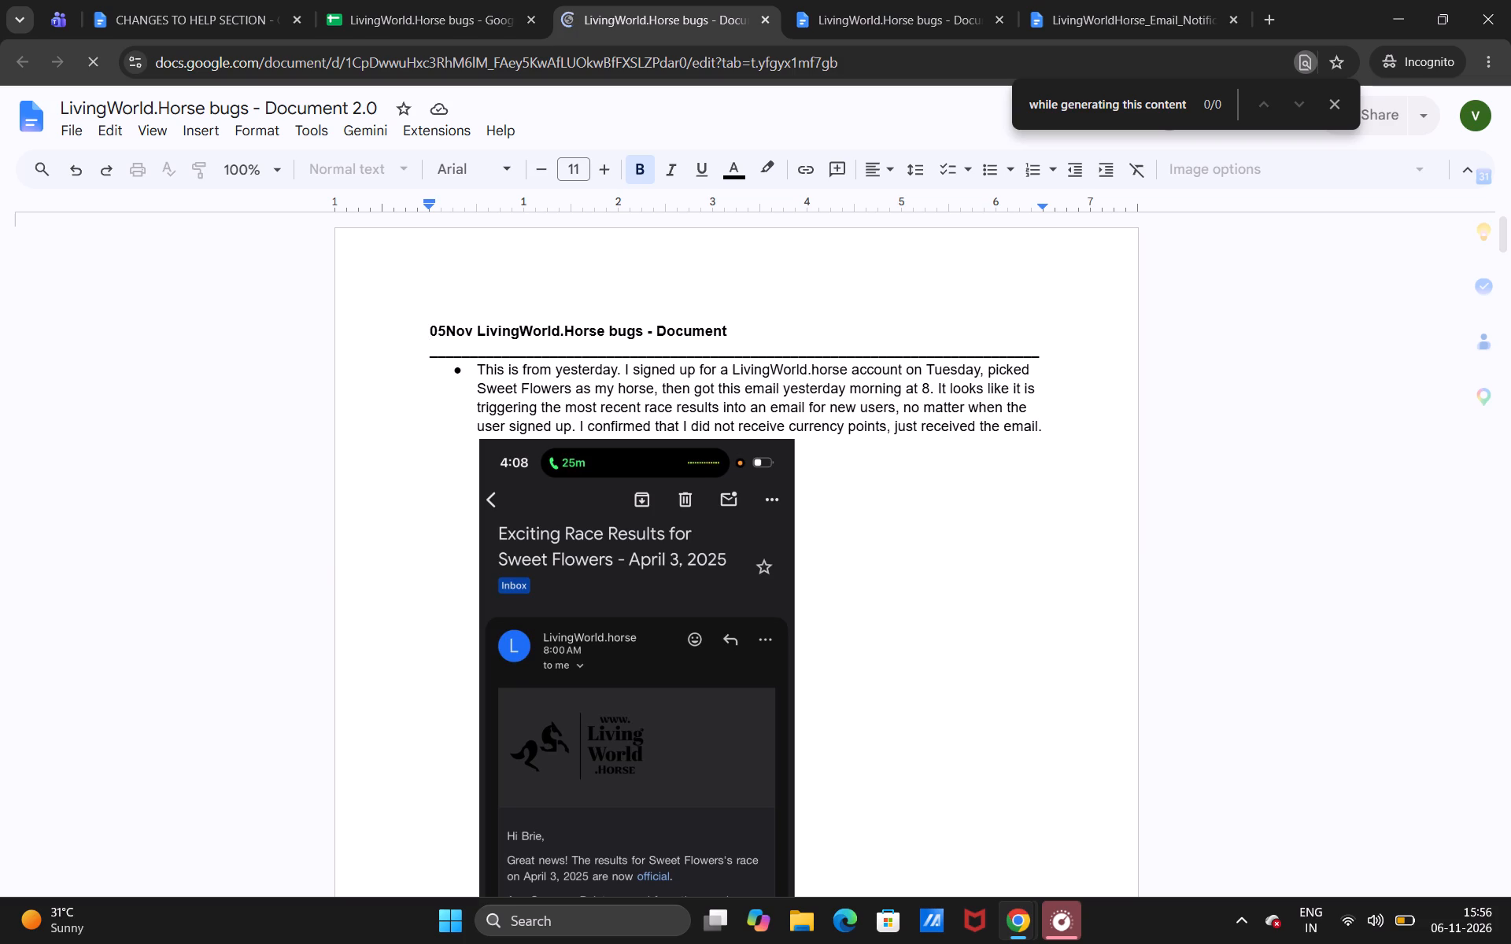
pyautogui.press('Return')
pyautogui.press('Down')
pyautogui.press('Left')
pyautogui.press('Left')
pyautogui.press('Left')
pyautogui.press('Left')
pyautogui.press('Left')
pyautogui.press('Left')
pyautogui.press('Left')
pyautogui.press('Left')
pyautogui.press('Left')
pyautogui.press('Left')
pyautogui.press('Left')
pyautogui.press('Left')
pyautogui.press('Left')
pyautogui.press('Left')
pyautogui.press('Left')
pyautogui.press('Left')
pyautogui.press('Left')
pyautogui.press('Left')
pyautogui.press('Left')
pyautogui.press('Left')
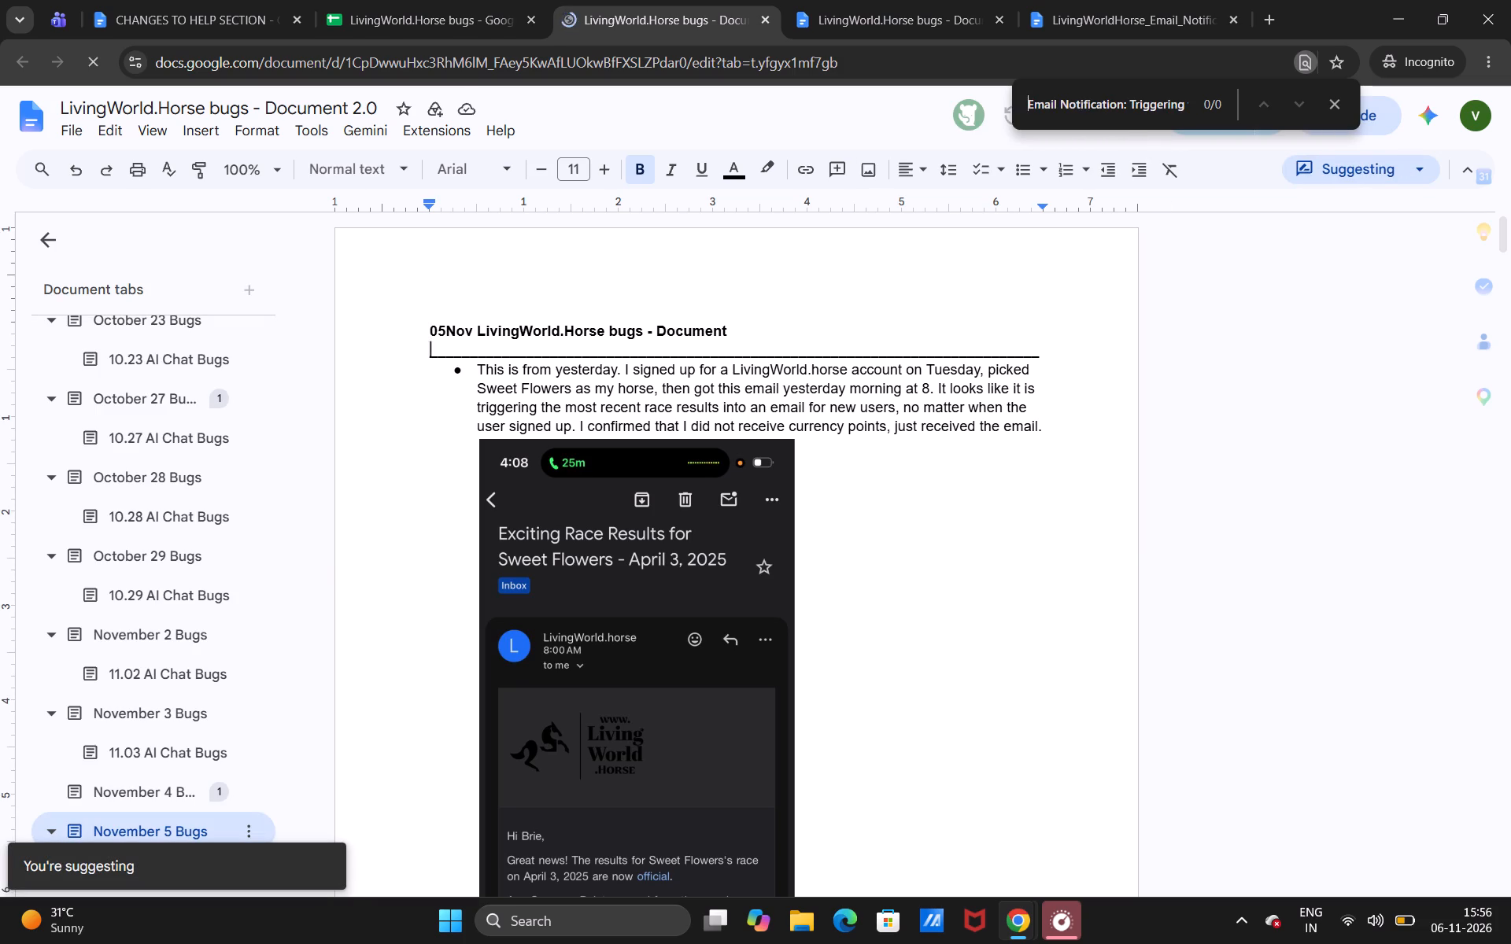
pyautogui.press('Return')
pyautogui.press('Return')
pyautogui.press('Return')
pyautogui.press('Return')
pyautogui.press('Return')
pyautogui.press('Return')
pyautogui.press('Return')
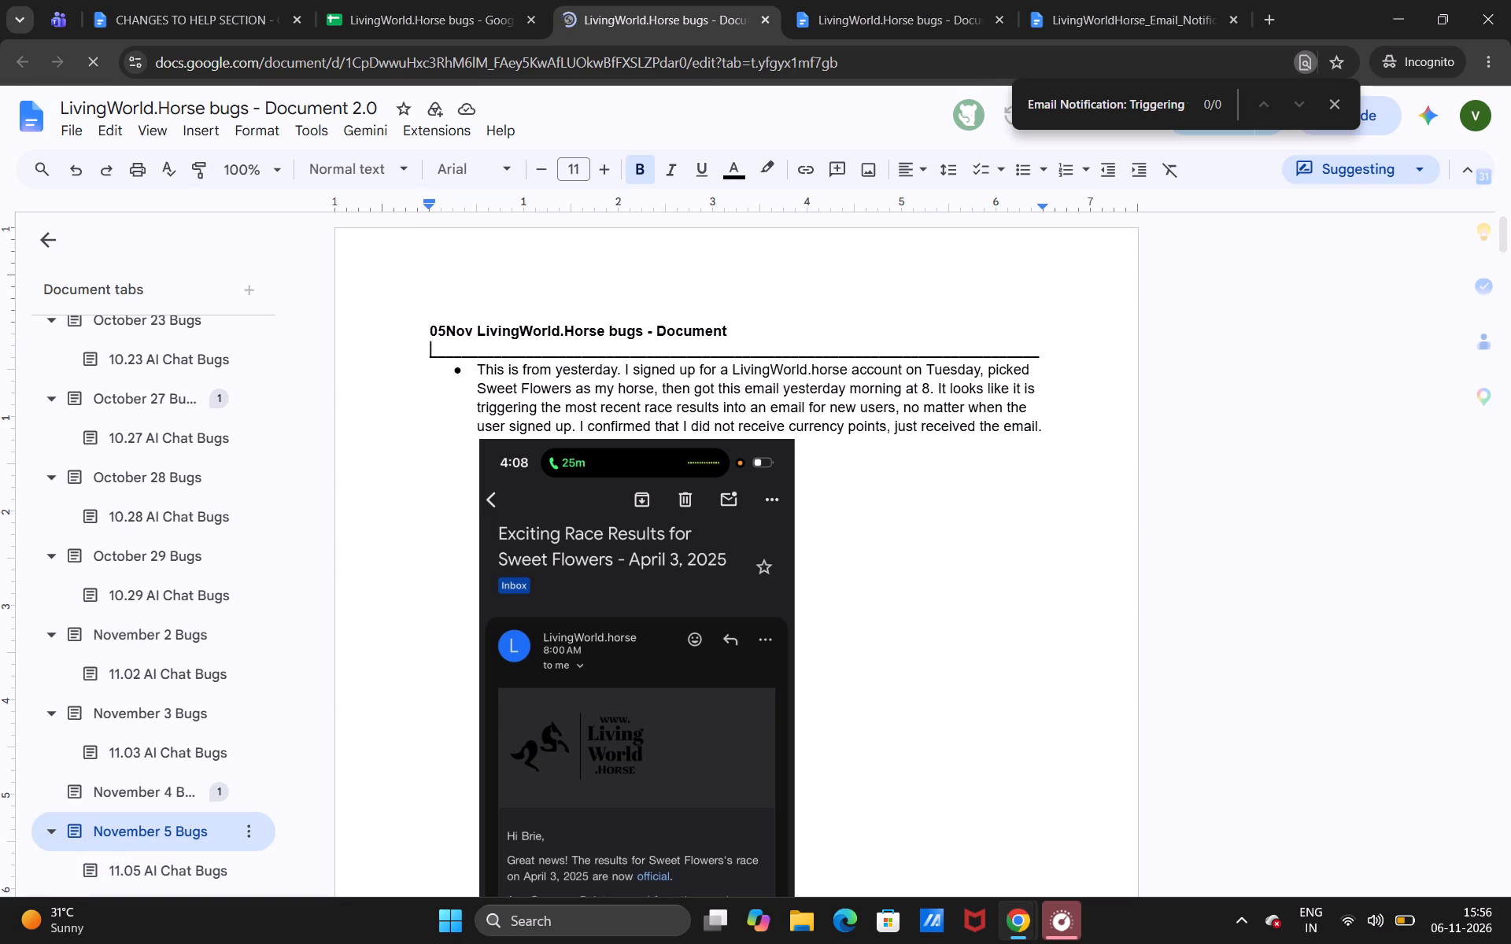
# Read the first entries of the November 5 bugs in Document 2.0, through the new account welcome video buffering issue.
pyautogui.click(931, 403)
pyautogui.press('Down')
pyautogui.press('Down')
pyautogui.press('Down')
pyautogui.press('Down')
pyautogui.press('Down')
pyautogui.press('Down')
pyautogui.press('Down')
pyautogui.press('Down')
pyautogui.press('Down')
pyautogui.press('Down')
pyautogui.press('Down')
pyautogui.press('Down')
pyautogui.press('Down')
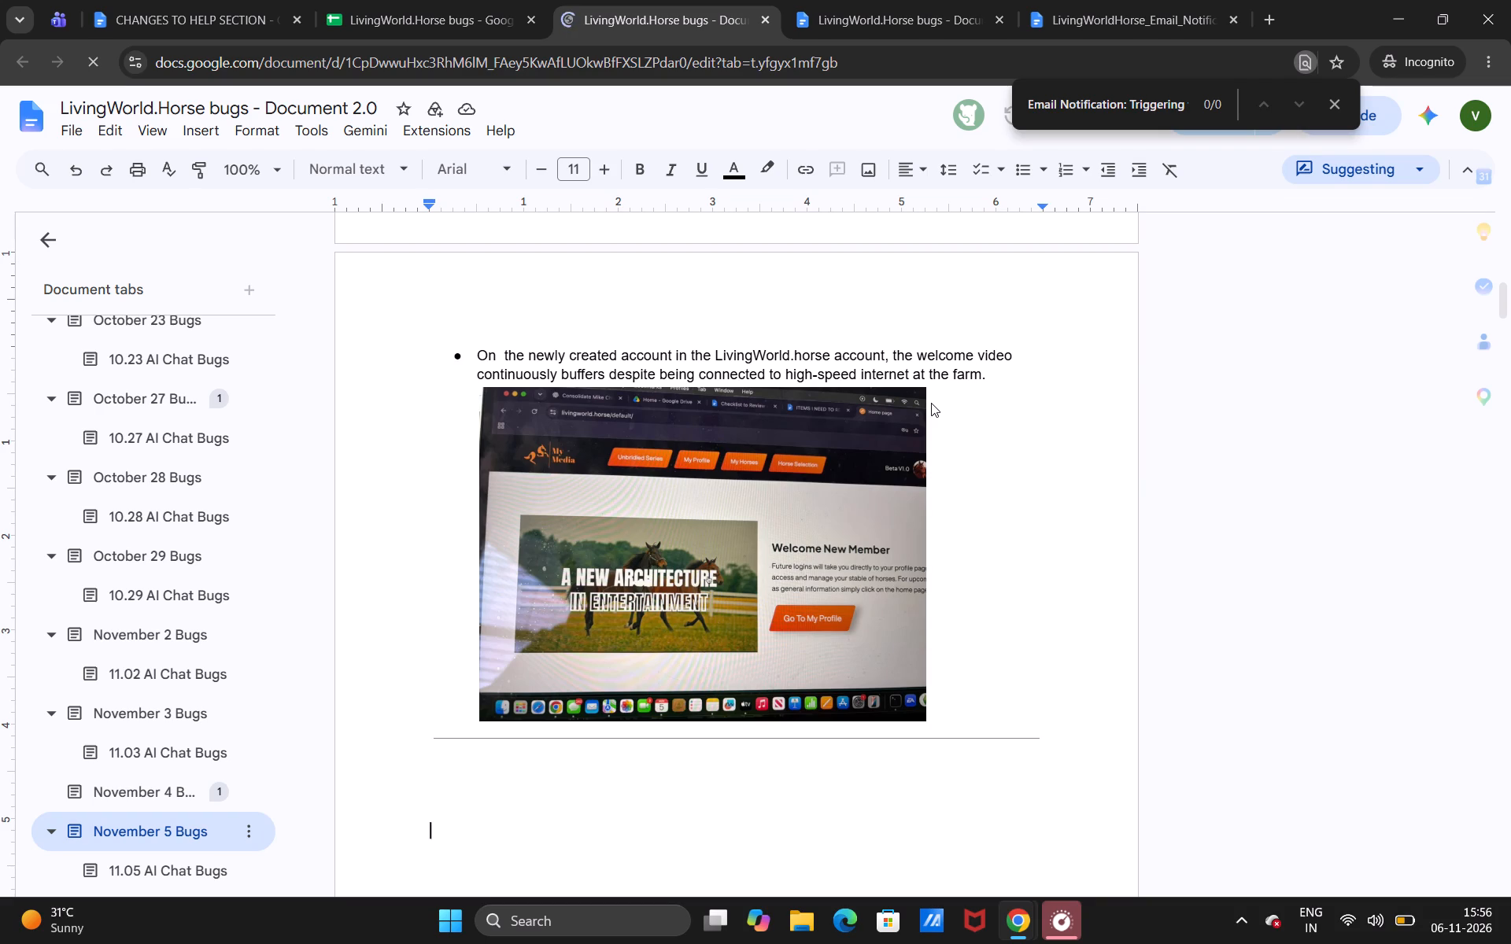
pyautogui.press('Down')
pyautogui.press('Down')
pyautogui.press('Down')
pyautogui.press('Down')
pyautogui.press('Down')
pyautogui.press('Down')
pyautogui.press('Down')
pyautogui.press('Down')
pyautogui.press('Down')
pyautogui.press('Down')
pyautogui.press('Down')
pyautogui.press('Down')
pyautogui.press('Down')
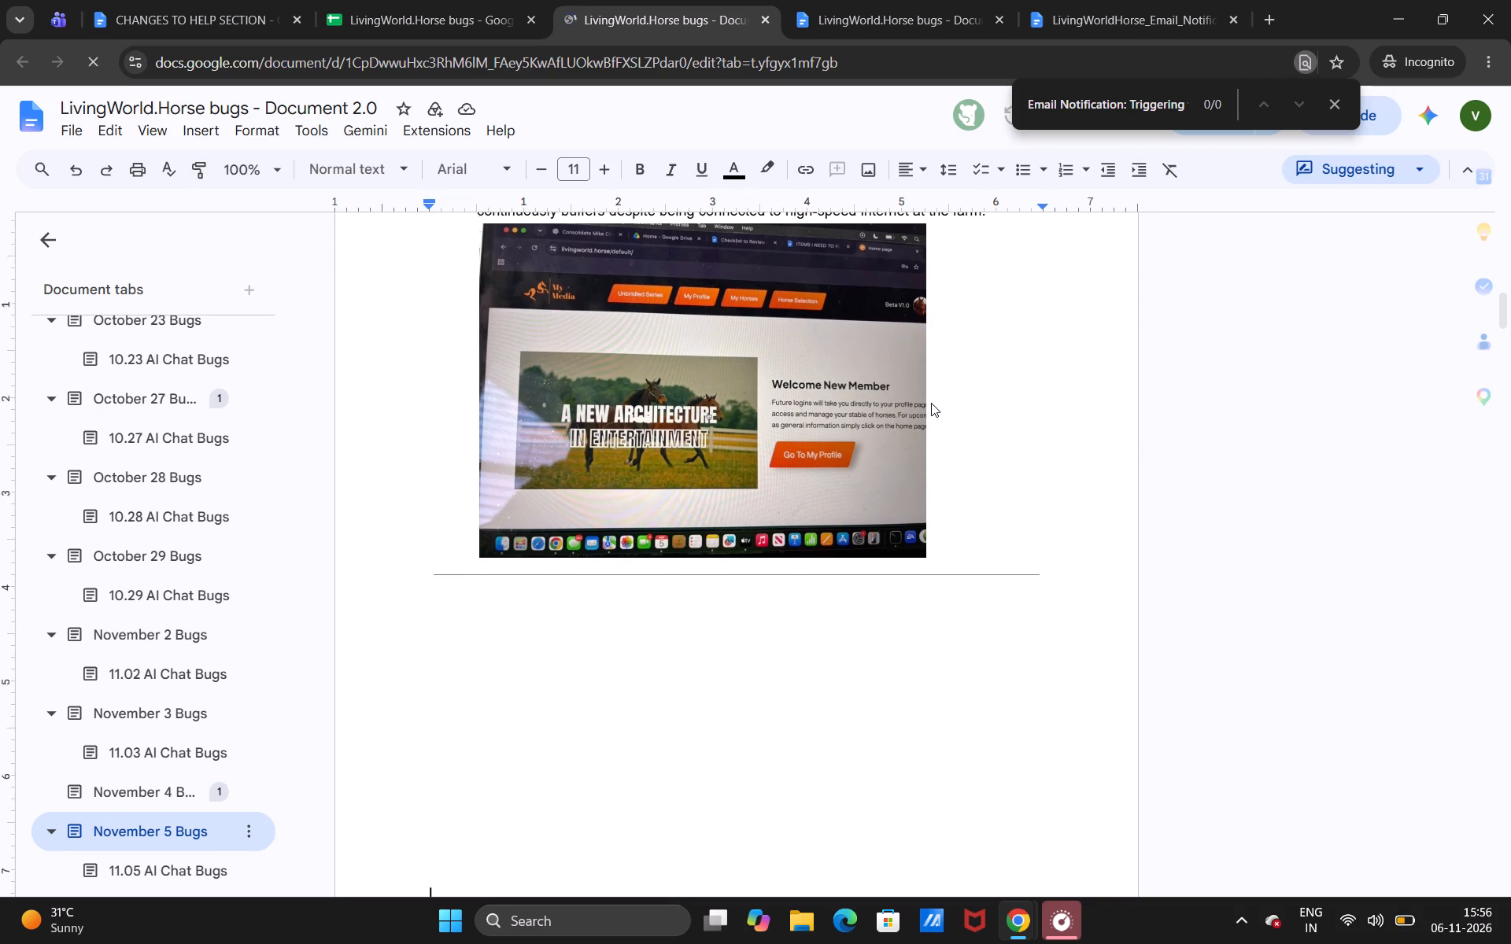
# Examine the Email Link Navigation entry and its welcome email screenshot in the November 5 bugs, checking for bug 2437.
pyautogui.press('Down')
pyautogui.press('Down')
pyautogui.press('Down')
pyautogui.press('Down')
pyautogui.press('Down')
pyautogui.press('Down')
pyautogui.press('Down')
pyautogui.press('Down')
pyautogui.press('Down')
pyautogui.press('Down')
pyautogui.press('Down')
pyautogui.press('Down')
pyautogui.press('Down')
pyautogui.press('Down')
pyautogui.press('Down')
pyautogui.press('Down')
pyautogui.press('Up')
pyautogui.press('Up')
pyautogui.press('Up')
pyautogui.press('Up')
pyautogui.press('Up')
pyautogui.press('Up')
pyautogui.press('Up')
pyautogui.press('Up')
pyautogui.press('Up')
pyautogui.press('Up')
pyautogui.press('Up')
pyautogui.press('Up')
pyautogui.press('Up')
pyautogui.press('Up')
pyautogui.press('Up')
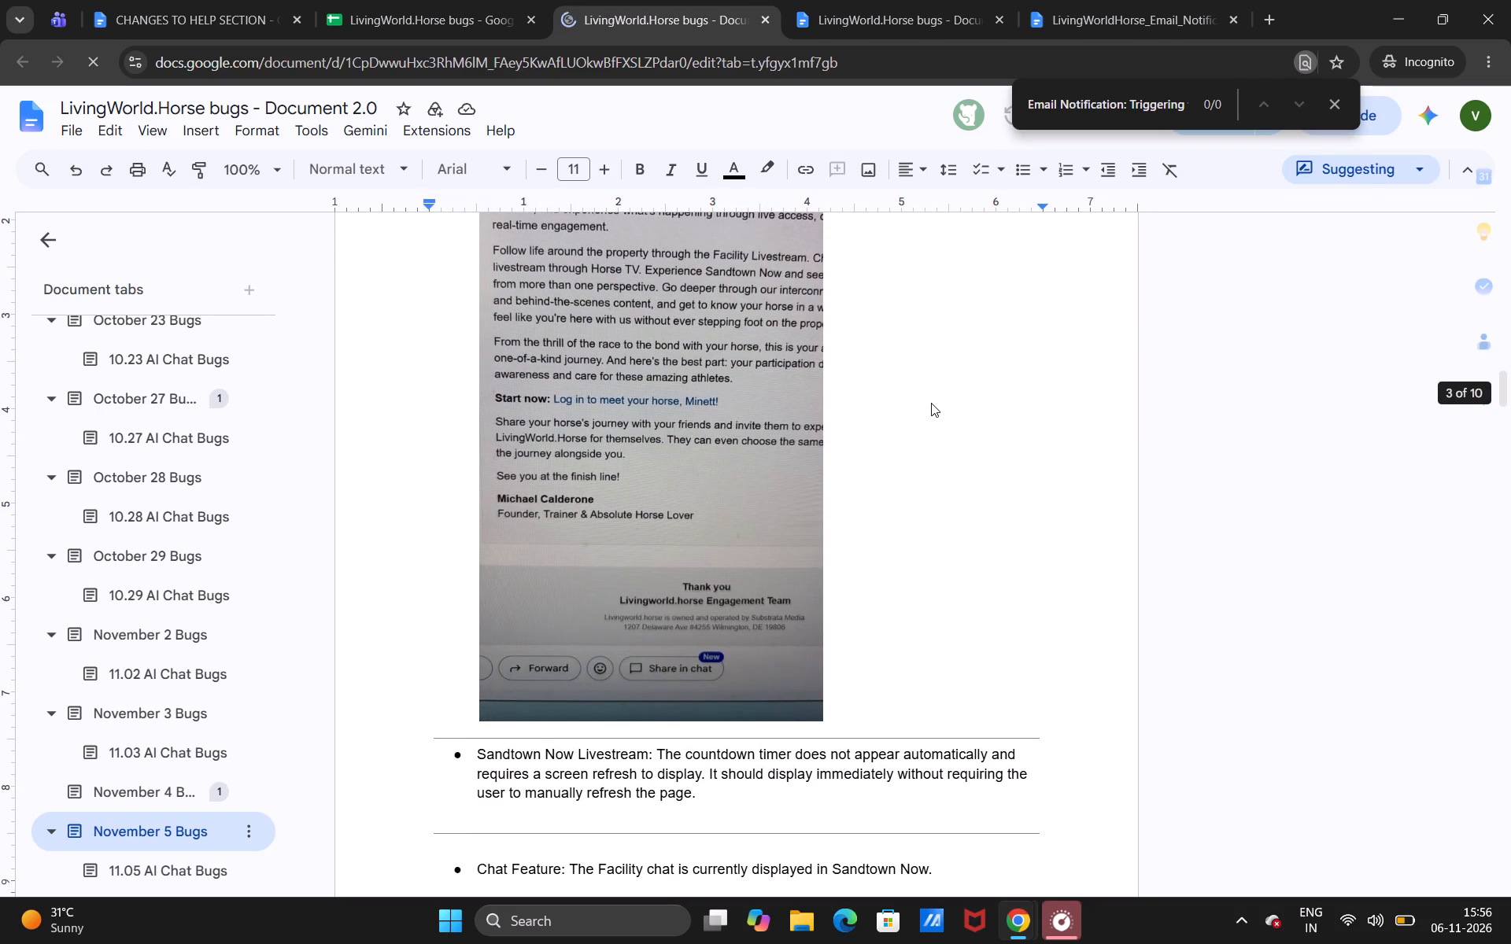
pyautogui.press('Down')
pyautogui.press('Down')
pyautogui.press('Down')
pyautogui.press('Down')
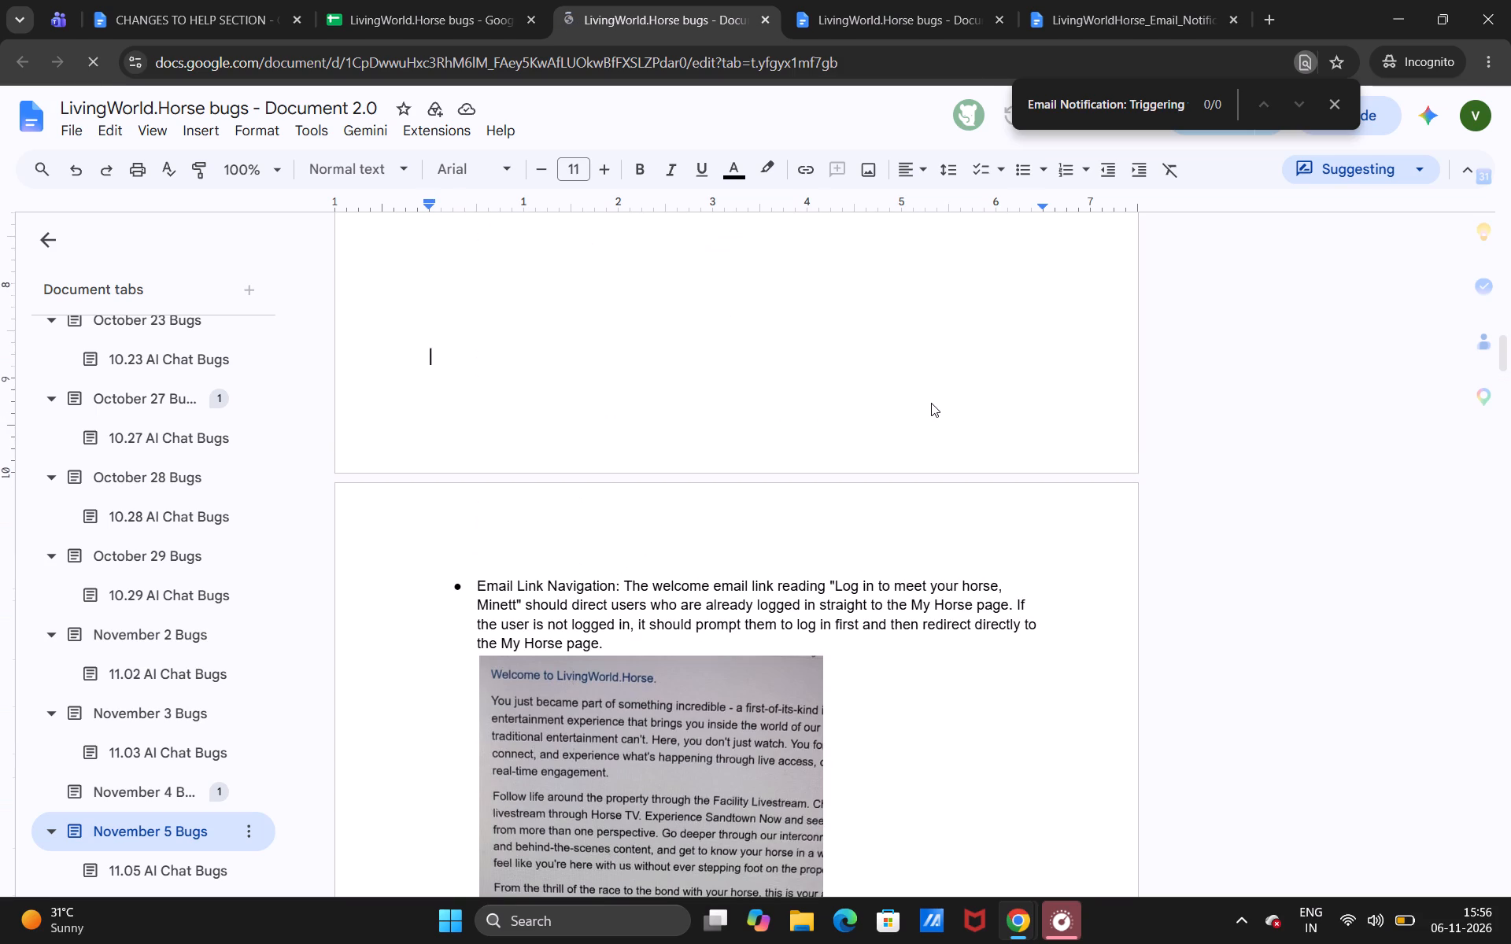
pyautogui.press('Down')
pyautogui.press('Down')
pyautogui.press('Down')
pyautogui.press('Down')
pyautogui.press('Down')
pyautogui.press('Down')
pyautogui.press('Up')
pyautogui.press('Up')
pyautogui.press('Up')
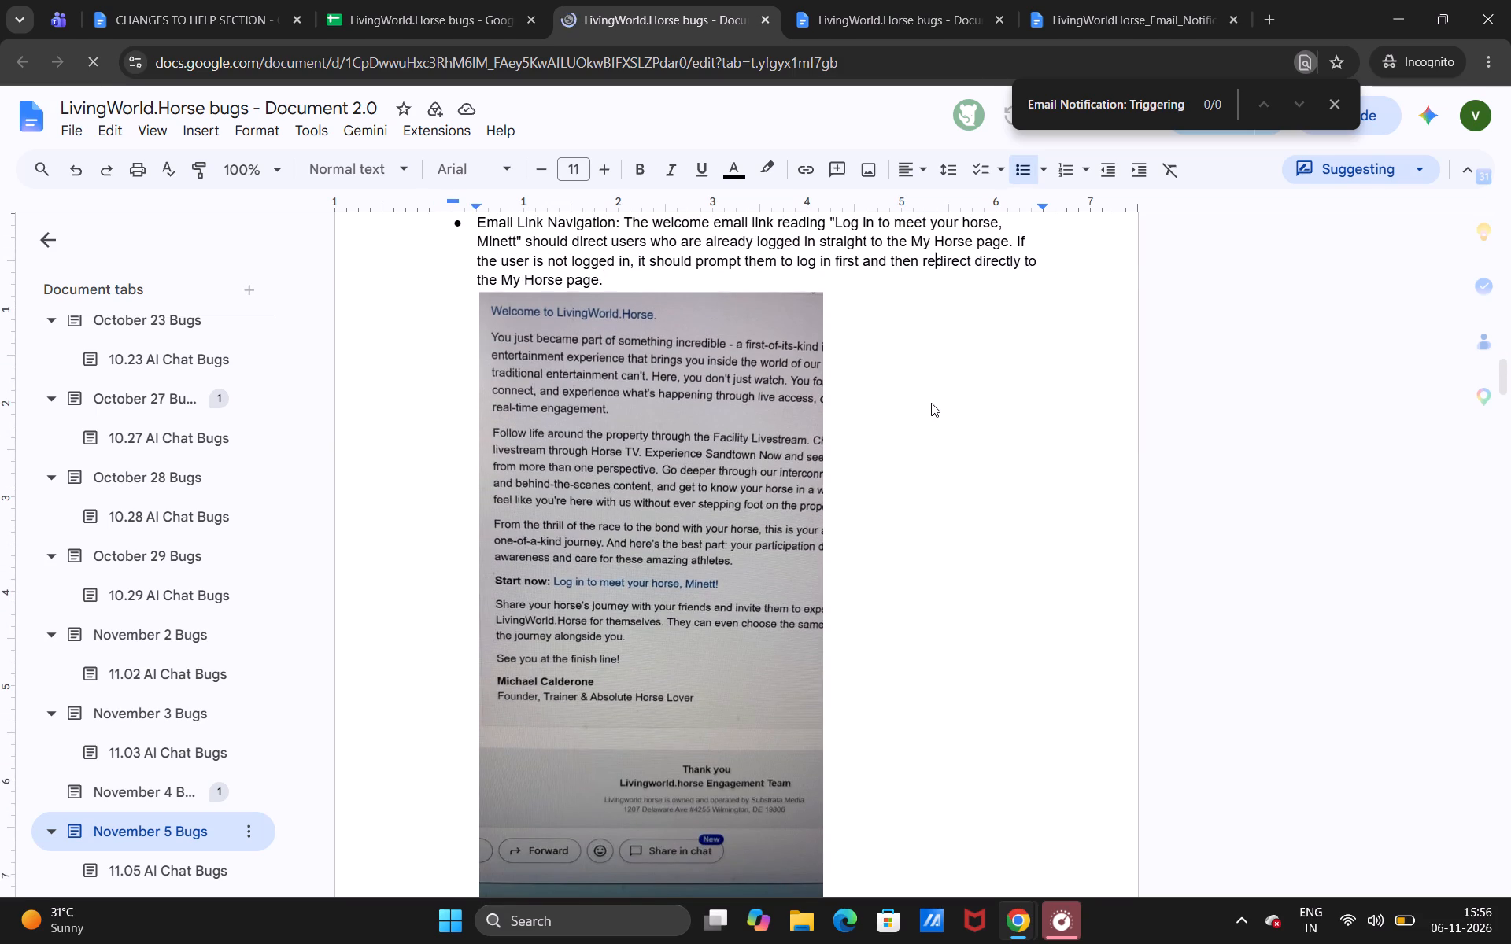
pyautogui.press('Up')
pyautogui.press('Up')
# Read the Sandtown Now Livestream entry about the countdown timer in the November 5 bugs.
pyautogui.press('Down')
pyautogui.press('Down')
pyautogui.press('Down')
pyautogui.press('Down')
pyautogui.press('Down')
pyautogui.press('Down')
pyautogui.press('Down')
pyautogui.press('Down')
pyautogui.press('Down')
pyautogui.press('Down')
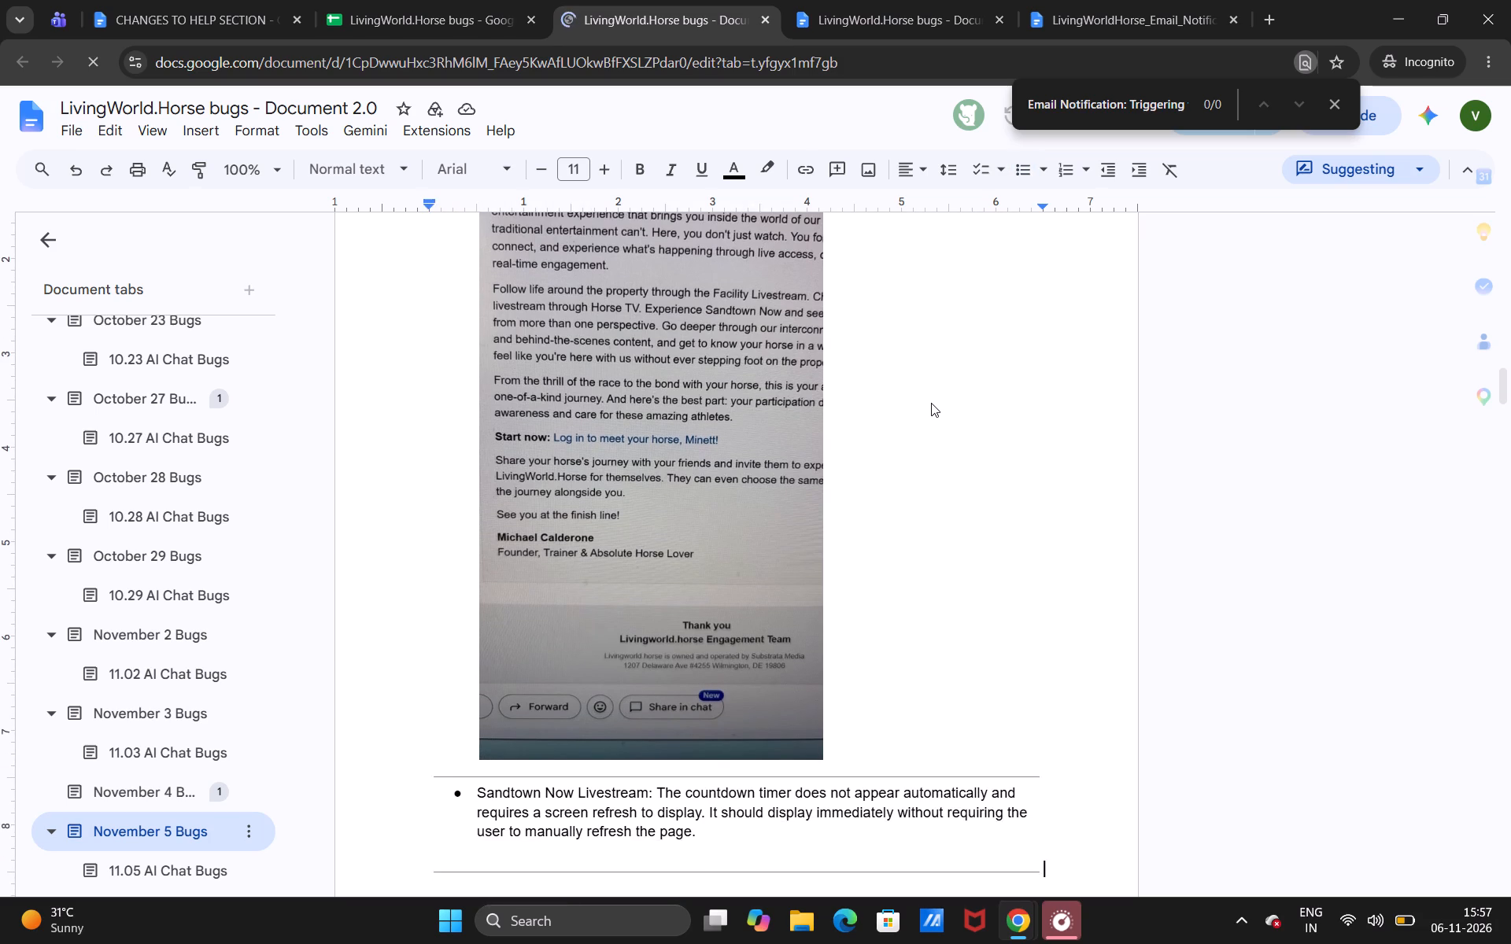
pyautogui.press('Down')
pyautogui.press('Down')
pyautogui.press('Down')
pyautogui.press('Down')
pyautogui.press('Up')
pyautogui.press('Up')
pyautogui.press('Up')
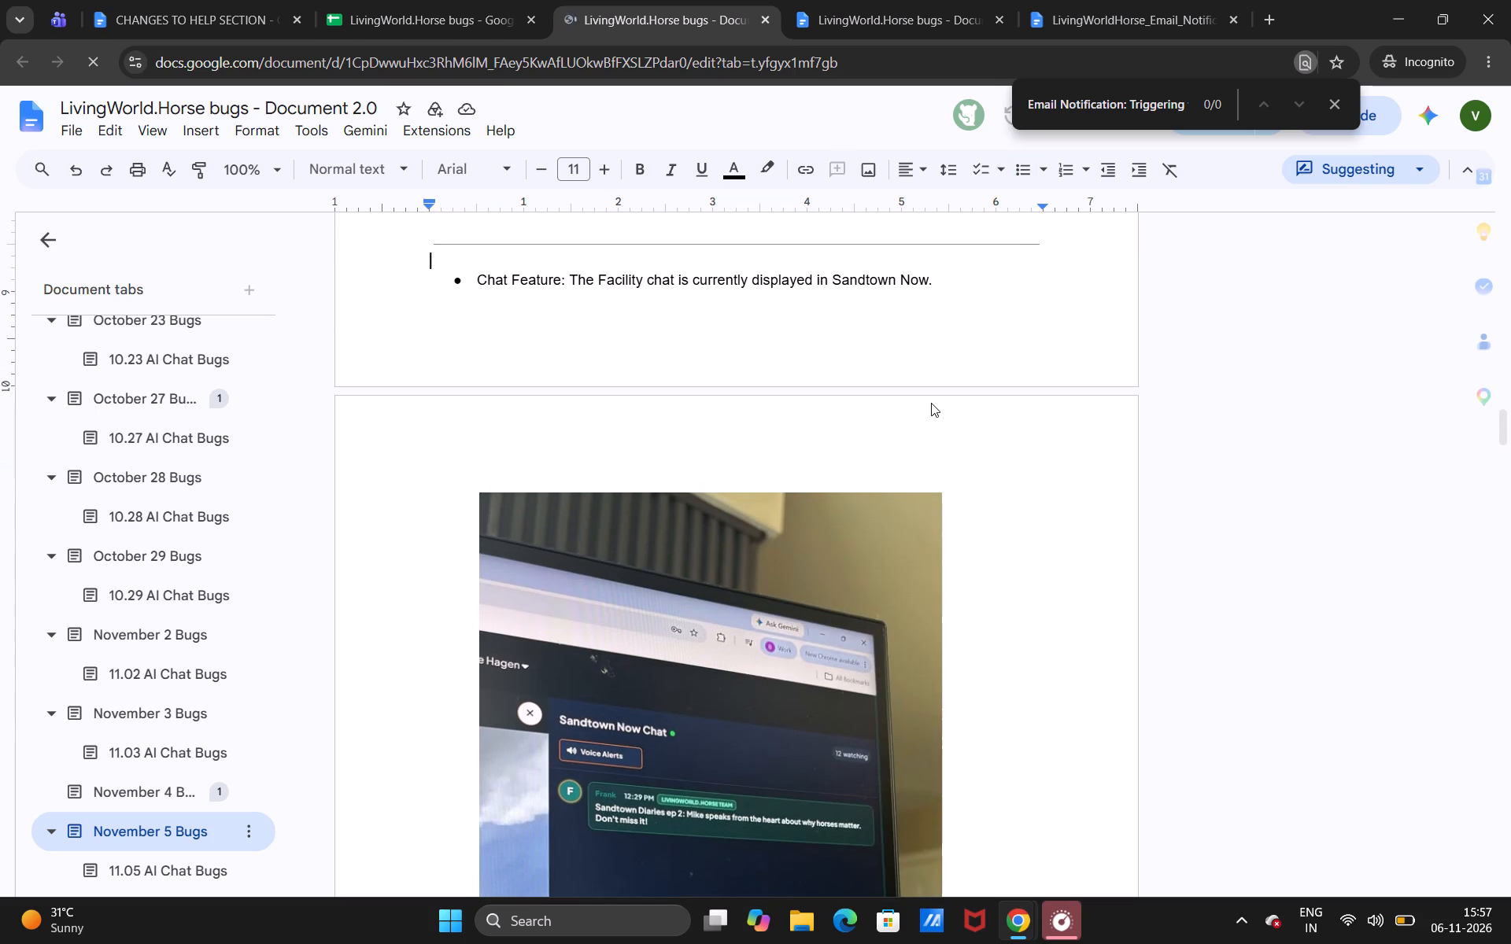
pyautogui.press('Up')
pyautogui.press('Up')
pyautogui.press('Up')
pyautogui.press('Up')
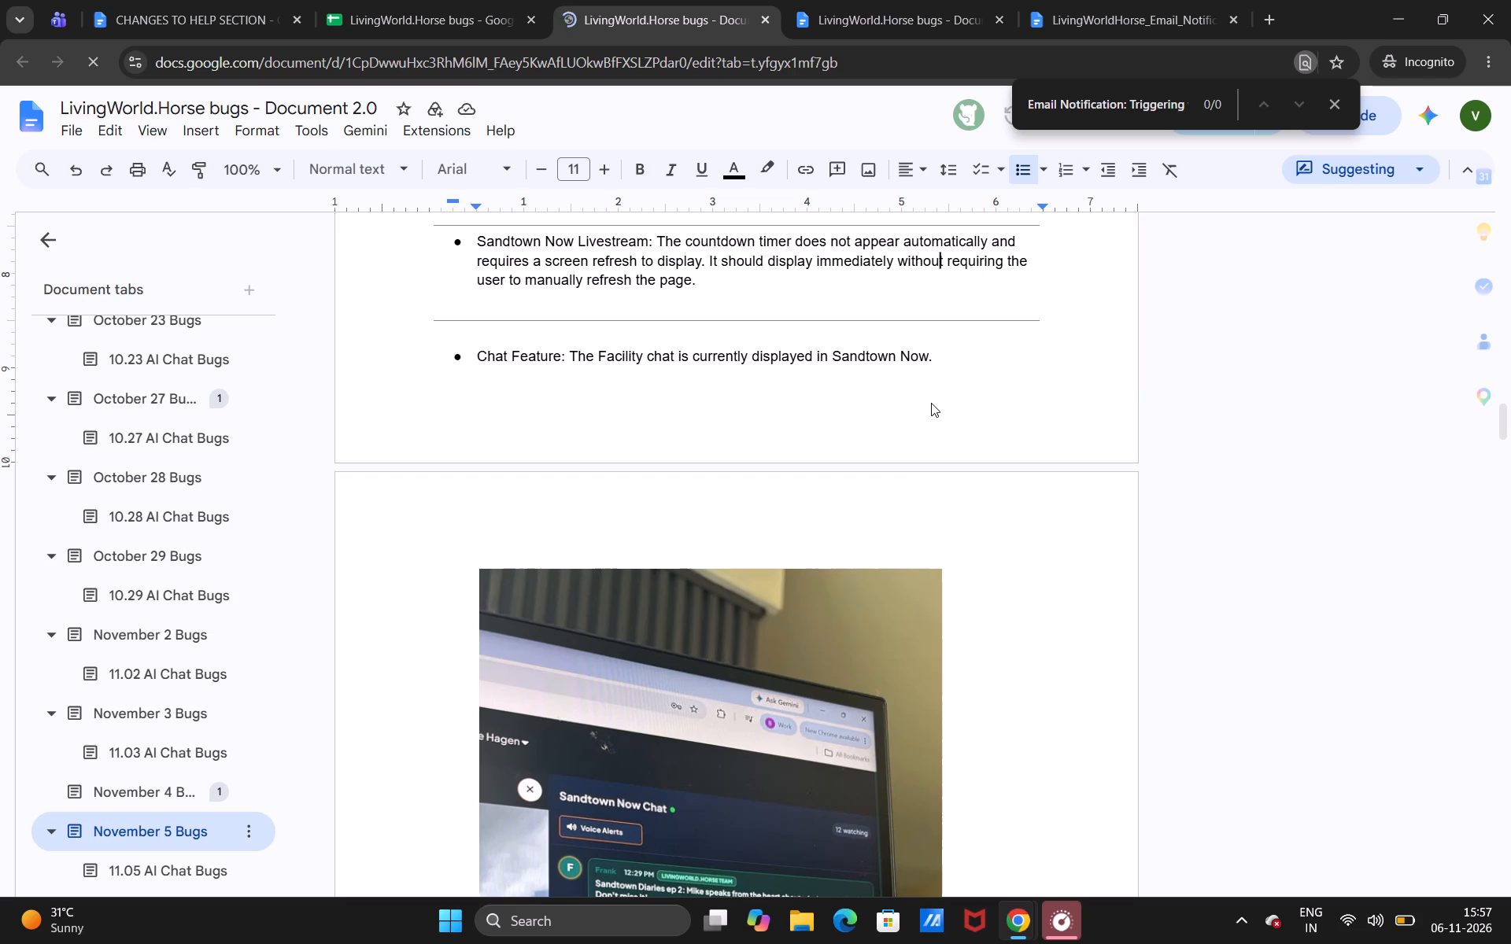
# Examine the Chat Feature entry about Facility chat in Sandtown Now, including its attached photo.
pyautogui.press('Down')
pyautogui.press('Down')
pyautogui.press('Down')
pyautogui.press('Down')
pyautogui.press('Down')
pyautogui.press('Down')
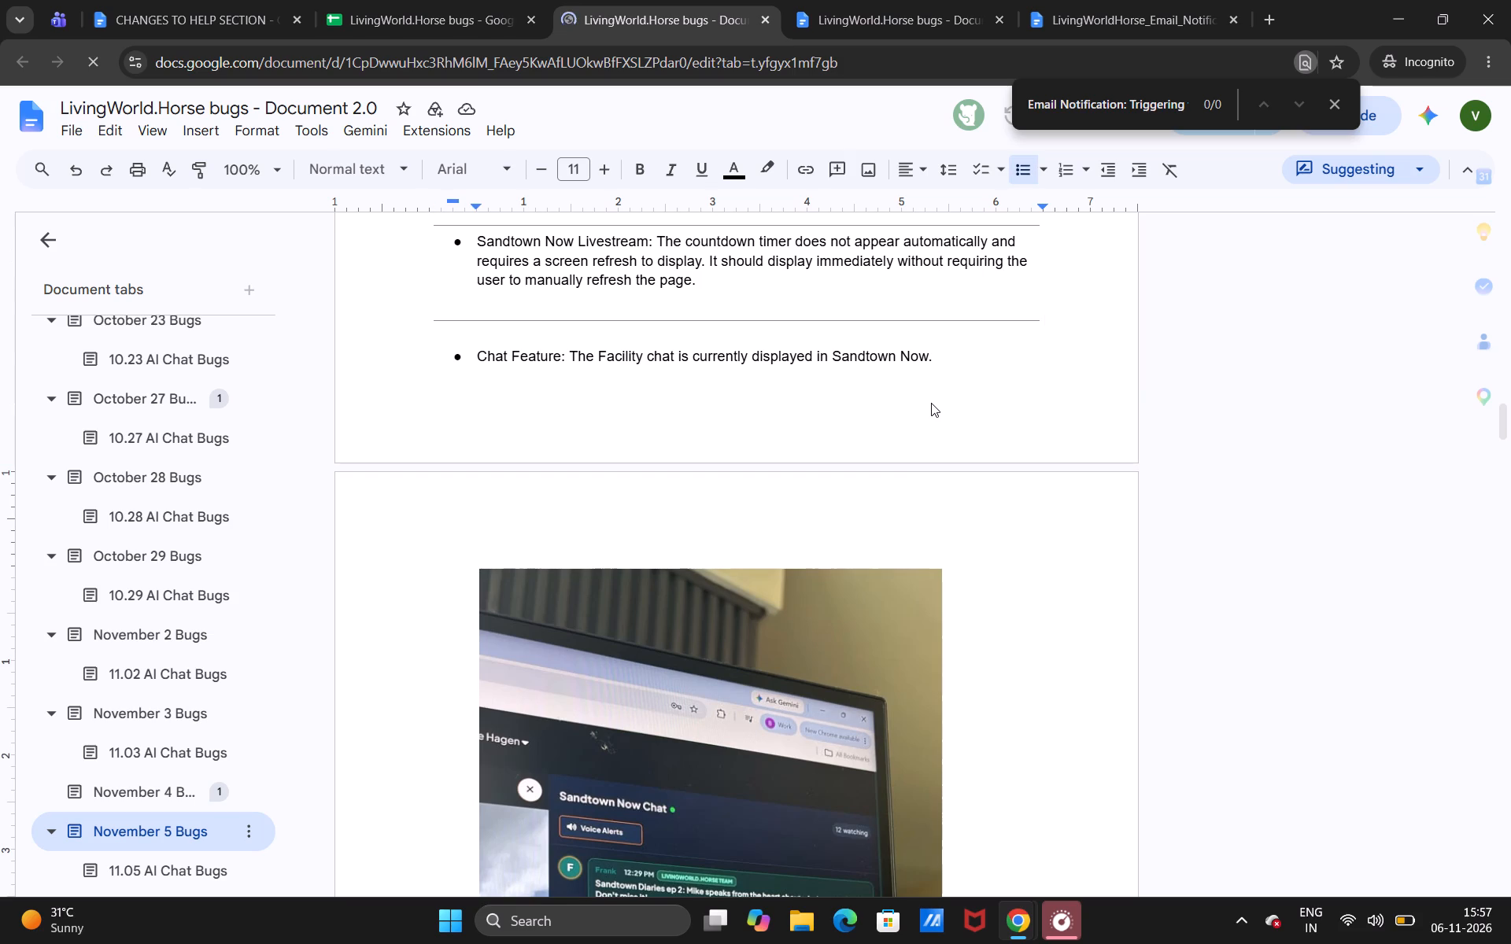
pyautogui.press('Down')
pyautogui.press('Up')
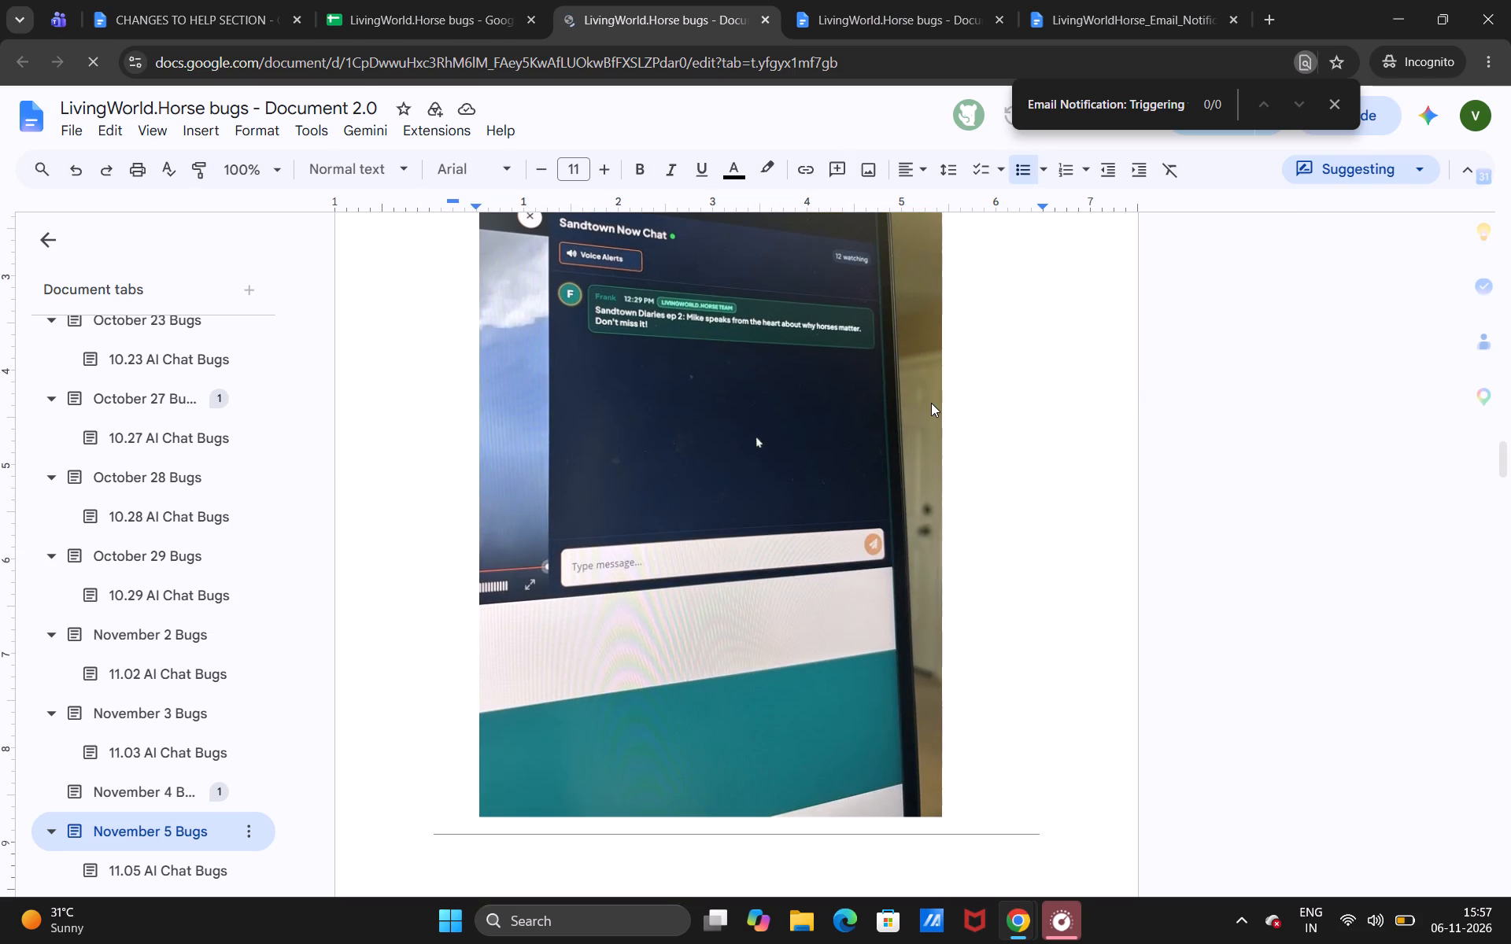
pyautogui.press('Up')
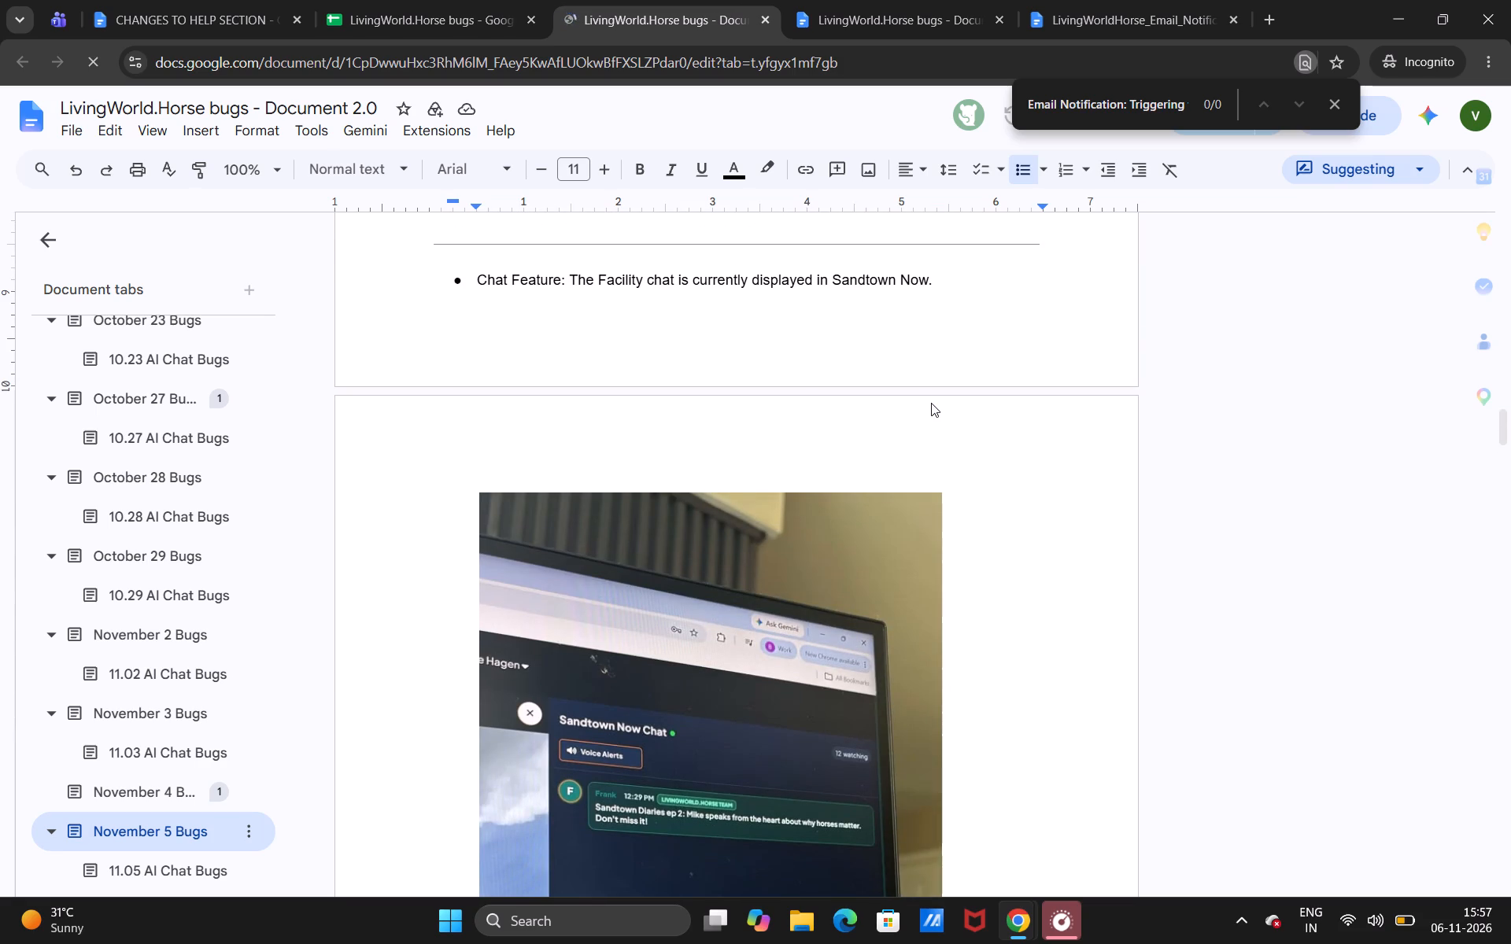
pyautogui.press('Down')
pyautogui.press('Down')
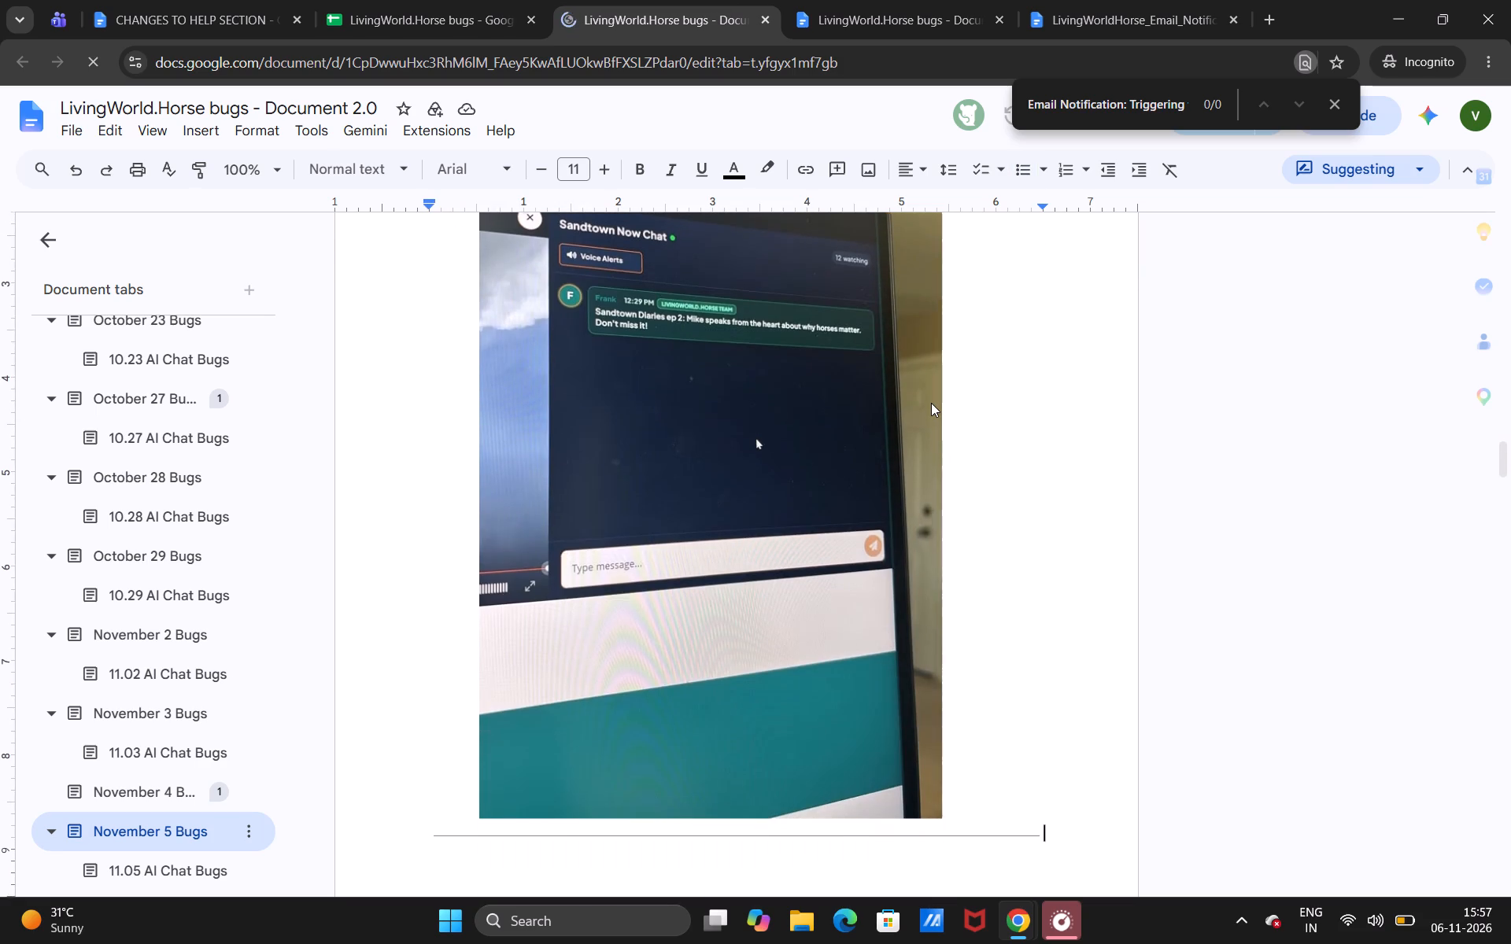
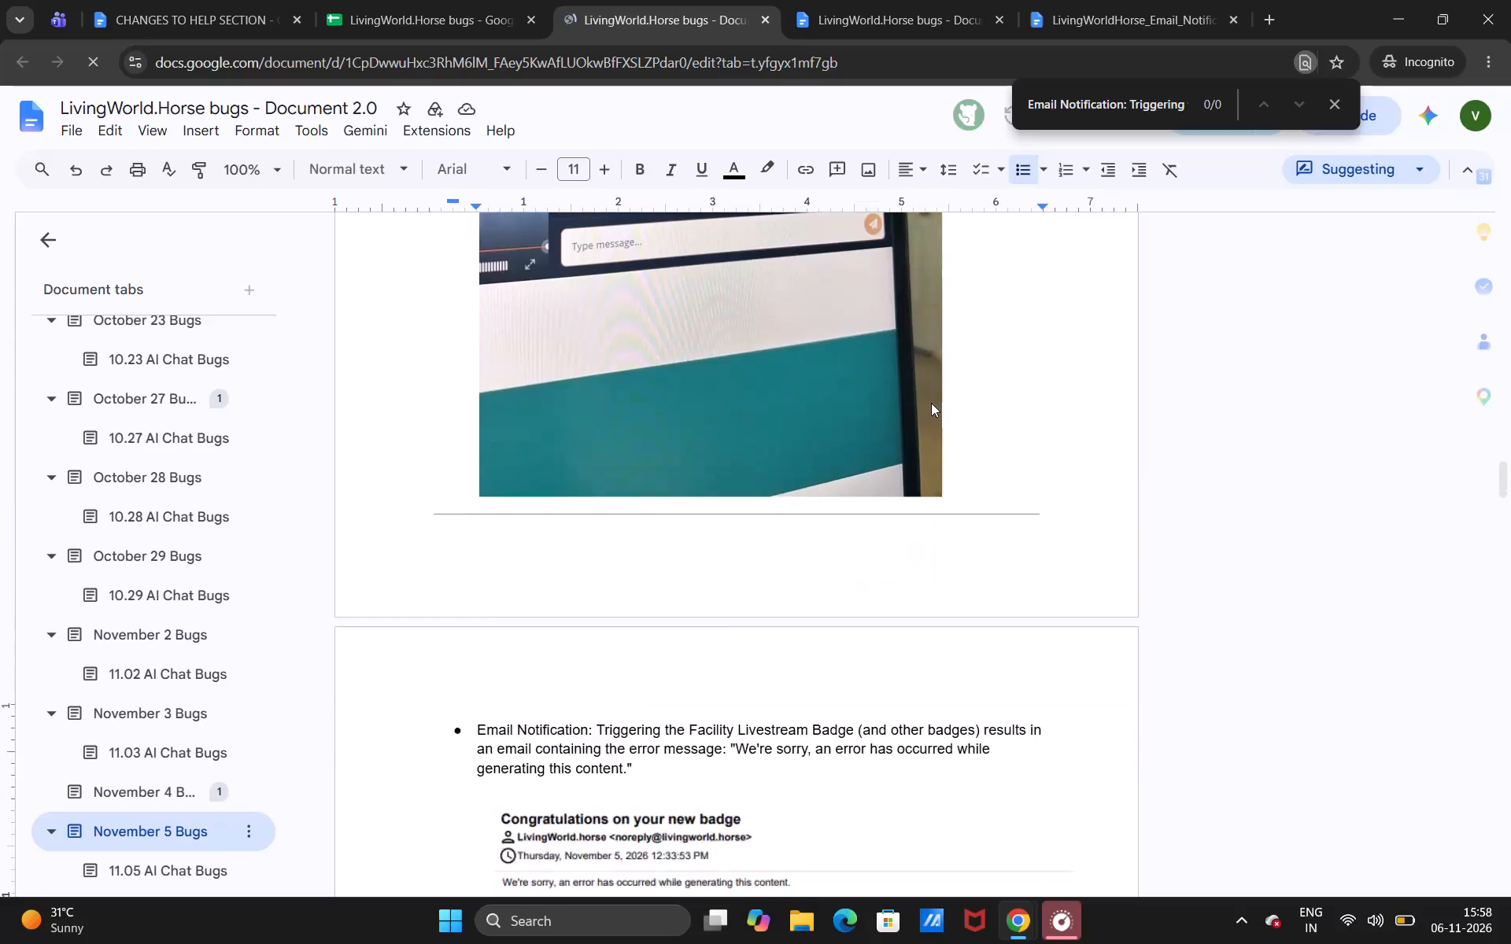
# Read the Email Notification entry about the Facility Livestream Badge error email in the November 5 bugs, including its badge email screenshot.
pyautogui.press('Down')
pyautogui.press('Up')
pyautogui.press('Up')
pyautogui.press('Up')
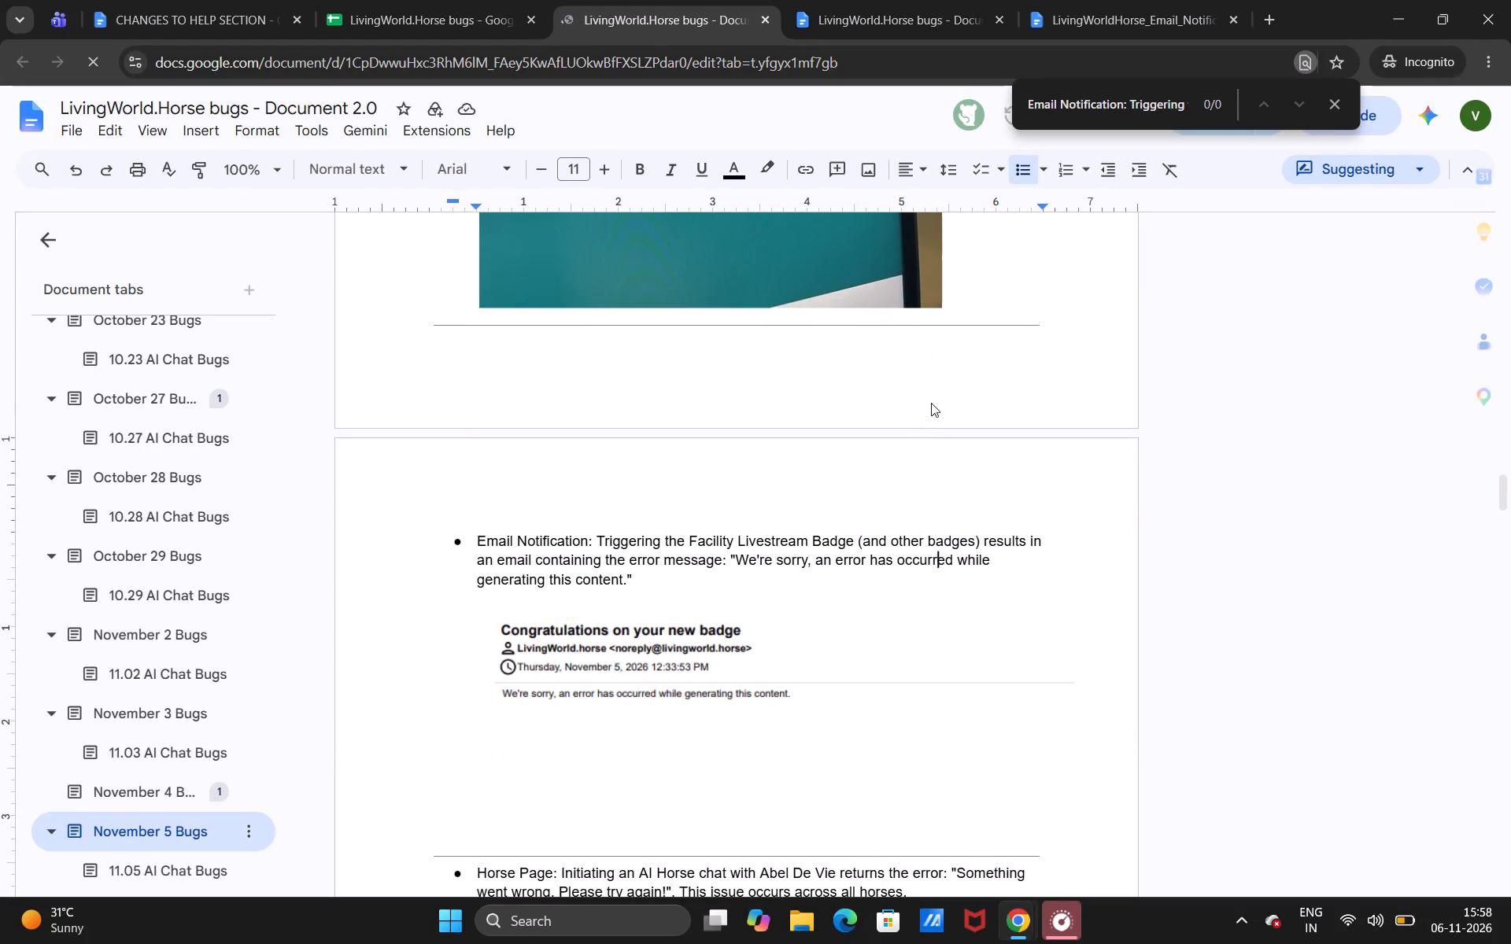
pyautogui.press('Up')
pyautogui.press('Down')
pyautogui.press('Left')
pyautogui.press('Left')
pyautogui.press('Left')
pyautogui.press('Left')
pyautogui.press('Left')
pyautogui.press('Left')
pyautogui.press('Left')
pyautogui.press('Left')
pyautogui.press('Left')
pyautogui.press('Left')
pyautogui.press('Left')
pyautogui.press('Left')
pyautogui.press('Left')
pyautogui.press('Left')
pyautogui.press('Left')
pyautogui.press('Left')
pyautogui.press('Left')
pyautogui.press('Left')
pyautogui.press('Left')
pyautogui.press('Left')
pyautogui.press('Left')
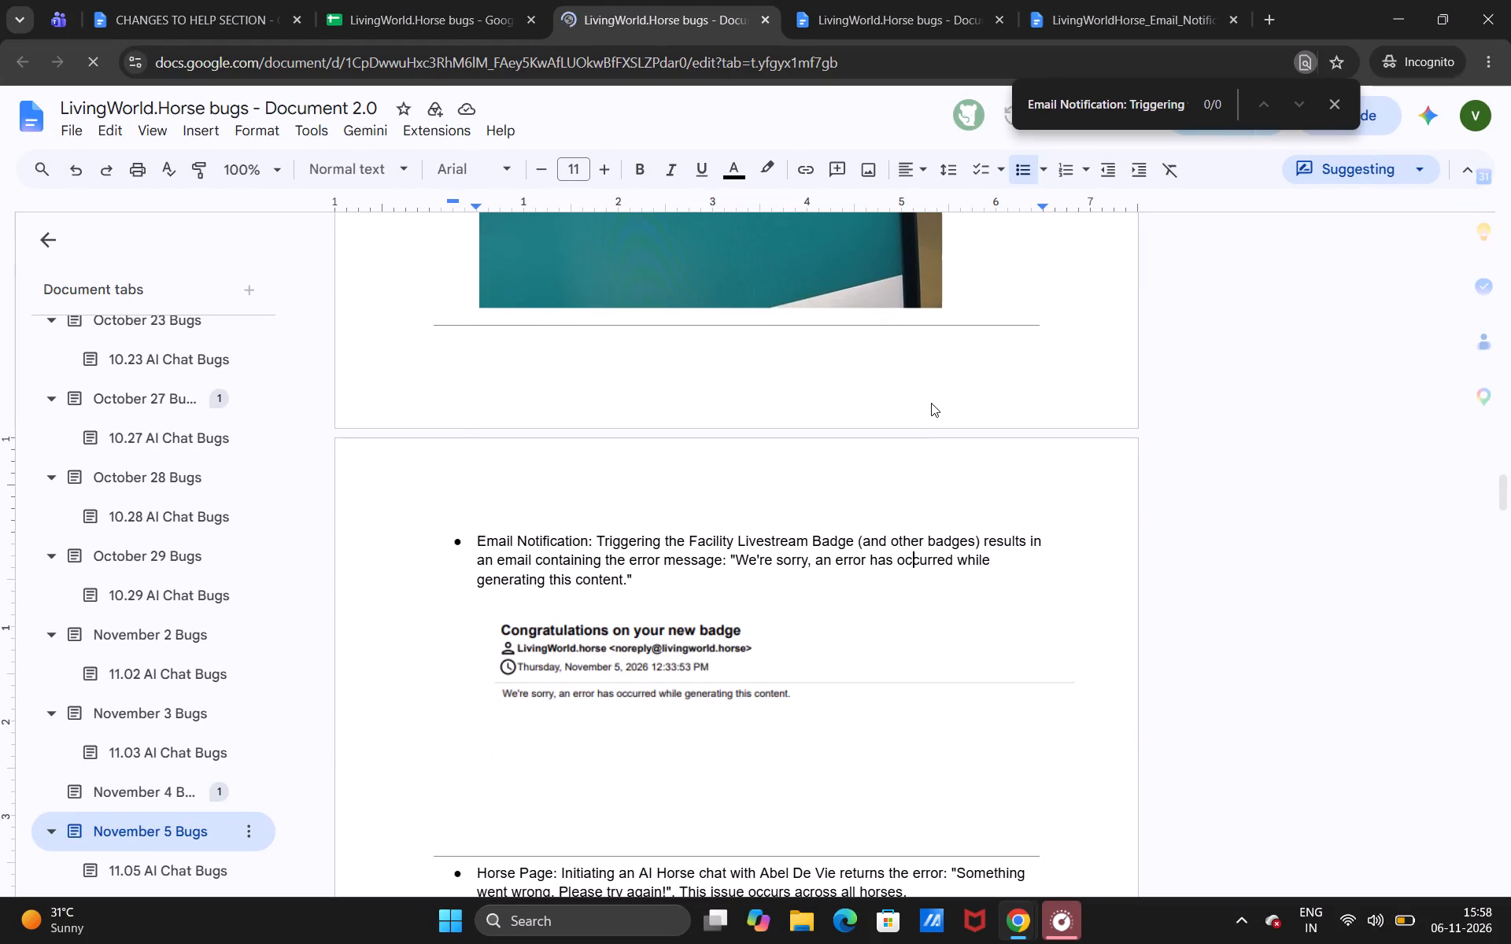
pyautogui.press('Up')
pyautogui.press('Left')
pyautogui.press('Left')
pyautogui.press('Left')
pyautogui.press('Left')
pyautogui.press('Left')
pyautogui.press('Left')
pyautogui.press('Left')
pyautogui.press('Left')
pyautogui.press('Left')
pyautogui.press('Left')
pyautogui.press('Left')
pyautogui.press('Left')
pyautogui.press('Left')
pyautogui.press('Left')
pyautogui.press('Left')
pyautogui.press('Left')
pyautogui.press('Left')
pyautogui.press('Left')
pyautogui.press('Left')
pyautogui.press('Left')
pyautogui.press('Left')
pyautogui.press('Left')
pyautogui.press('Left')
pyautogui.press('Left')
pyautogui.press('Right')
pyautogui.press('Right')
pyautogui.press('Right')
pyautogui.press('Right')
pyautogui.press('Right')
pyautogui.press('Right')
pyautogui.press('Right')
pyautogui.press('Right')
pyautogui.press('Right')
pyautogui.press('Right')
pyautogui.press('Right')
pyautogui.press('Right')
pyautogui.press('Right')
pyautogui.press('Right')
pyautogui.press('Right')
pyautogui.press('Right')
pyautogui.press('Right')
pyautogui.press('Right')
pyautogui.press('Right')
pyautogui.press('Right')
pyautogui.press('Right')
pyautogui.press('Right')
pyautogui.press('Right')
pyautogui.press('Right')
pyautogui.press('Right')
pyautogui.press('Right')
pyautogui.press('Right')
pyautogui.press('Right')
pyautogui.press('Right')
pyautogui.press('Right')
pyautogui.press('Right')
pyautogui.press('Right')
pyautogui.press('Right')
pyautogui.press('Right')
pyautogui.press('Right')
pyautogui.press('Right')
pyautogui.press('Right')
pyautogui.press('Right')
pyautogui.press('Right')
pyautogui.press('Right')
pyautogui.press('Right')
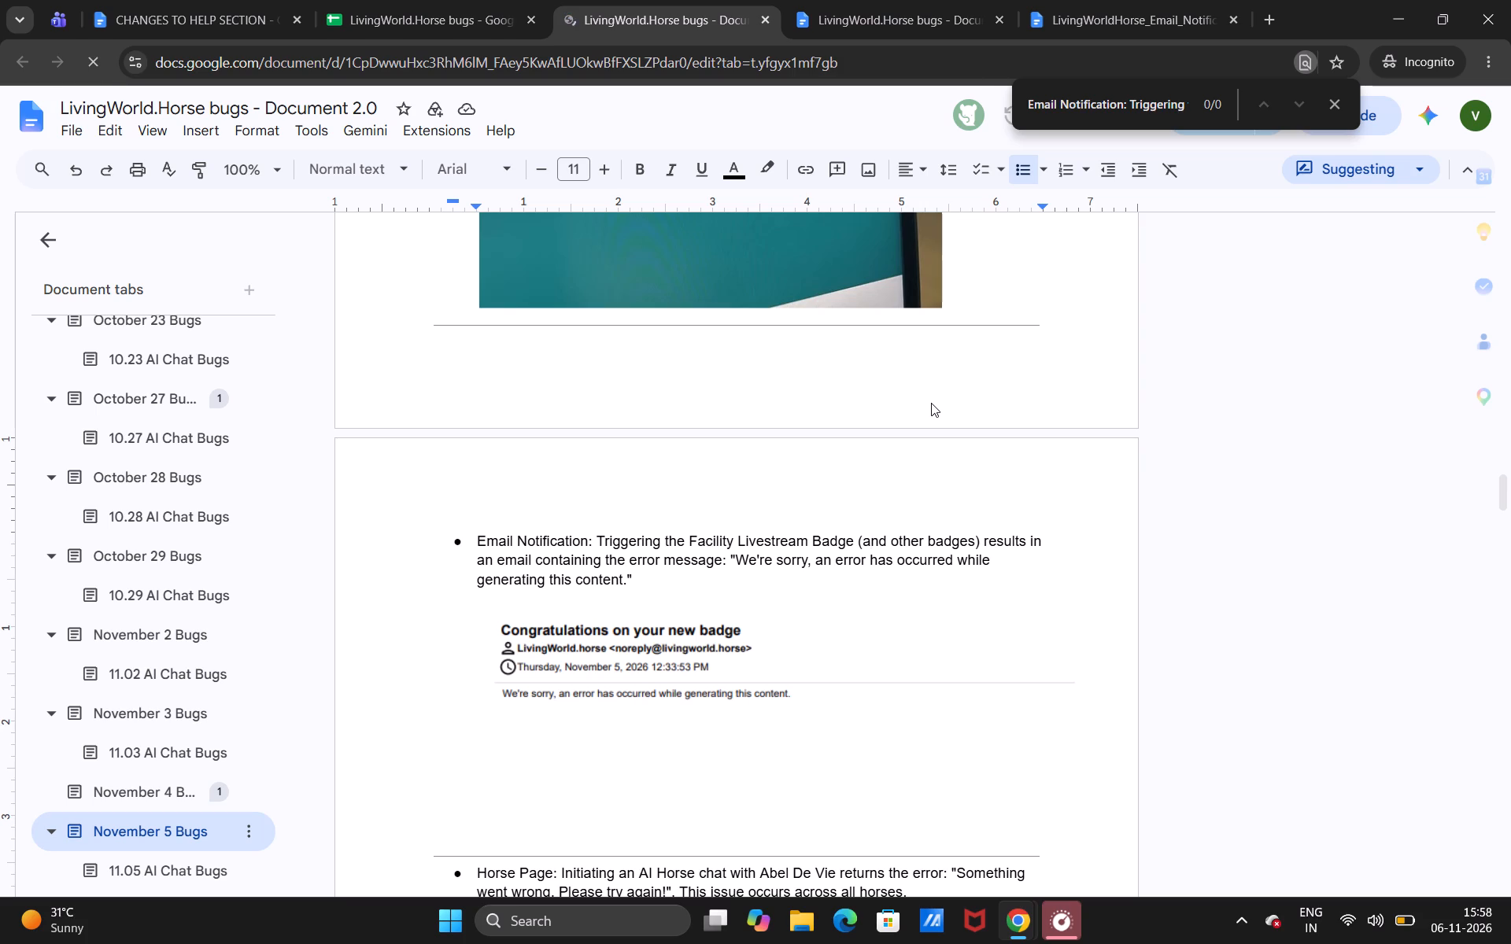
pyautogui.press('Left')
pyautogui.press('Left')
pyautogui.press('Down')
pyautogui.press('Down')
pyautogui.press('Right')
pyautogui.press('Down')
pyautogui.press('Down')
pyautogui.press('Down')
pyautogui.press('Down')
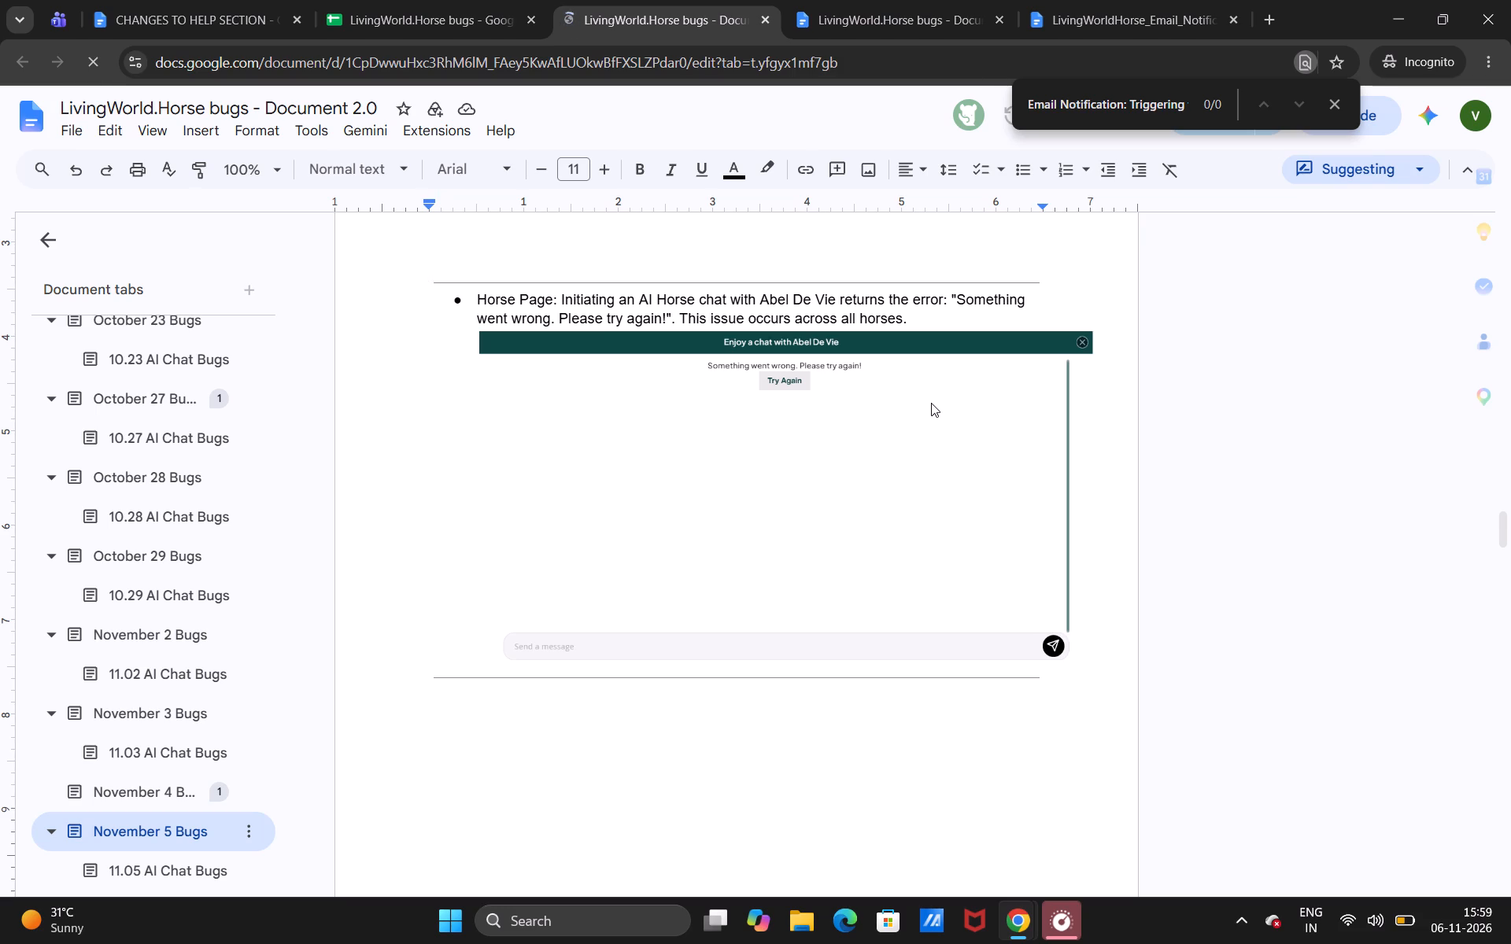
# Read the Media Page entry about the Horse Selection button for new users in the November 5 bugs.
pyautogui.press('Down')
pyautogui.press('Down')
pyautogui.press('Down')
pyautogui.press('Down')
pyautogui.press('Down')
pyautogui.press('Down')
pyautogui.press('Down')
pyautogui.press('Down')
pyautogui.press('Down')
pyautogui.press('Down')
pyautogui.press('Down')
pyautogui.press('Down')
pyautogui.press('Down')
pyautogui.press('Down')
pyautogui.press('Down')
pyautogui.press('Down')
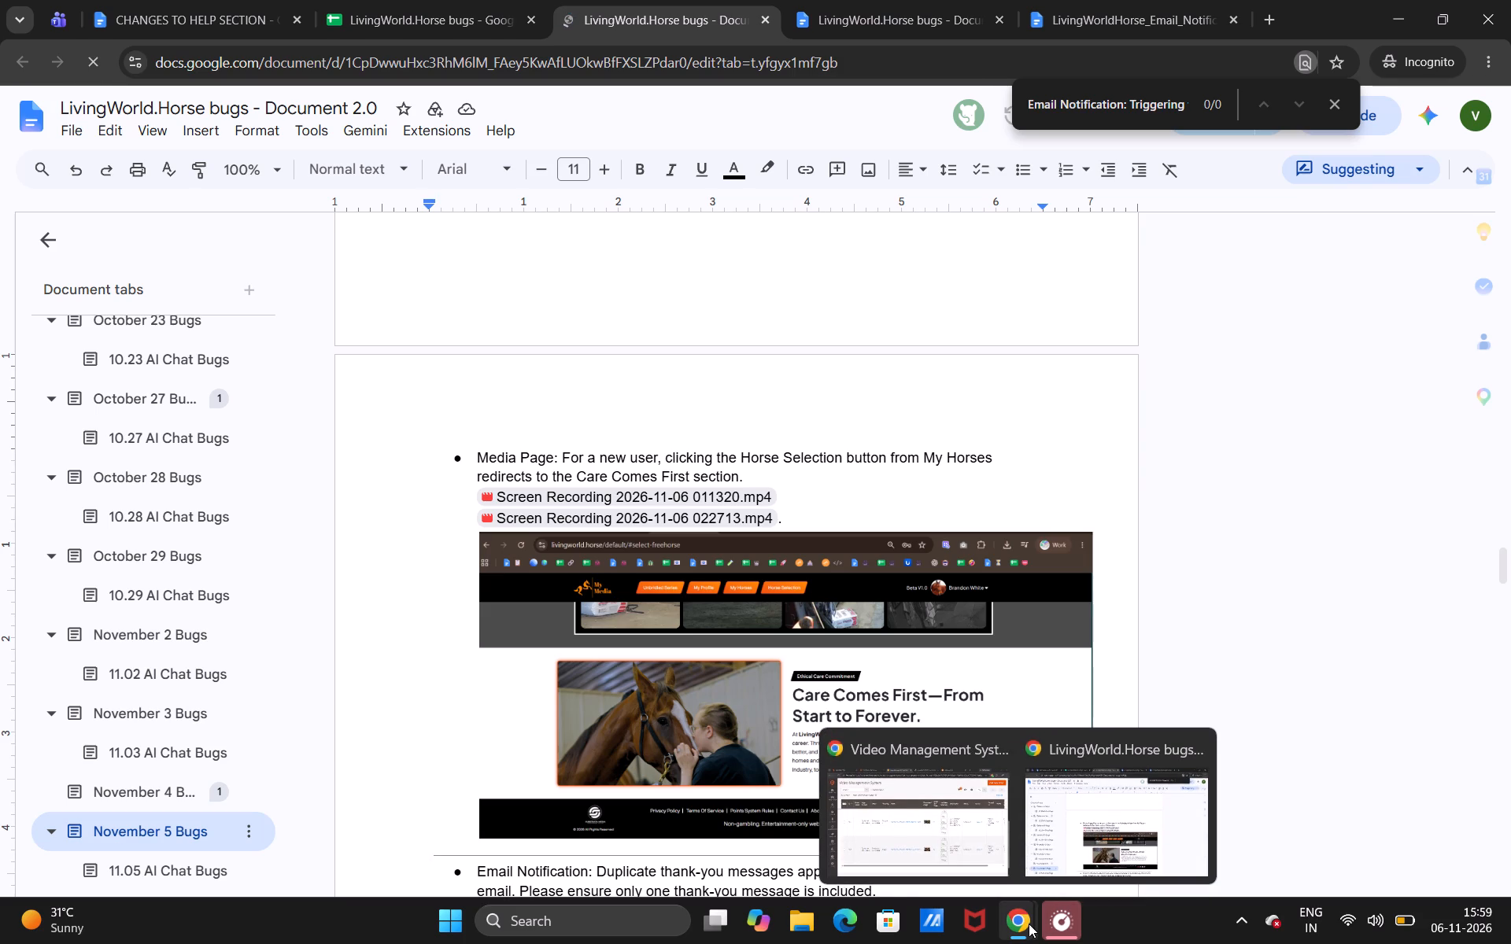
# Switch to the browser window with the Video Management System and reload the LivingWorld.Horse landing page there.
pyautogui.click(958, 810)
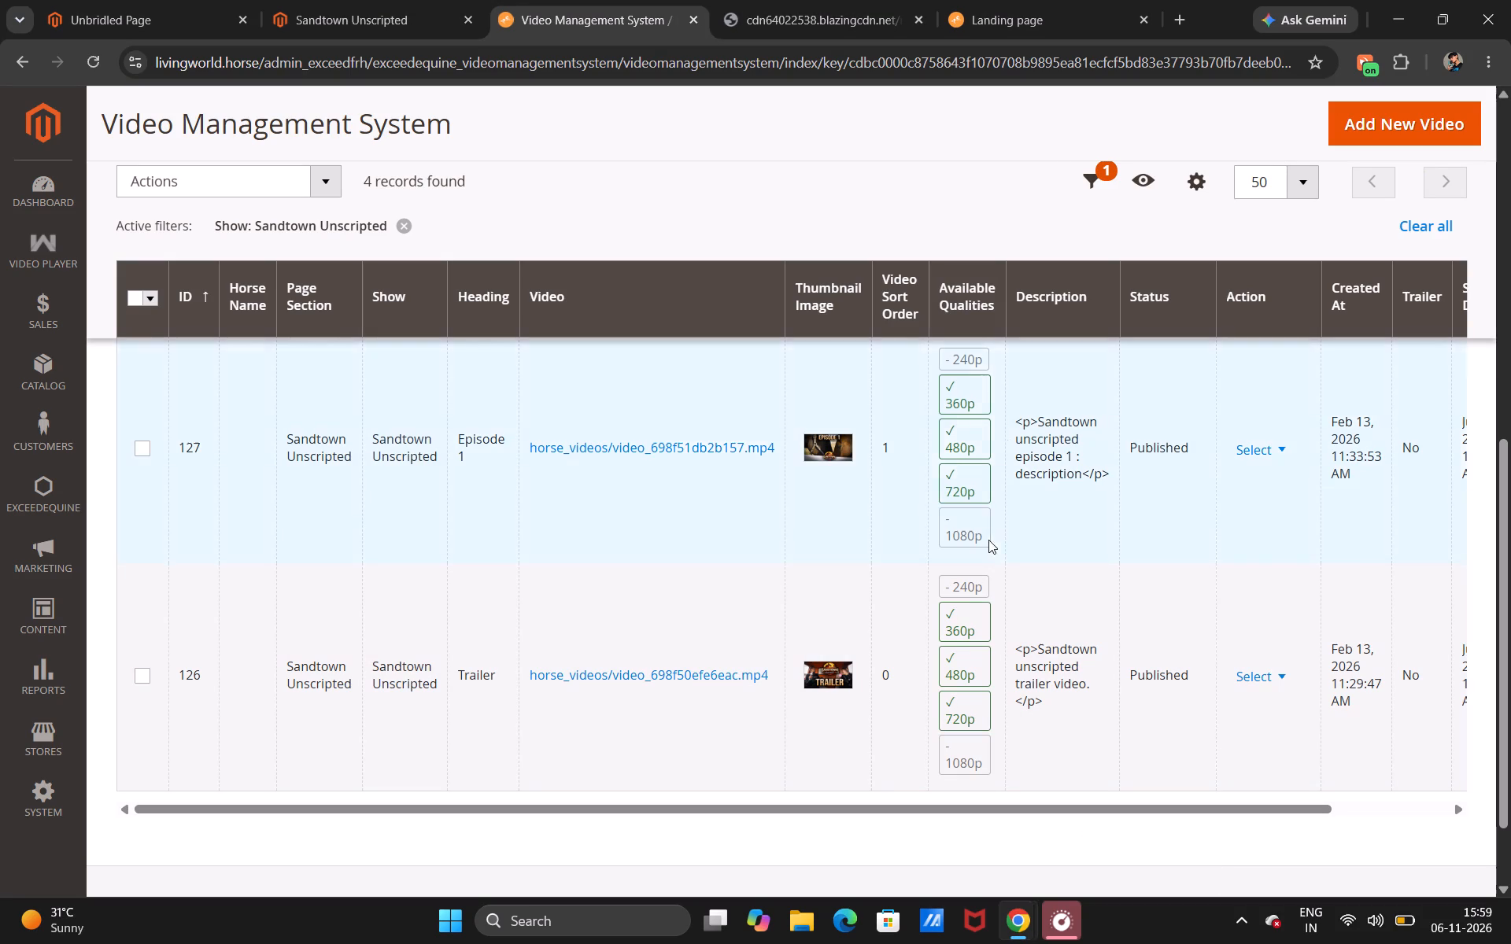
pyautogui.click(1059, 0)
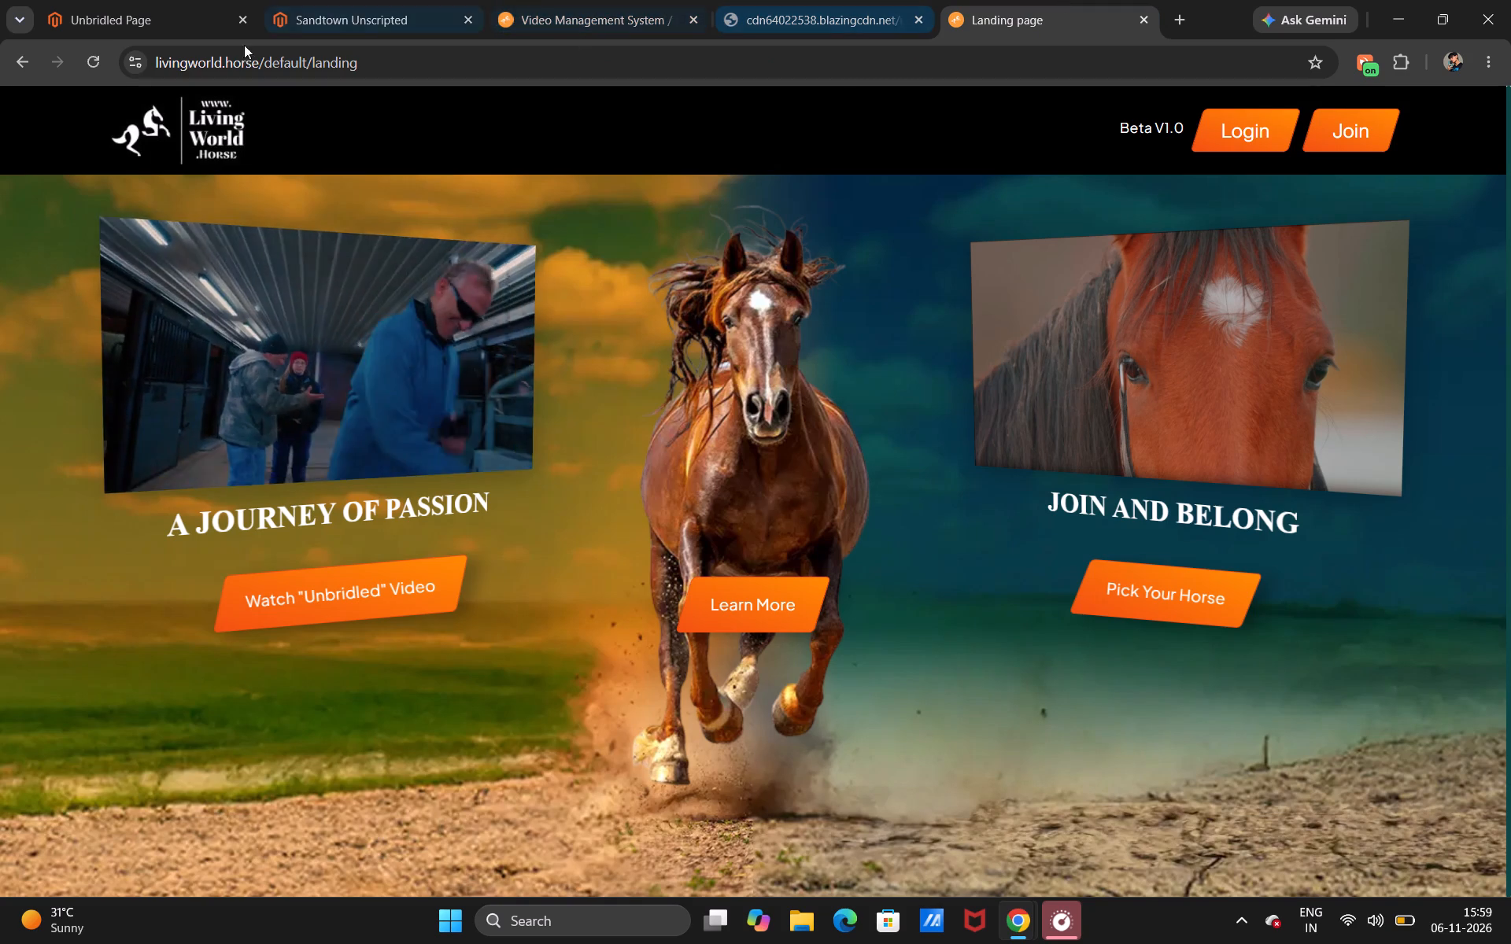
pyautogui.click(97, 64)
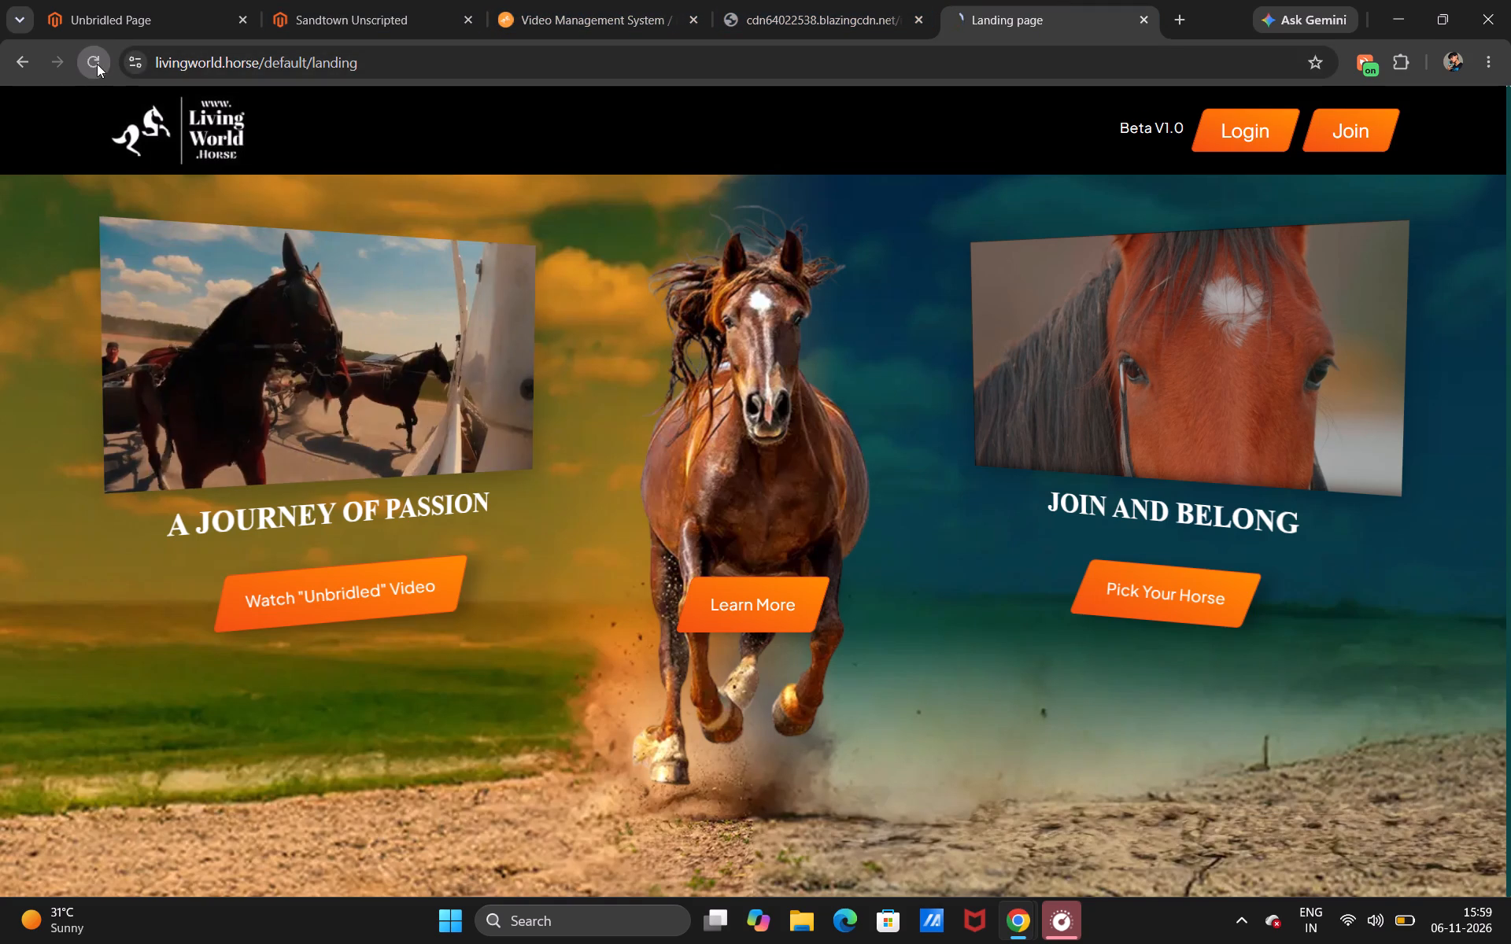
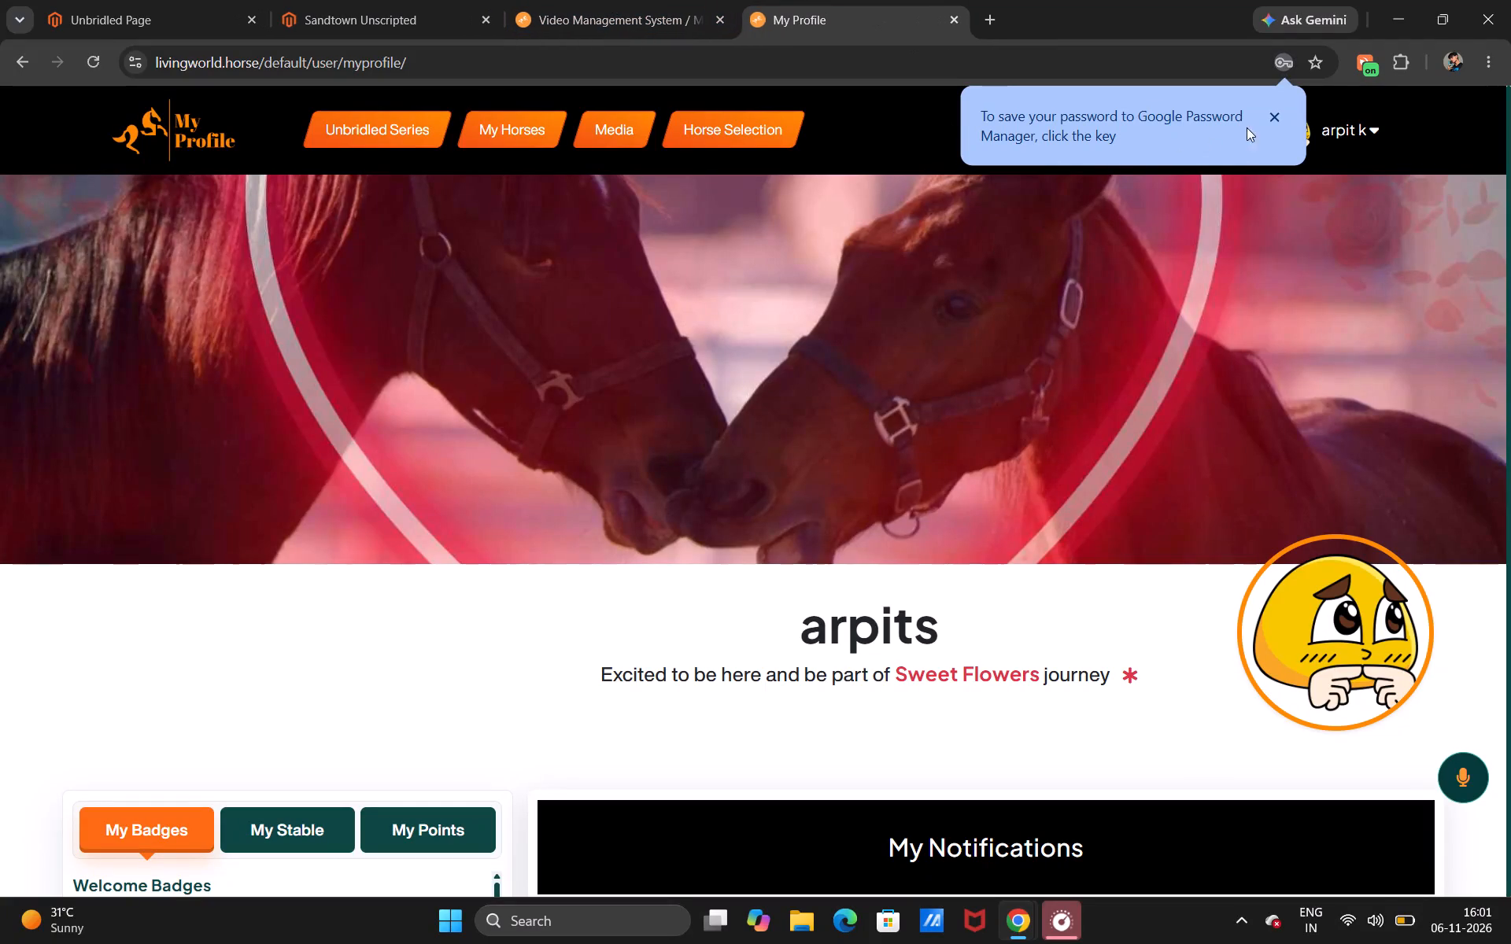
# Dismiss the password-saving prompt and examine the My Badges and My Notifications sections of the My Profile page.
pyautogui.click(1271, 118)
pyautogui.click(912, 293)
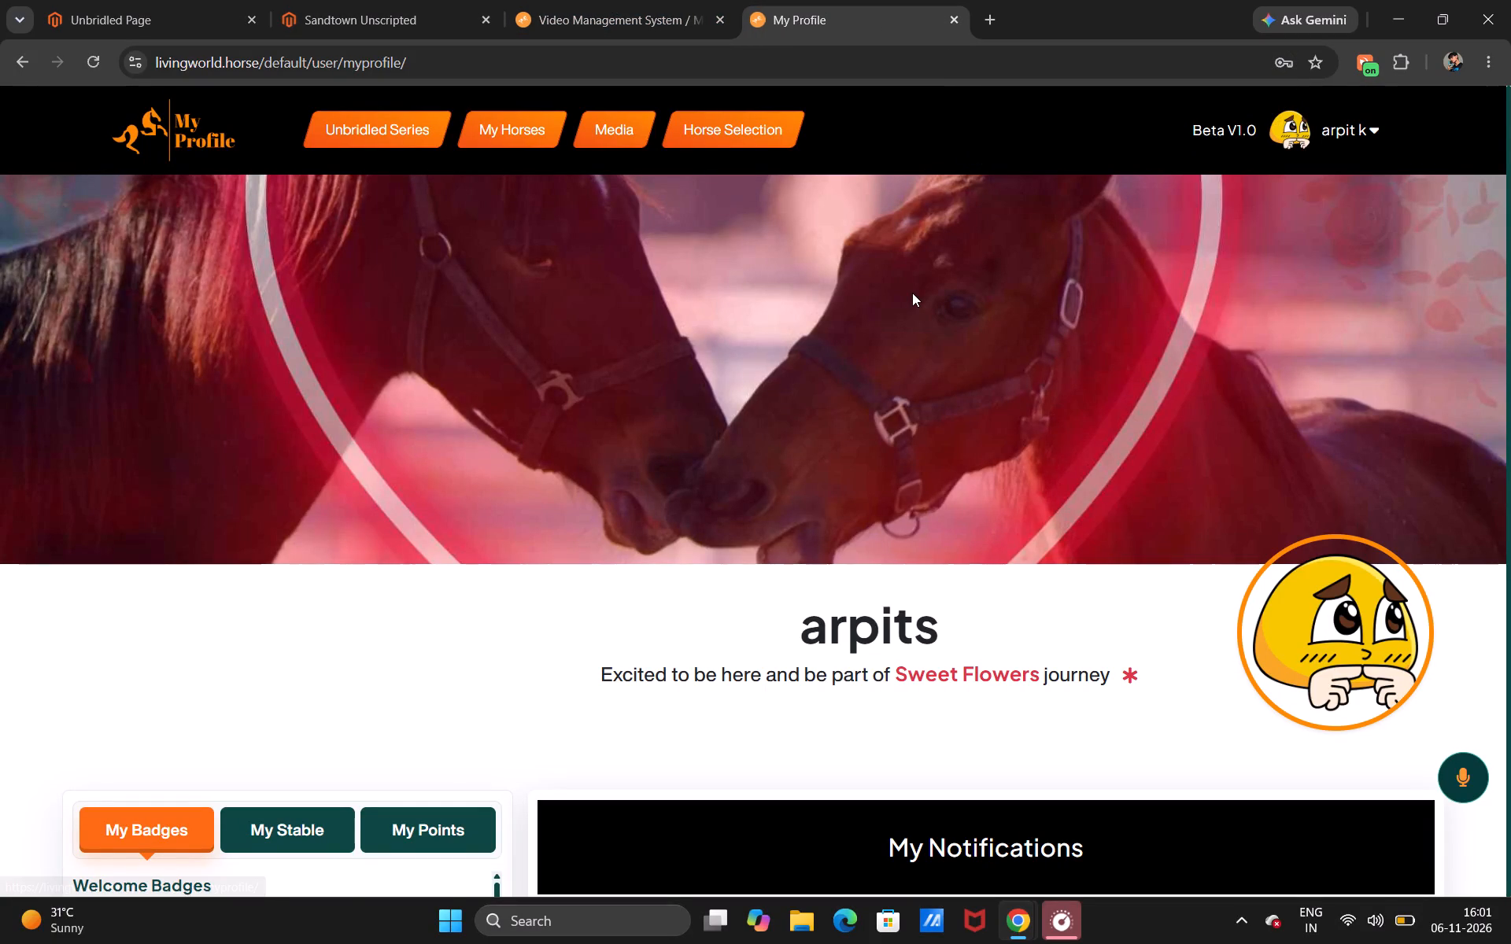
pyautogui.press('Down')
pyautogui.press('Down')
pyautogui.press('Down')
pyautogui.press('Down')
pyautogui.press('Down')
pyautogui.press('Down')
pyautogui.press('Down')
pyautogui.press('Down')
pyautogui.press('Down')
pyautogui.press('Down')
pyautogui.press('Down')
pyautogui.press('Down')
pyautogui.press('Down')
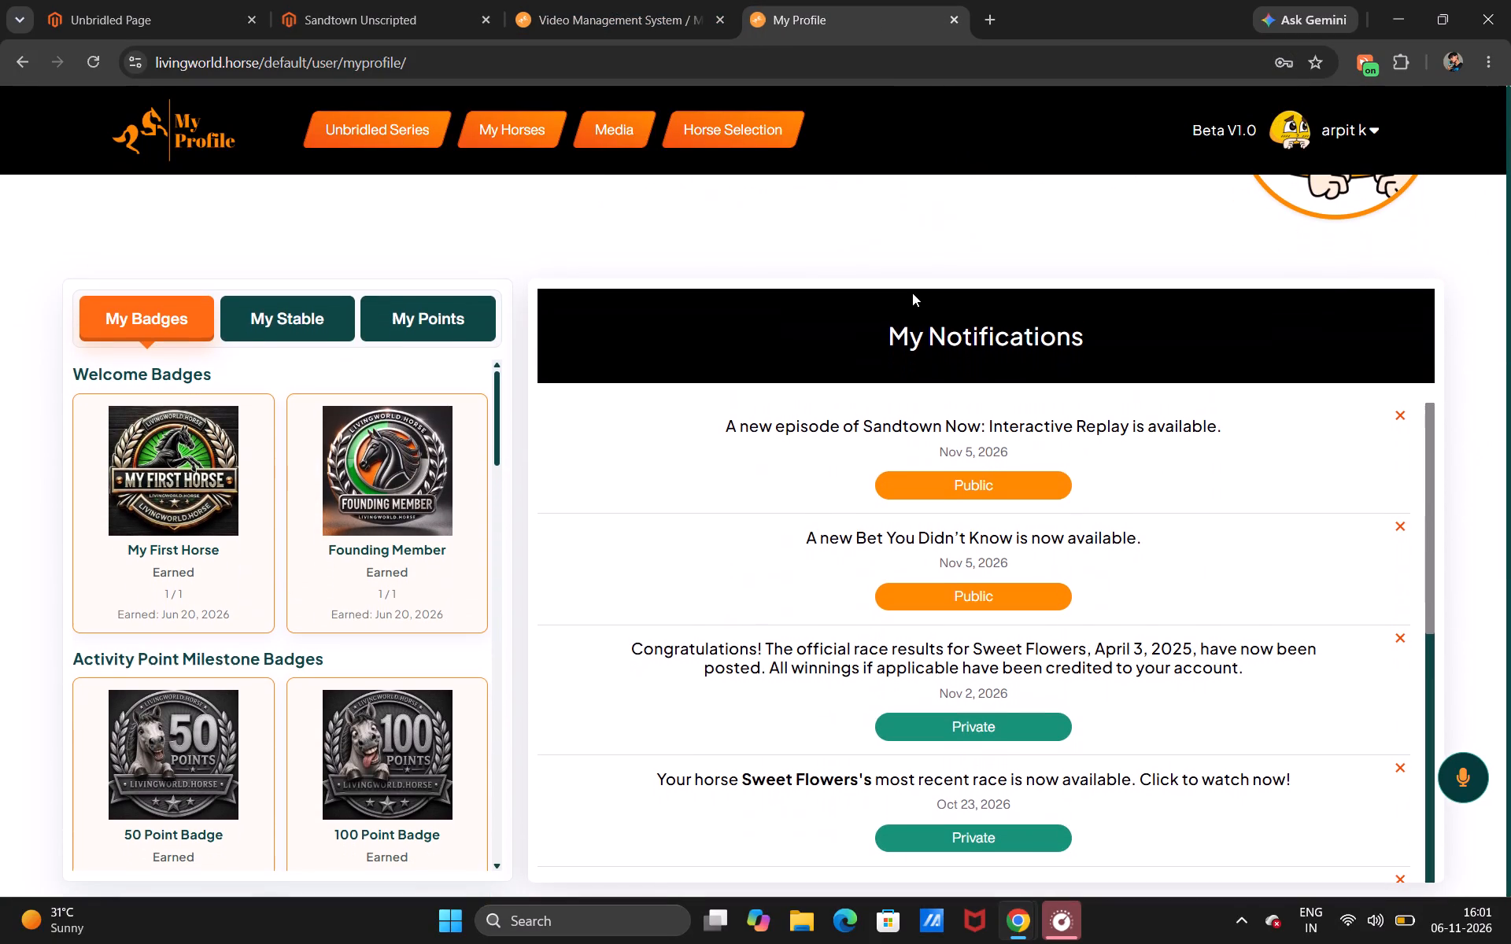
# Open Horse Selection from the My Profile page to check where it leads.
pyautogui.click(730, 131)
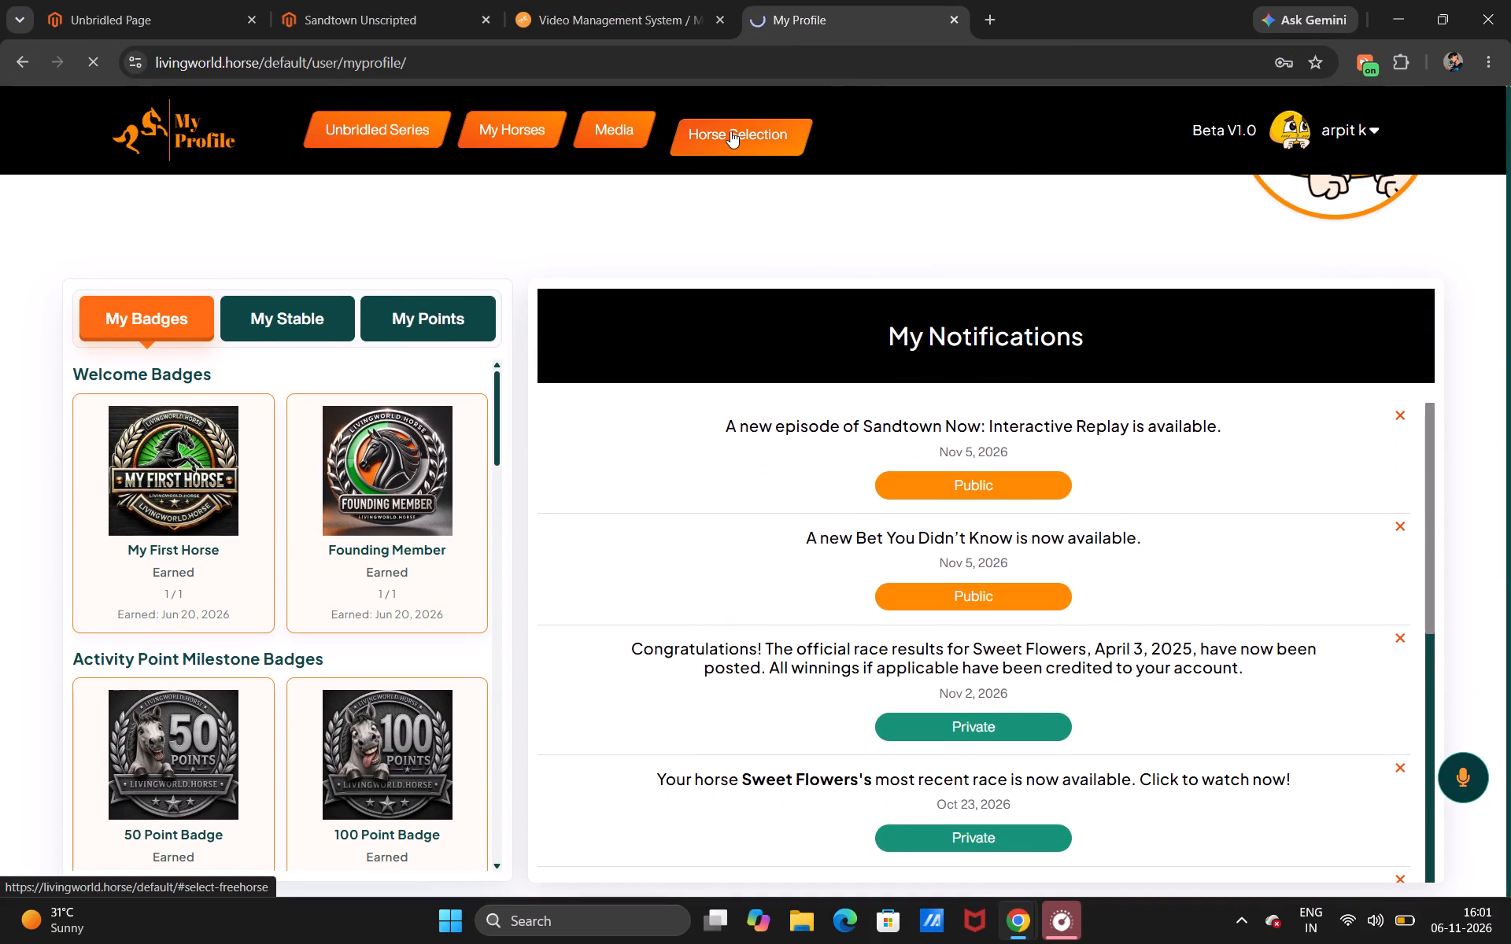
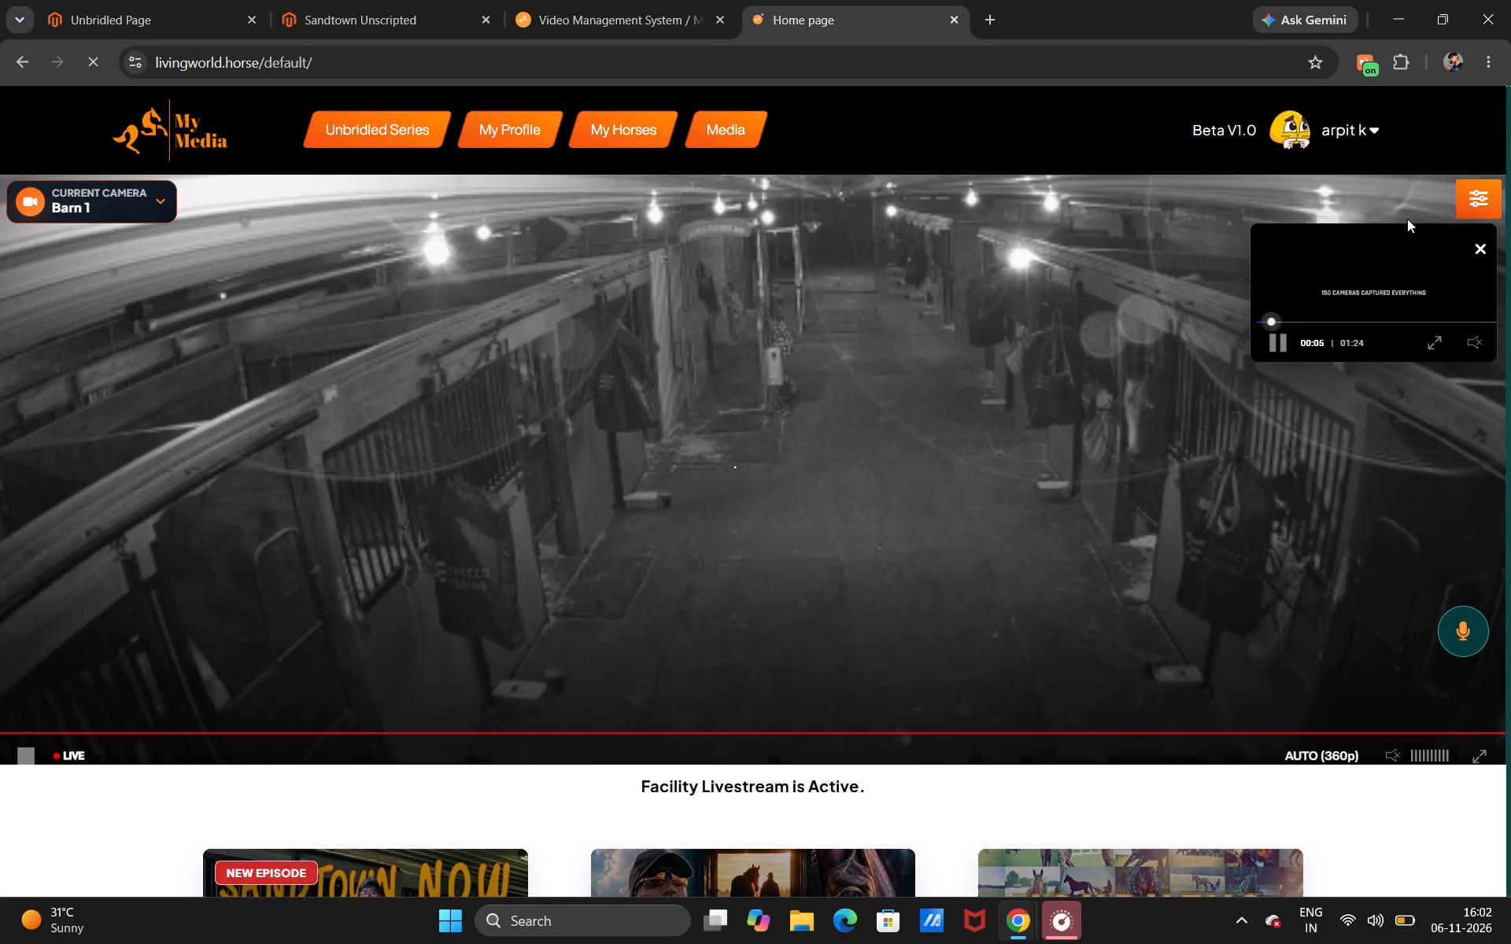
# Close the floating video player and start the Barn 1 livestream on the Media page.
pyautogui.click(1480, 247)
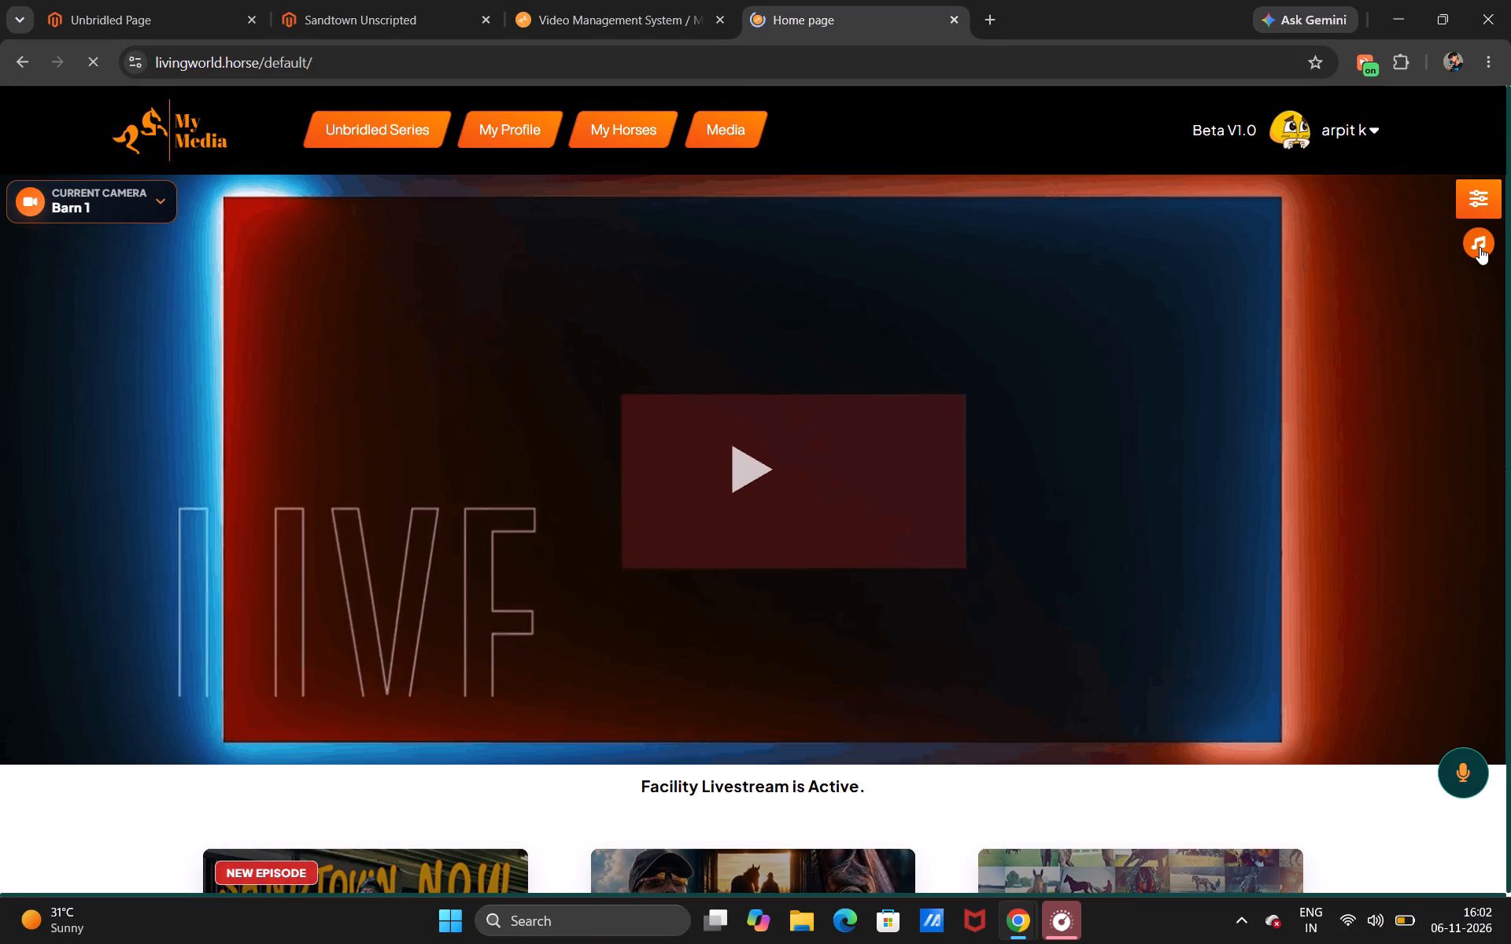
pyautogui.click(739, 479)
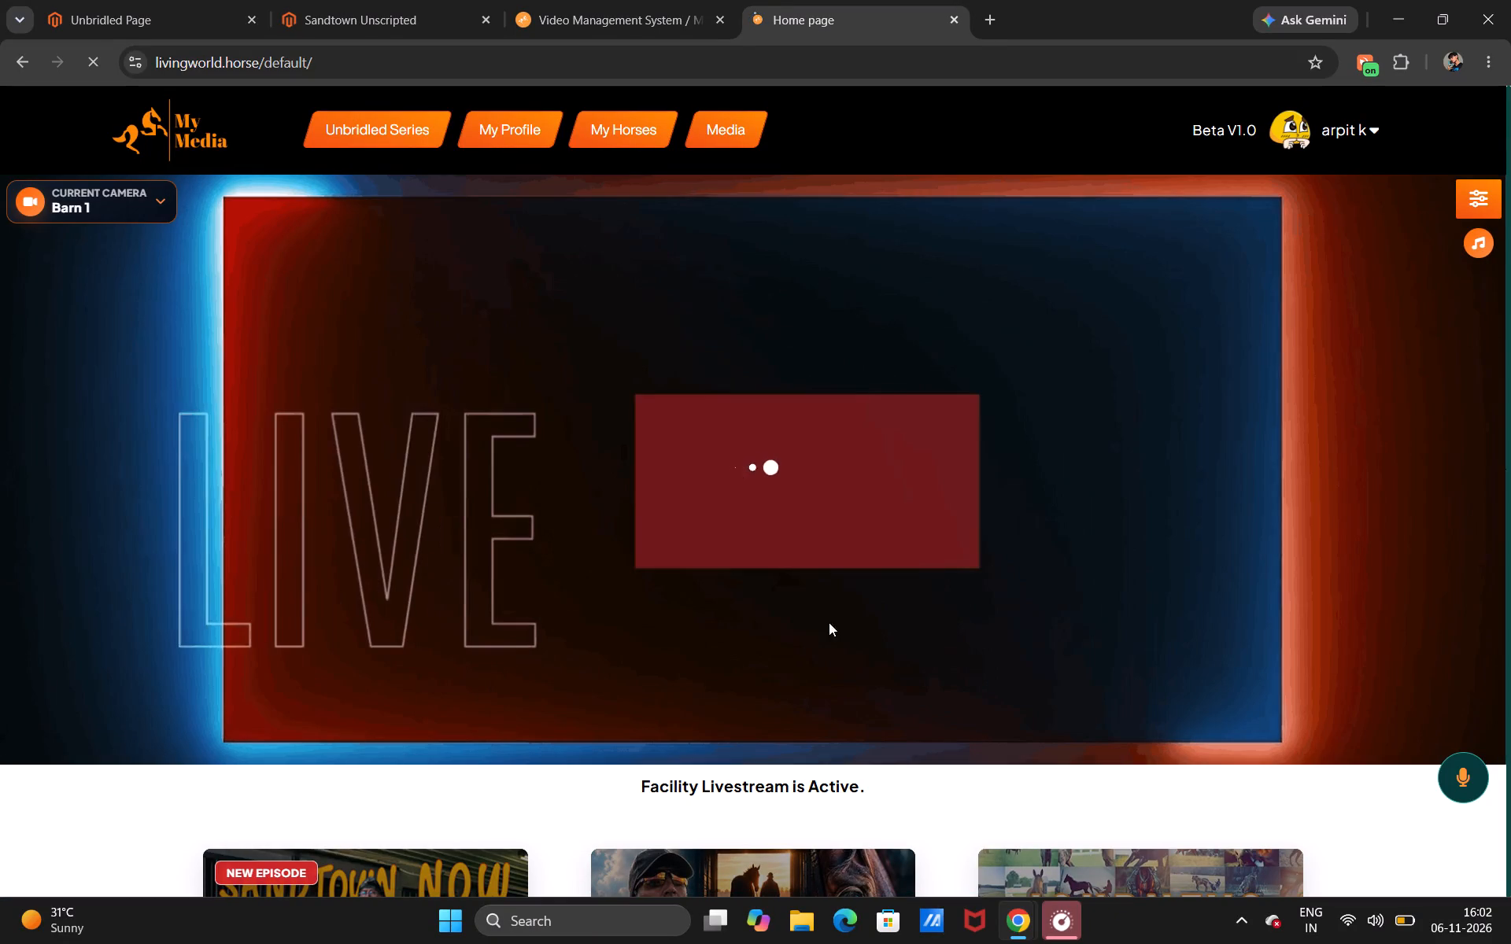
# Open Horse Selection from the Media page to check where it leads.
pyautogui.click(929, 786)
pyautogui.press('Down')
pyautogui.press('Down')
pyautogui.press('Down')
pyautogui.press('Down')
pyautogui.press('Down')
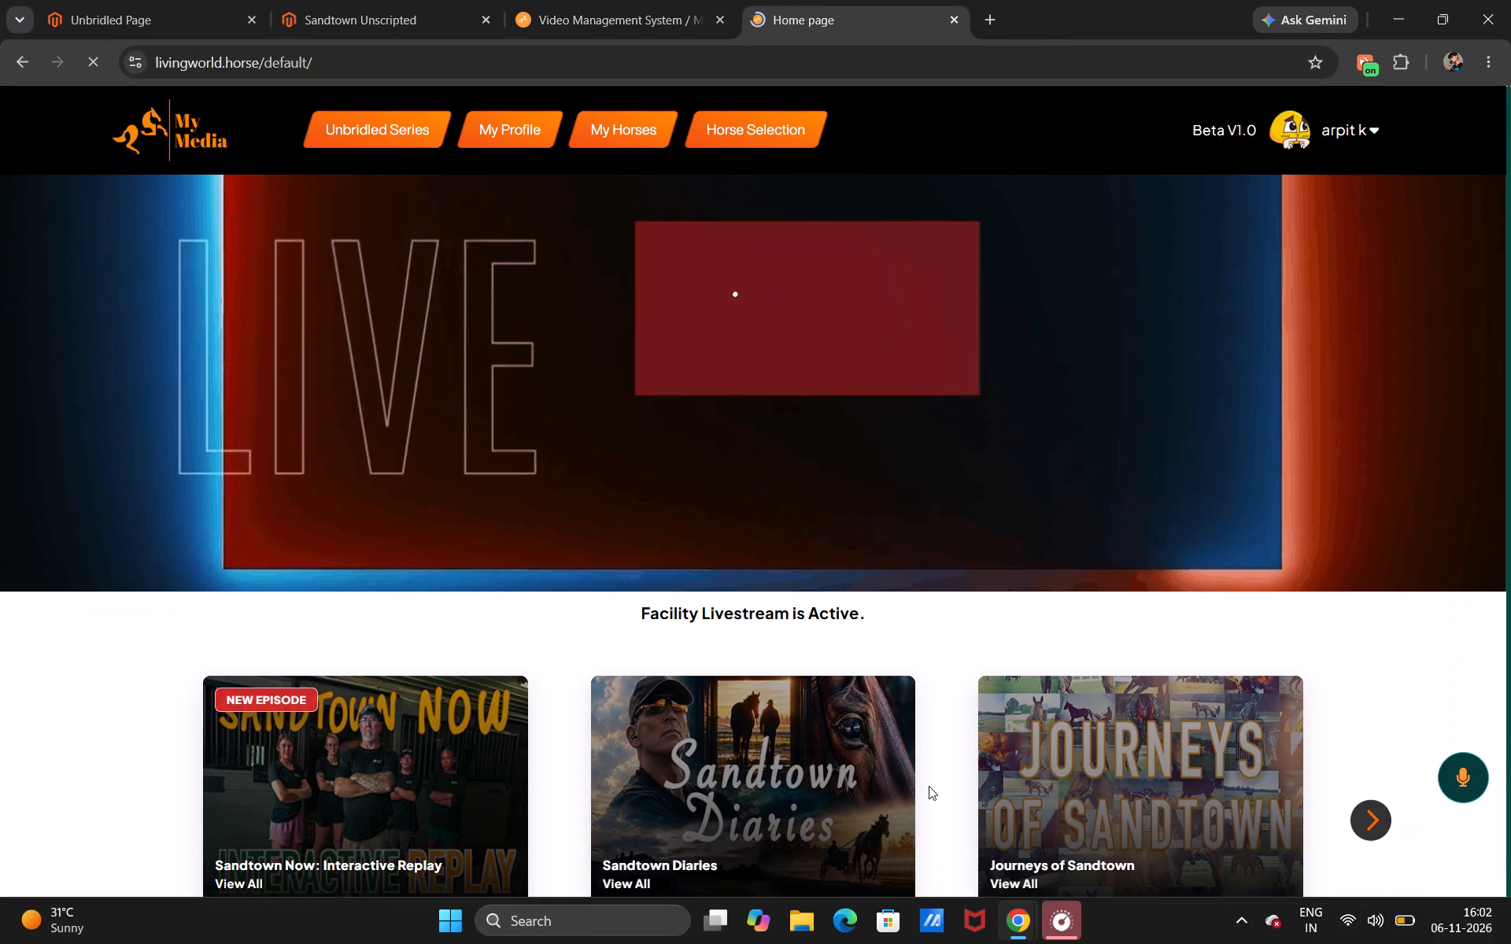
pyautogui.click(756, 124)
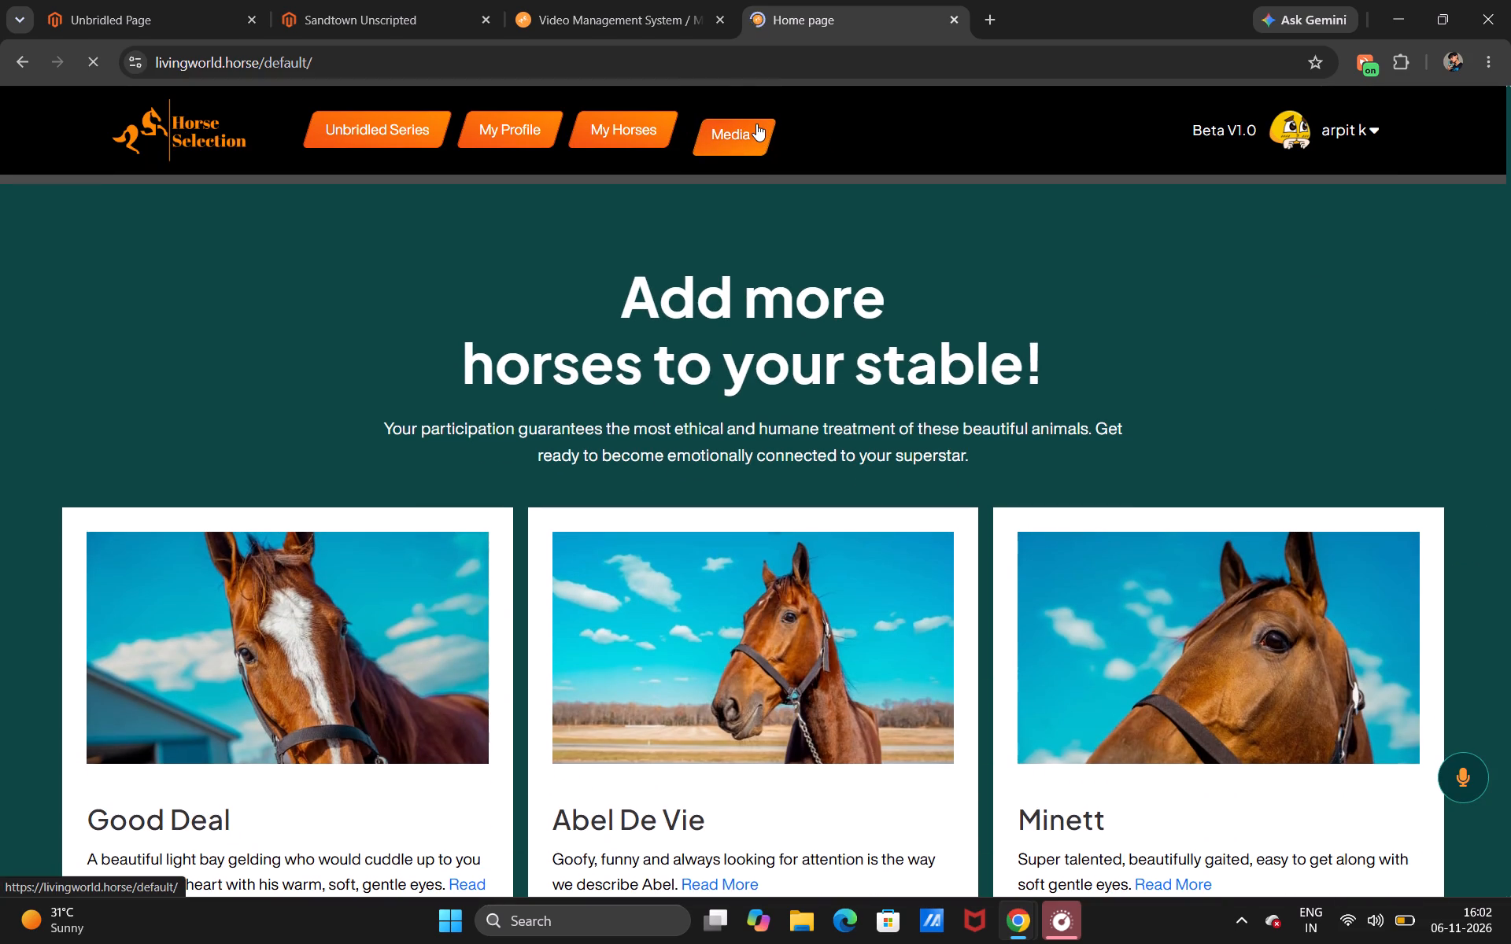
# Examine the horse cards in the Horse Selection section, including Good Deal, Abel De Vie and Minett.
pyautogui.press('Down')
pyautogui.press('Down')
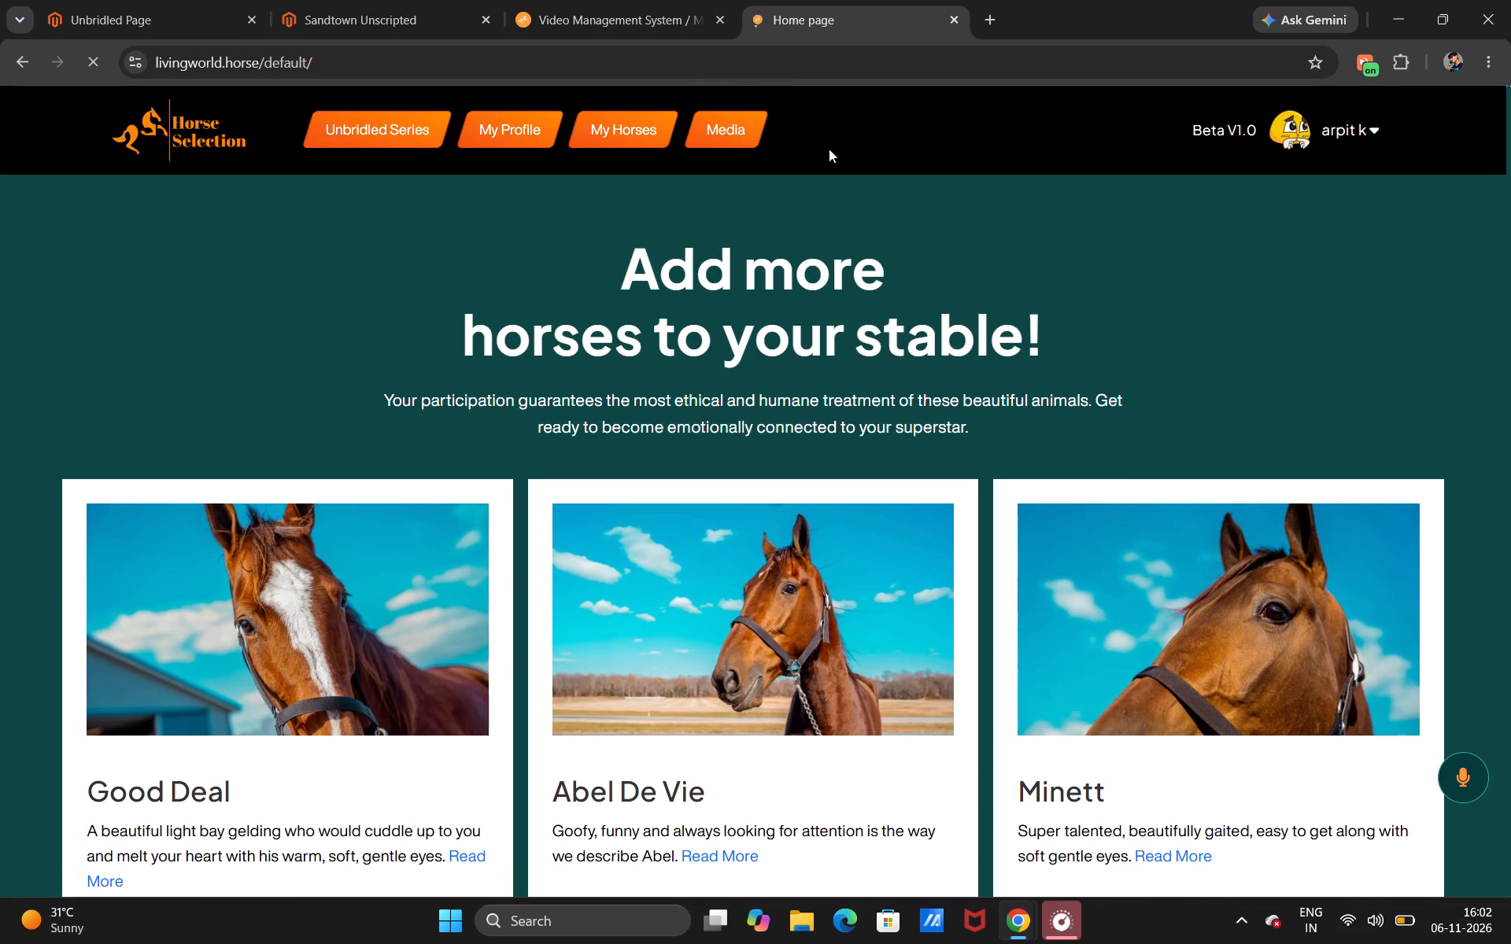
pyautogui.press('Down')
pyautogui.press('Down')
pyautogui.press('Down')
pyautogui.press('Down')
pyautogui.press('Down')
pyautogui.press('Down')
pyautogui.press('Down')
pyautogui.press('Down')
pyautogui.press('Down')
pyautogui.press('Down')
pyautogui.press('Up')
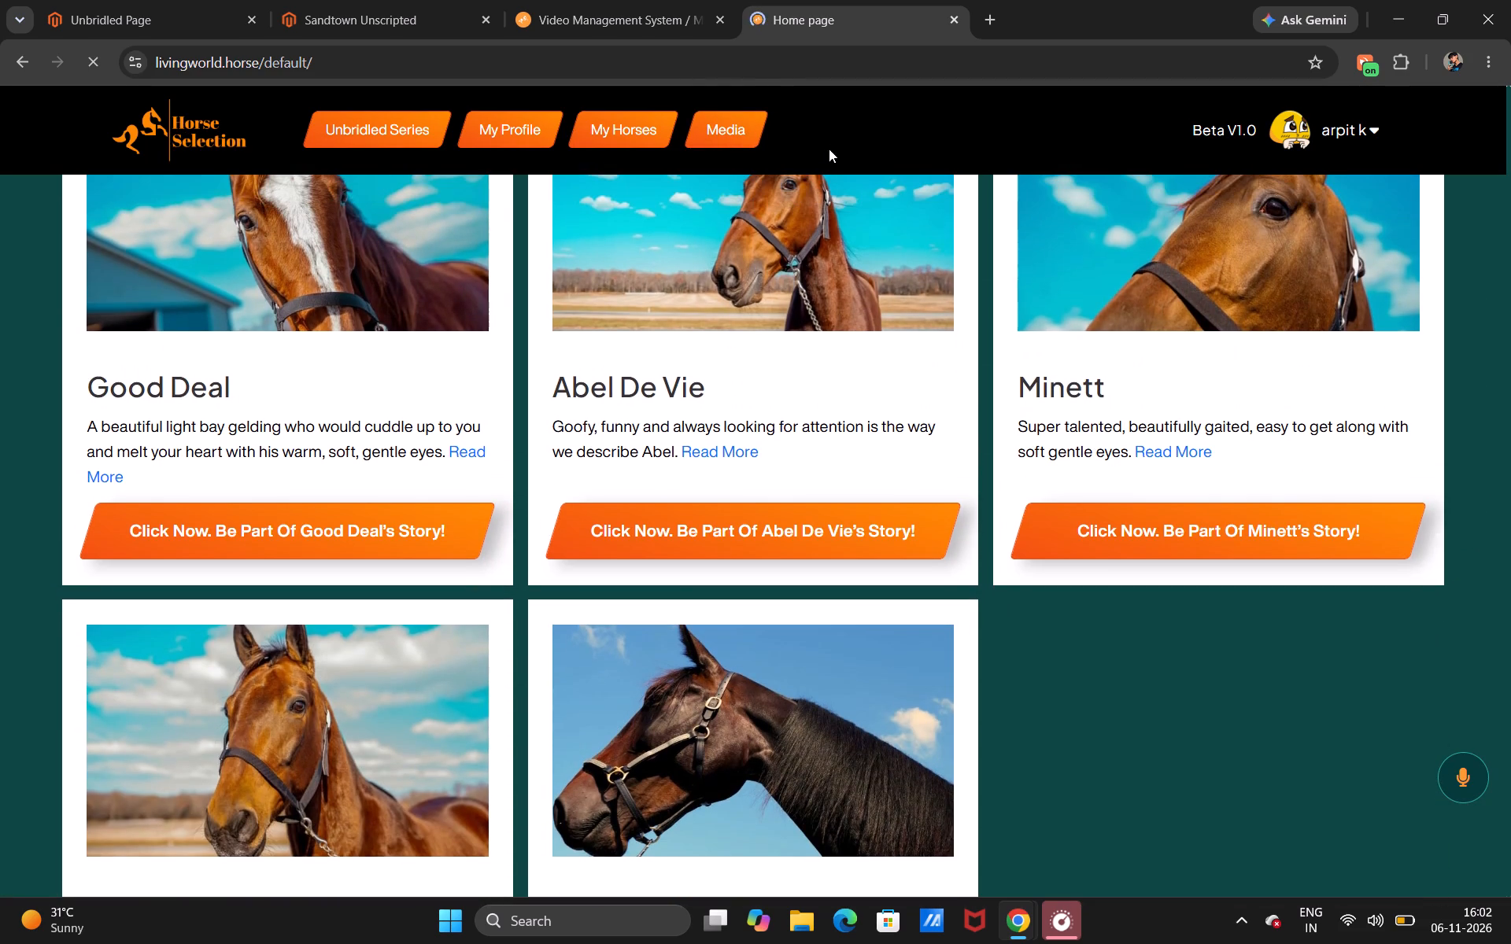
# Examine the page sections below the horse cards, including Episode 1, Discover and Explore, and Care Comes First.
pyautogui.click(1162, 788)
pyautogui.press('Down')
pyautogui.press('Down')
pyautogui.press('Down')
pyautogui.press('Down')
pyautogui.press('Down')
pyautogui.press('Down')
pyautogui.press('Down')
pyautogui.press('Down')
pyautogui.press('Down')
pyautogui.press('Down')
pyautogui.press('Down')
pyautogui.press('Down')
pyautogui.press('Down')
pyautogui.press('Down')
pyautogui.press('Down')
pyautogui.press('Down')
pyautogui.press('Down')
pyautogui.press('Down')
pyautogui.press('Down')
pyautogui.press('Down')
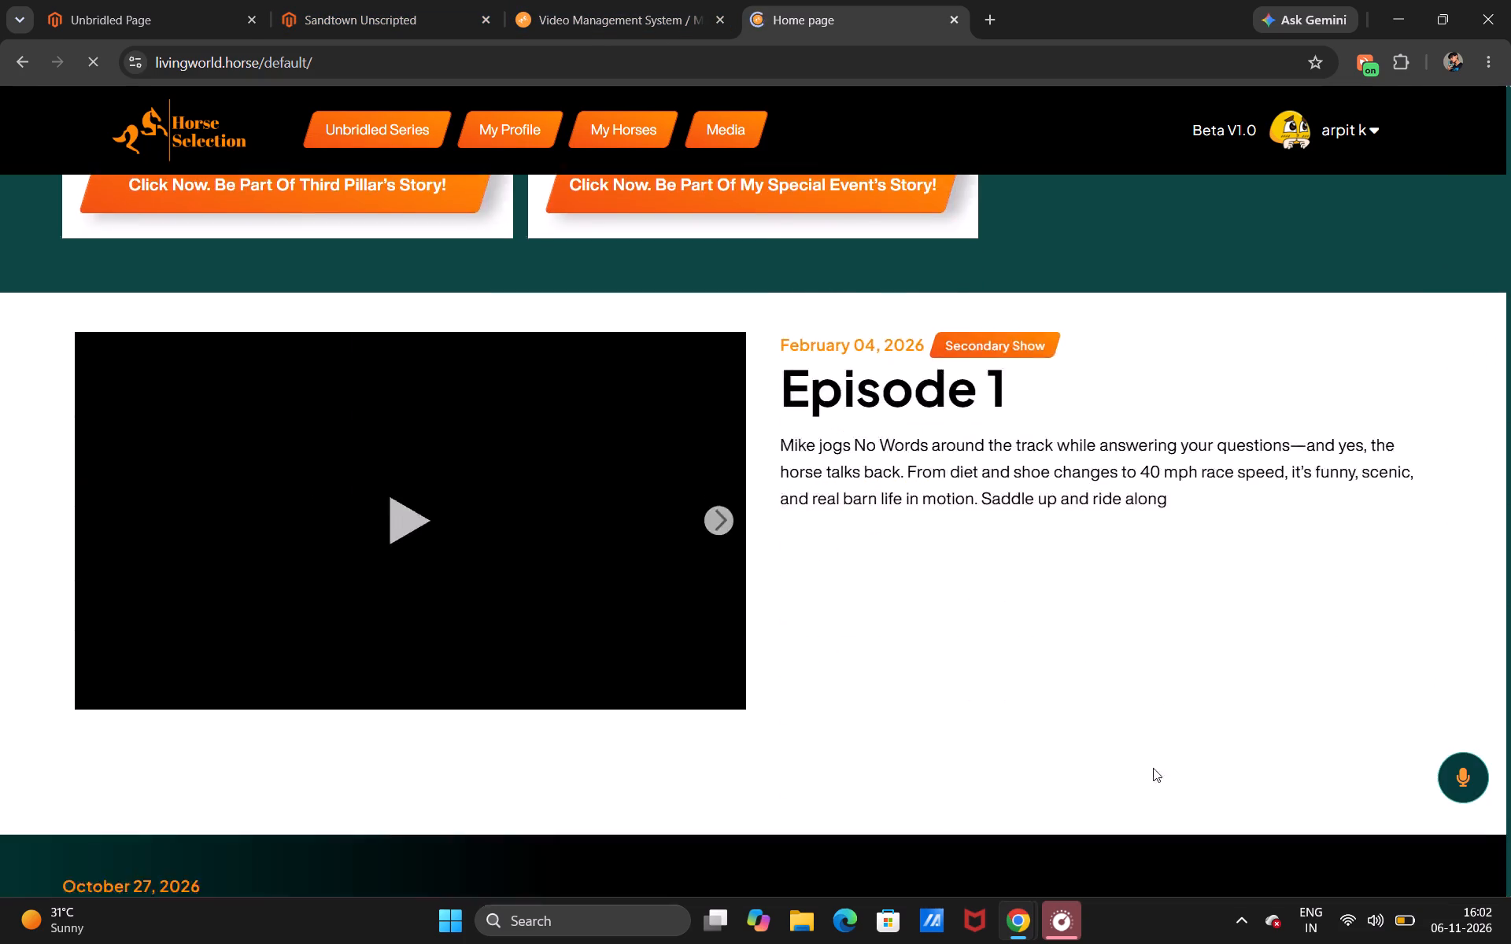
pyautogui.press('Up')
pyautogui.press('Up')
pyautogui.press('Up')
pyautogui.press('Up')
pyautogui.press('Up')
pyautogui.press('Up')
pyautogui.press('Up')
pyautogui.press('Up')
pyautogui.press('Up')
pyautogui.press('Up')
pyautogui.press('Up')
pyautogui.press('Up')
pyautogui.press('Up')
pyautogui.press('Up')
pyautogui.press('Up')
pyautogui.press('Up')
pyautogui.press('Up')
pyautogui.press('Up')
pyautogui.press('Up')
pyautogui.press('Up')
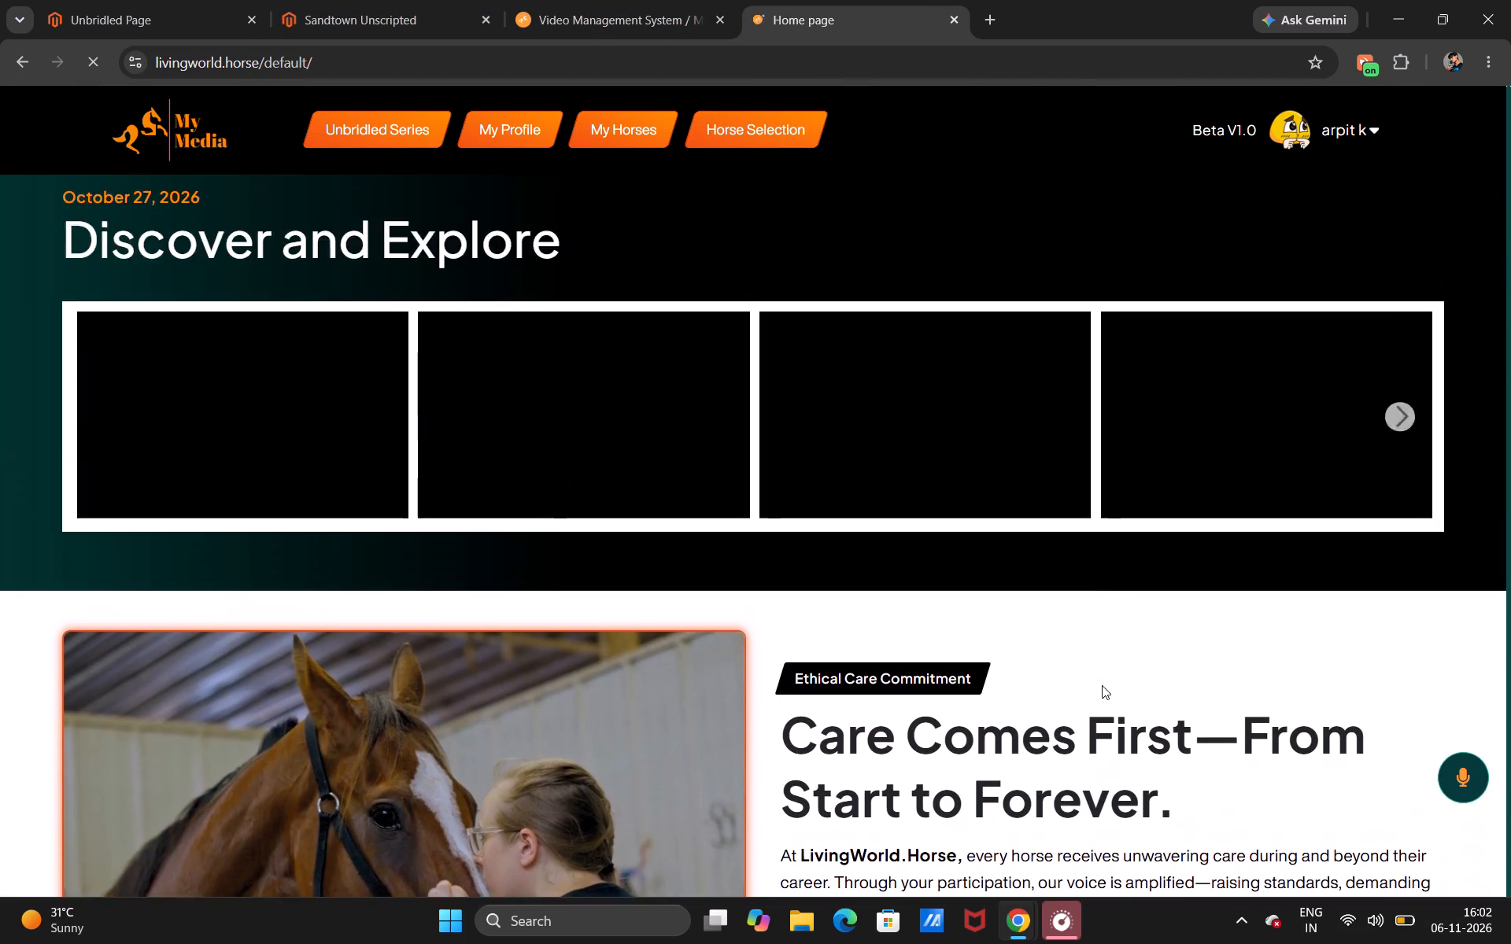
# Switch to LivingWorld.Horse bugs Document 2.0 and read the November 5 bug about duplicate thank-you messages in the Email Registration OTP email.
pyautogui.hotkey('alt', 'Tab')
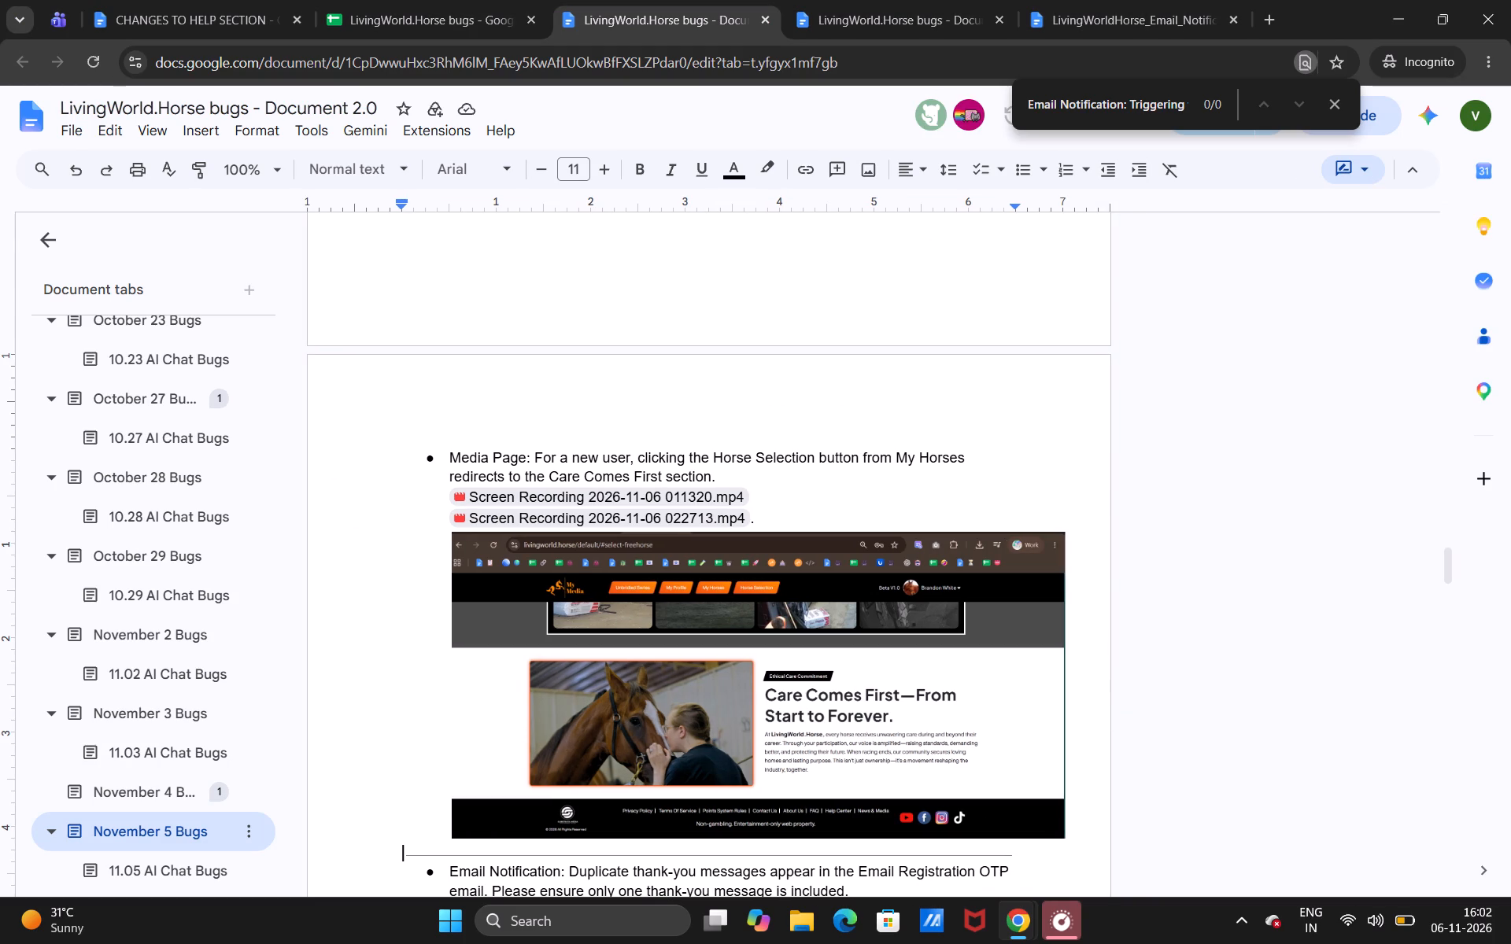
pyautogui.press('Down')
pyautogui.press('Down')
pyautogui.press('Down')
pyautogui.press('Down')
pyautogui.press('Down')
pyautogui.press('Down')
pyautogui.press('Down')
pyautogui.press('Down')
pyautogui.press('Down')
pyautogui.press('Down')
pyautogui.press('Down')
pyautogui.press('Down')
pyautogui.press('Down')
pyautogui.press('Down')
pyautogui.press('Down')
pyautogui.press('Down')
pyautogui.press('Down')
pyautogui.press('Down')
pyautogui.press('Down')
pyautogui.press('Down')
pyautogui.press('Down')
pyautogui.press('Down')
pyautogui.press('Down')
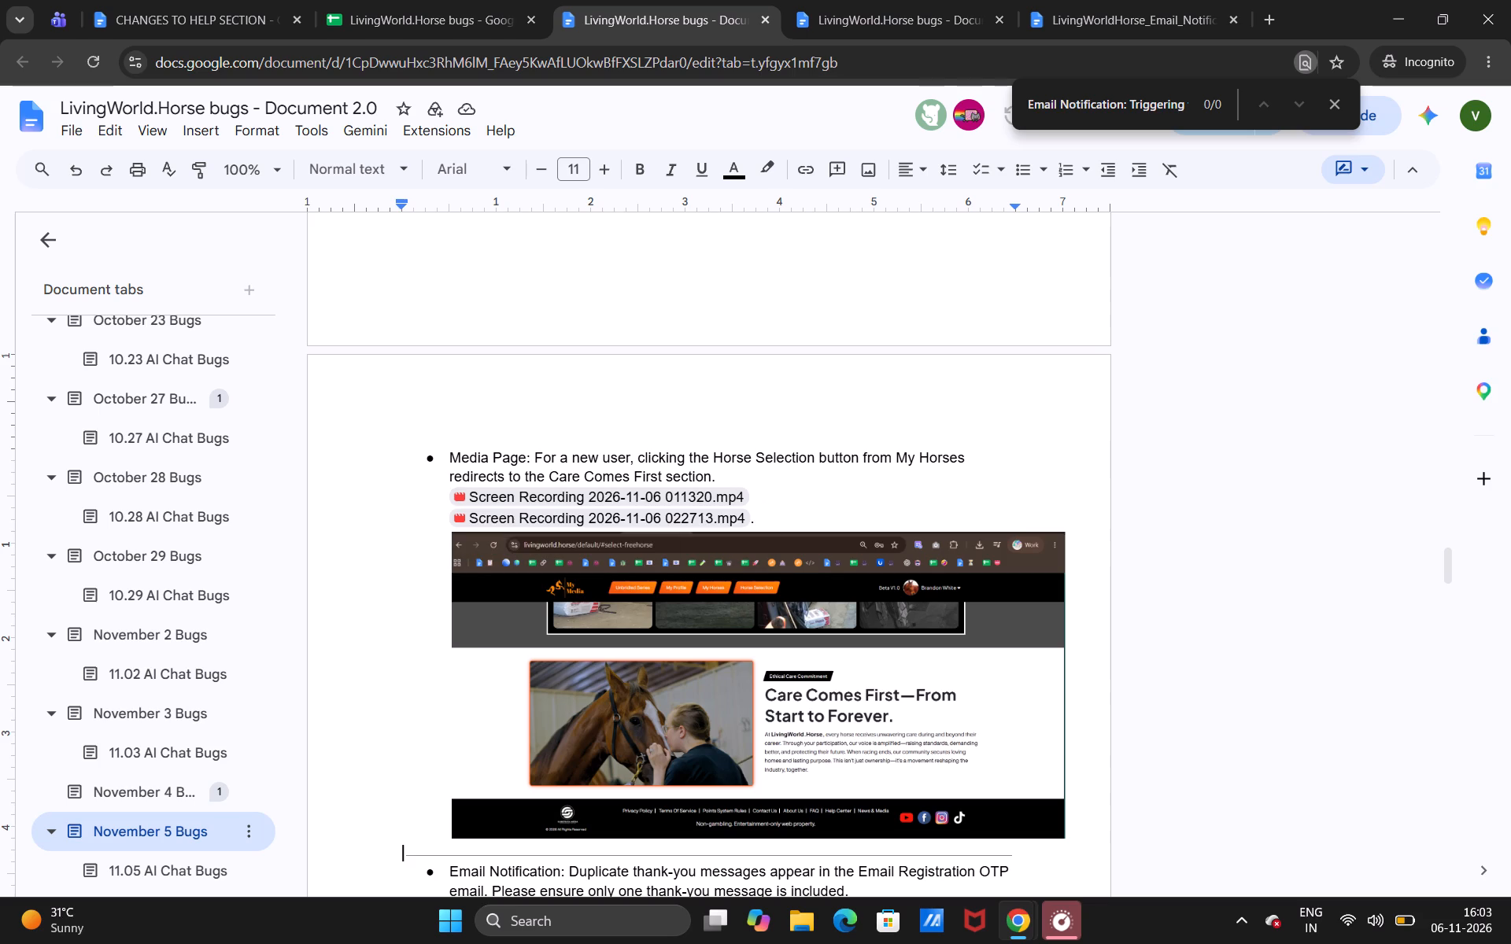
pyautogui.click(637, 428)
pyautogui.press('Down')
pyautogui.press('Down')
pyautogui.press('Down')
pyautogui.press('Down')
pyautogui.press('Down')
pyautogui.press('Down')
pyautogui.press('Down')
pyautogui.press('Down')
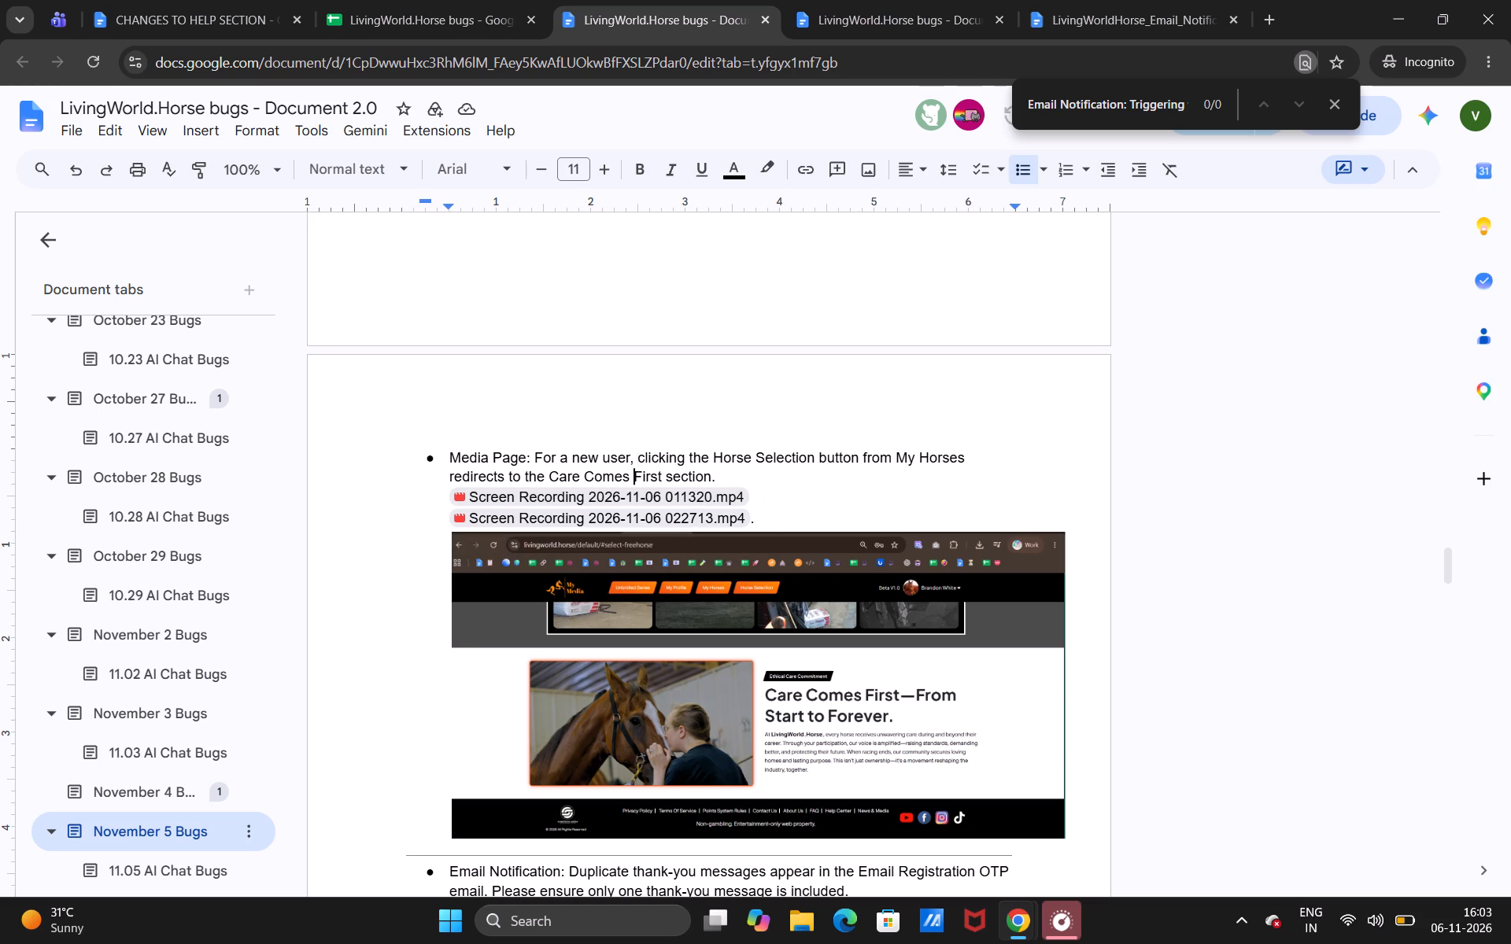
pyautogui.press('Down')
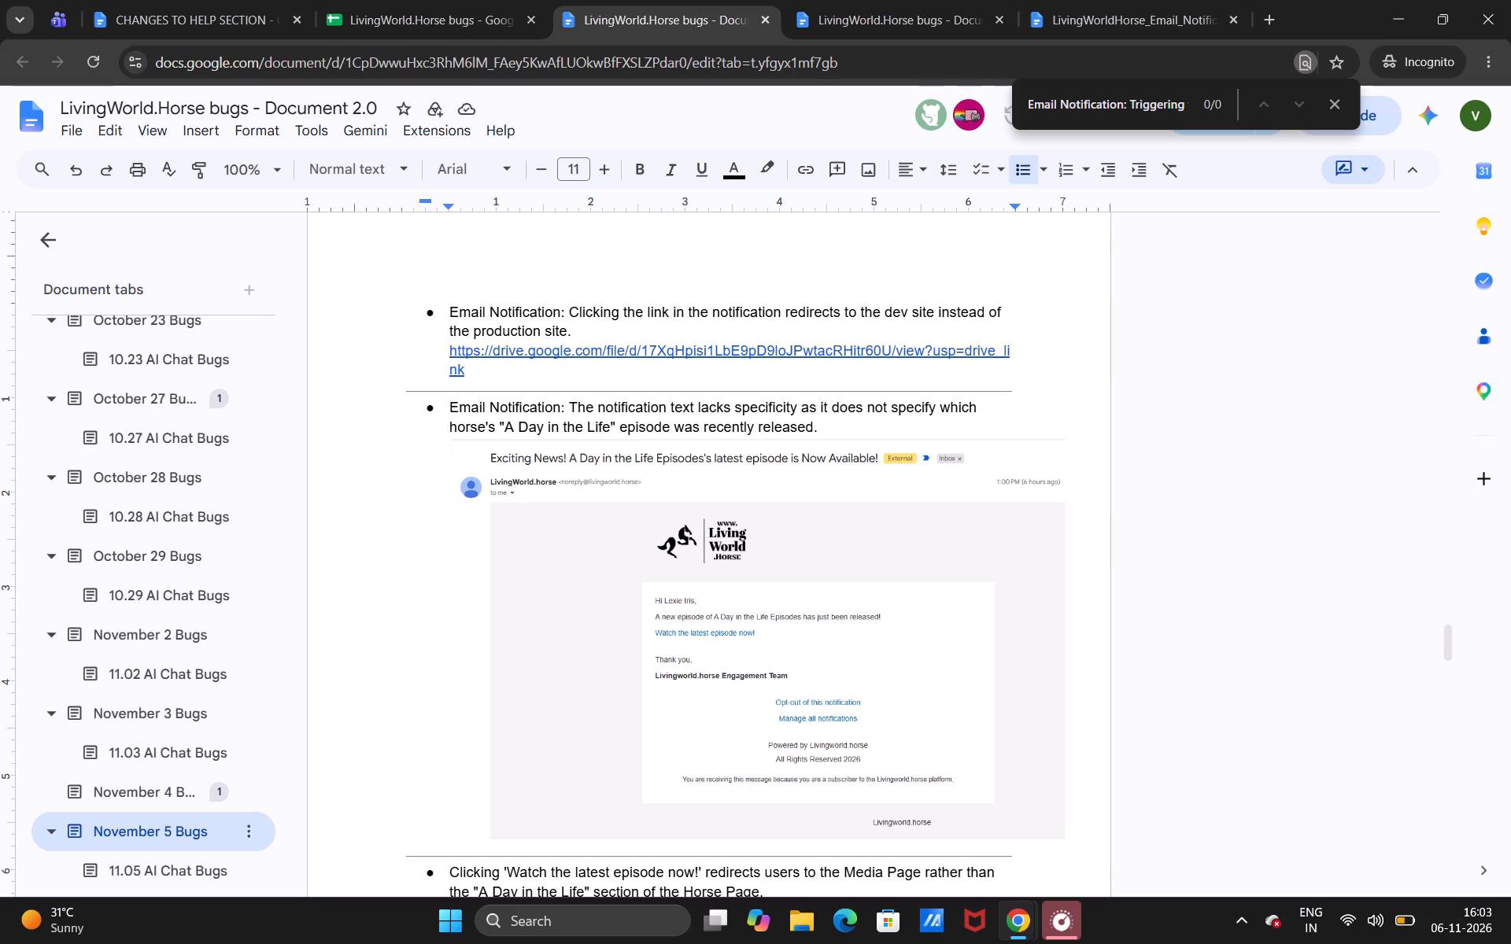
pyautogui.press('Up')
pyautogui.press('Left')
pyautogui.press('Left')
pyautogui.press('Left')
pyautogui.press('Left')
pyautogui.press('Left')
pyautogui.press('Down')
pyautogui.press('Up')
# Read the bug about where 'Watch the latest episode now!' redirects users.
pyautogui.press('Down')
pyautogui.press('Down')
pyautogui.press('Down')
pyautogui.press('Down')
pyautogui.press('Down')
pyautogui.press('Down')
pyautogui.press('Down')
pyautogui.press('Down')
pyautogui.press('Down')
pyautogui.press('Down')
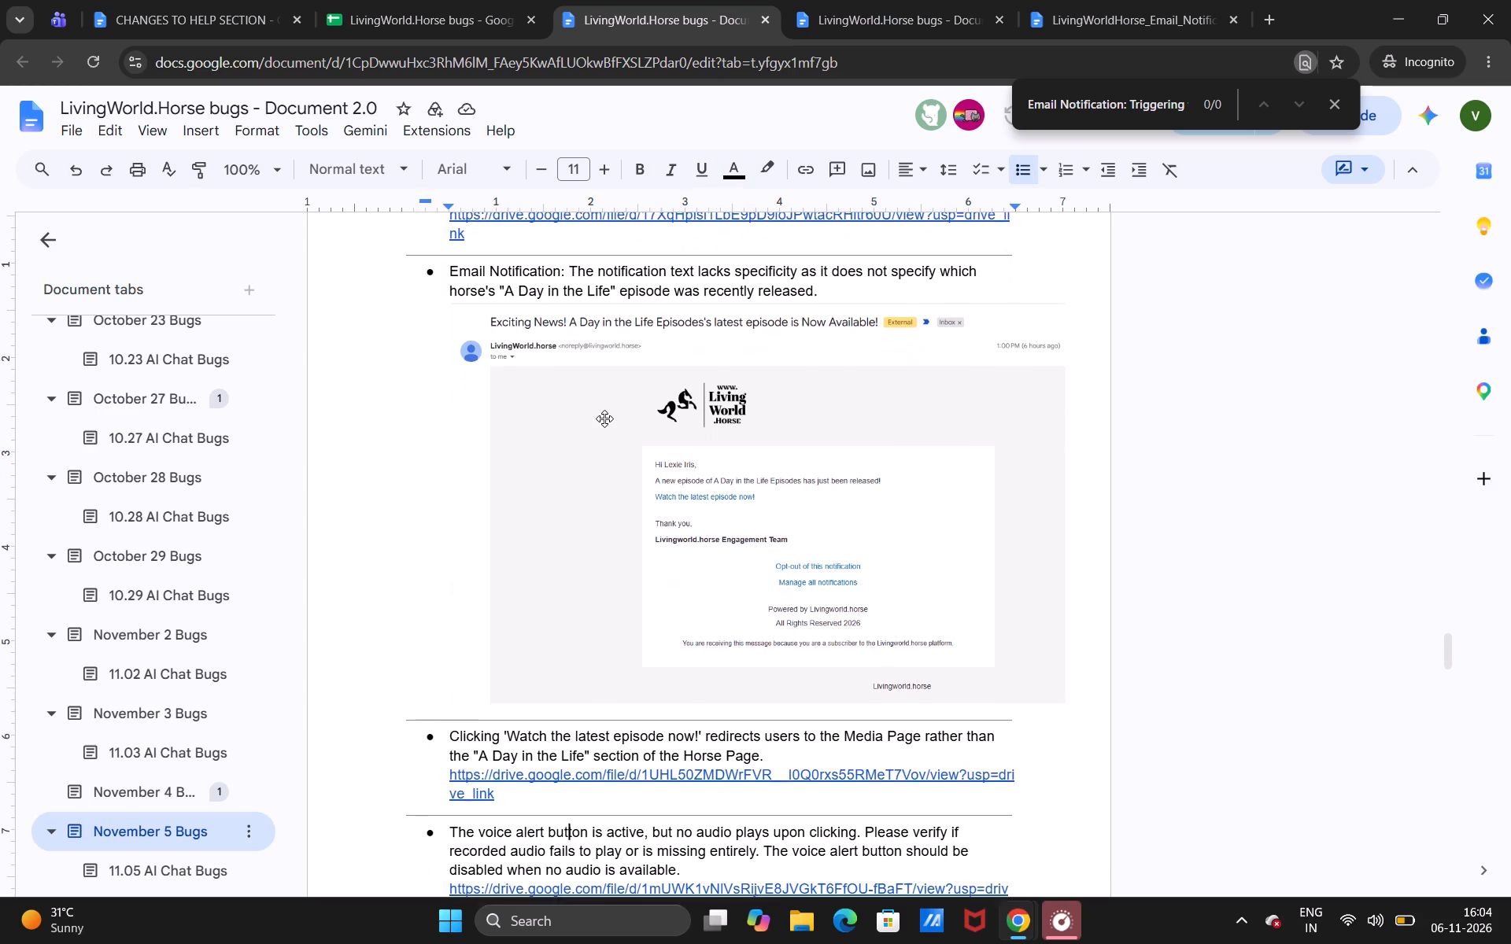
pyautogui.press('Down')
pyautogui.press('Down')
pyautogui.press('Down')
pyautogui.press('Down')
pyautogui.press('Up')
pyautogui.press('Up')
pyautogui.press('Up')
pyautogui.press('Up')
pyautogui.press('Up')
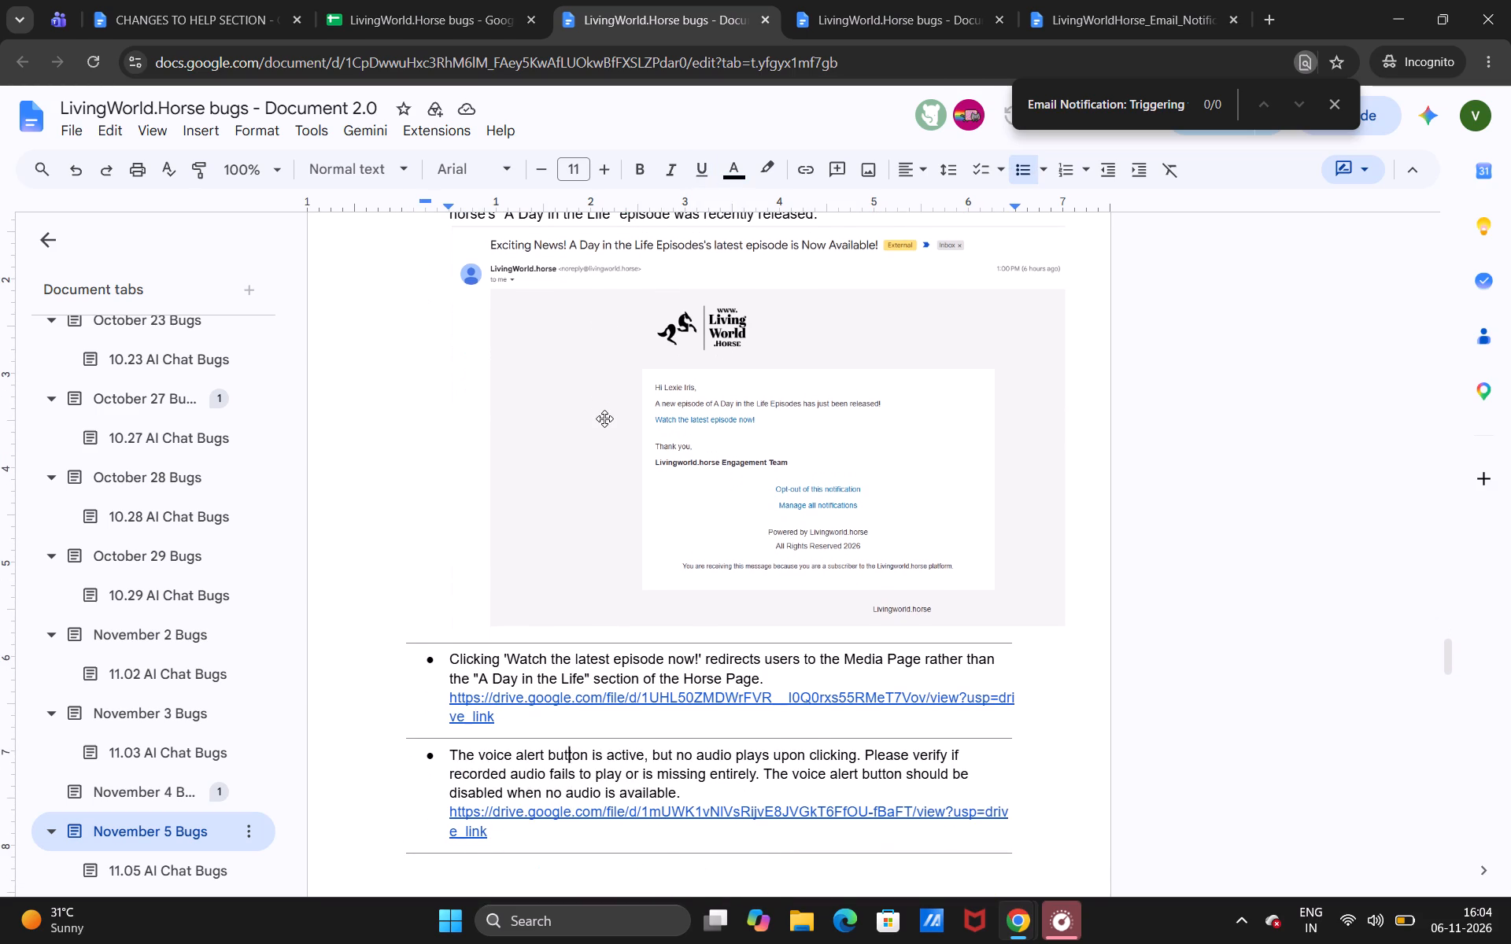
pyautogui.press('Up')
pyautogui.press('Up')
pyautogui.press('Up')
pyautogui.press('Up')
pyautogui.press('Up')
pyautogui.press('Down')
pyautogui.press('Up')
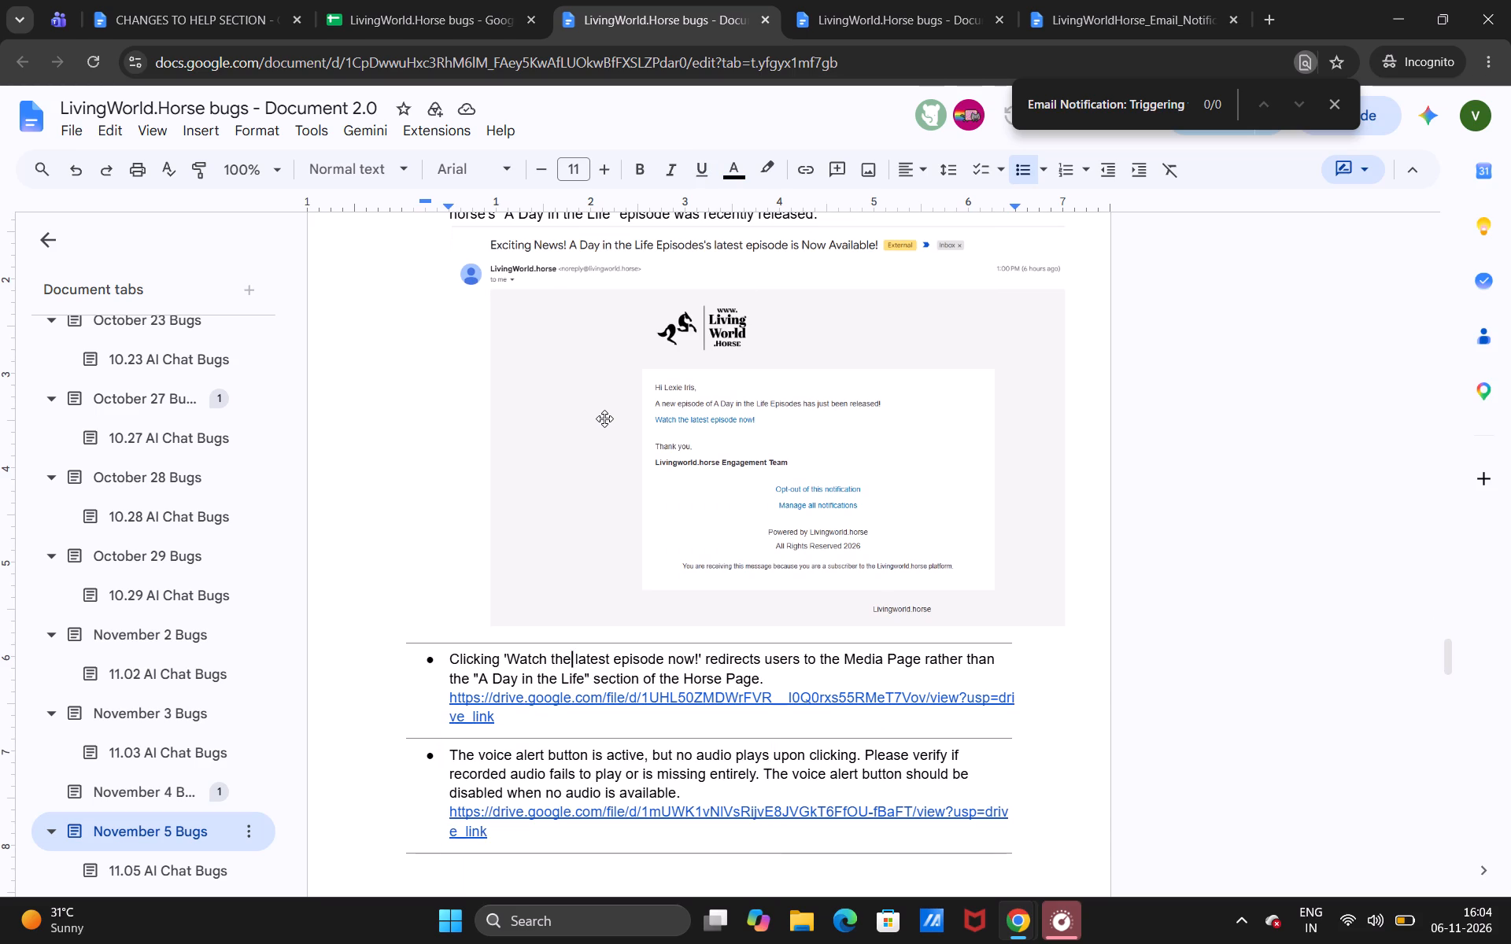
# Read the bug about the active voice alert button with no audio and check the end of the November 5 list.
pyautogui.press('Down')
pyautogui.press('Down')
pyautogui.press('Down')
pyautogui.press('Down')
pyautogui.press('Down')
pyautogui.press('Down')
pyautogui.press('Down')
pyautogui.press('Down')
pyautogui.press('Down')
pyautogui.press('Down')
pyautogui.press('Down')
pyautogui.press('Down')
pyautogui.press('Down')
pyautogui.press('Down')
pyautogui.press('Down')
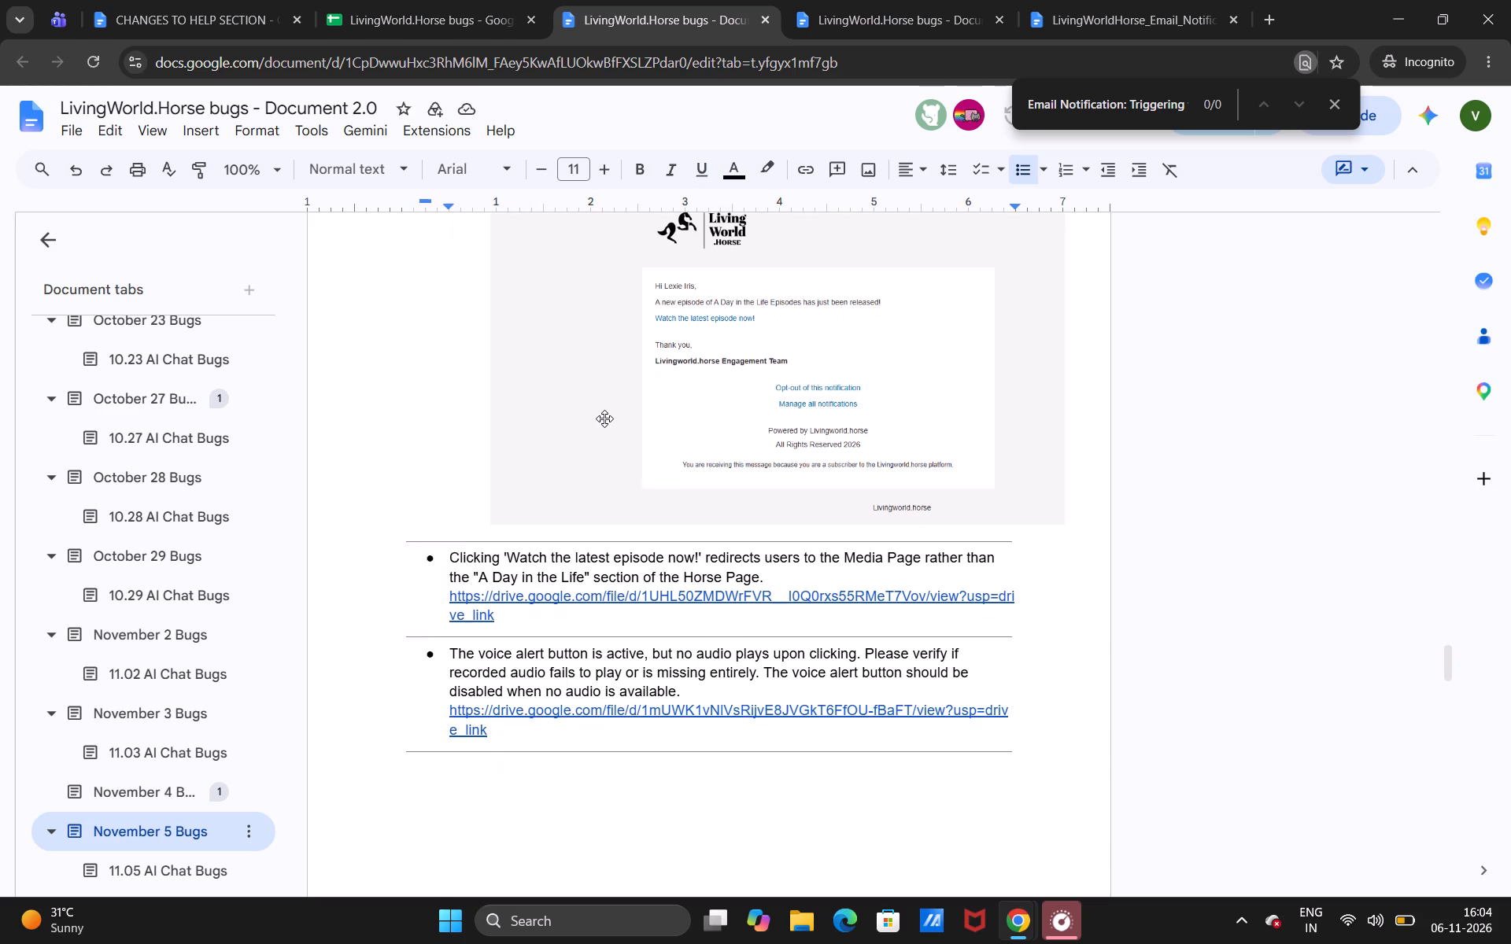
# Read the bug about the "Unable to verify livestream status." error appearing while the livestream is running.
pyautogui.press('Down')
pyautogui.press('Down')
pyautogui.press('Down')
pyautogui.press('Down')
pyautogui.press('Down')
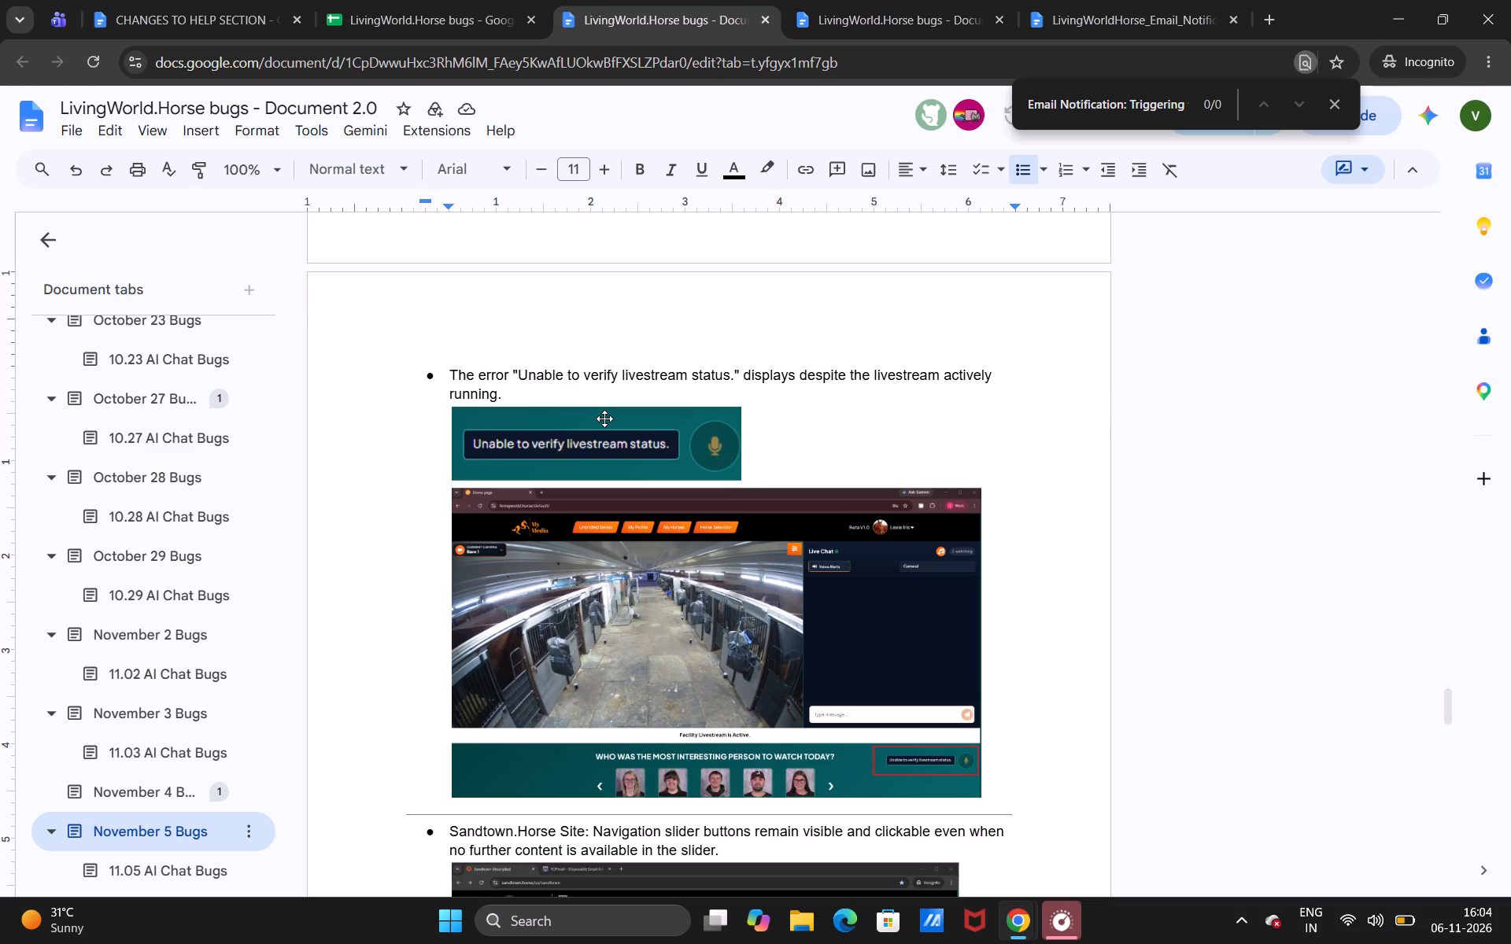
# Switch to the live LivingWorld.Horse home page and look over its livestream, Bonus Content and horse sections for the voice alert control.
pyautogui.hotkey('alt', 'Tab')
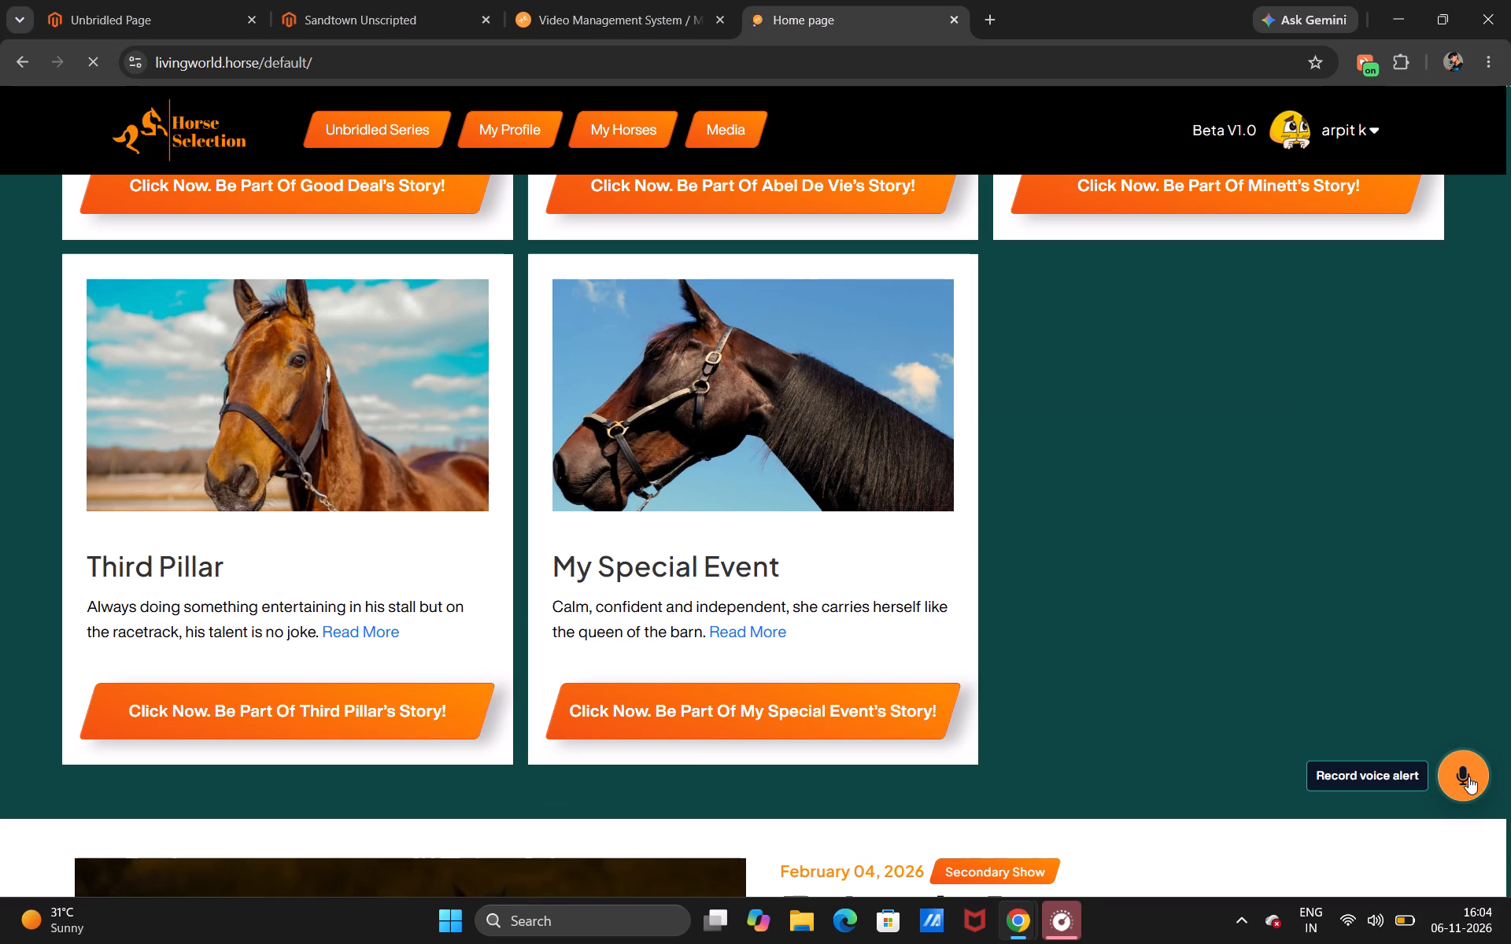
pyautogui.click(1367, 603)
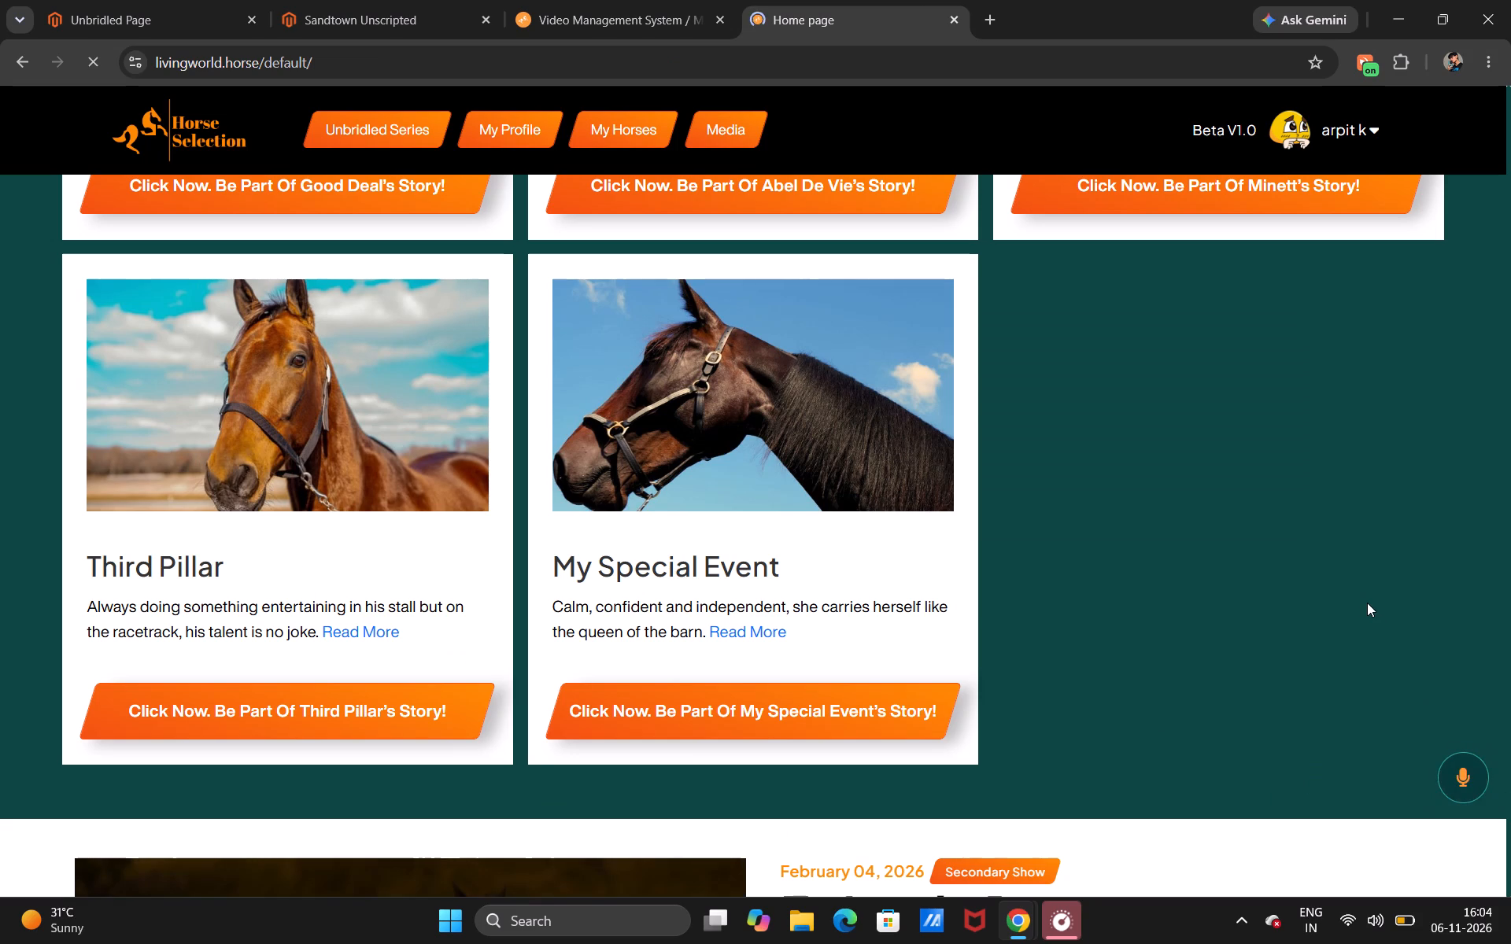
pyautogui.press('Up')
pyautogui.press('Up')
pyautogui.press('Up')
pyautogui.press('Up')
pyautogui.press('Up')
pyautogui.press('Up')
pyautogui.press('Up')
pyautogui.press('Up')
pyautogui.press('Up')
pyautogui.press('Up')
pyautogui.press('Up')
pyautogui.press('Up')
pyautogui.press('Up')
pyautogui.press('Up')
pyautogui.press('Up')
pyautogui.press('Up')
pyautogui.press('Up')
pyautogui.press('Up')
pyautogui.press('Up')
pyautogui.press('Up')
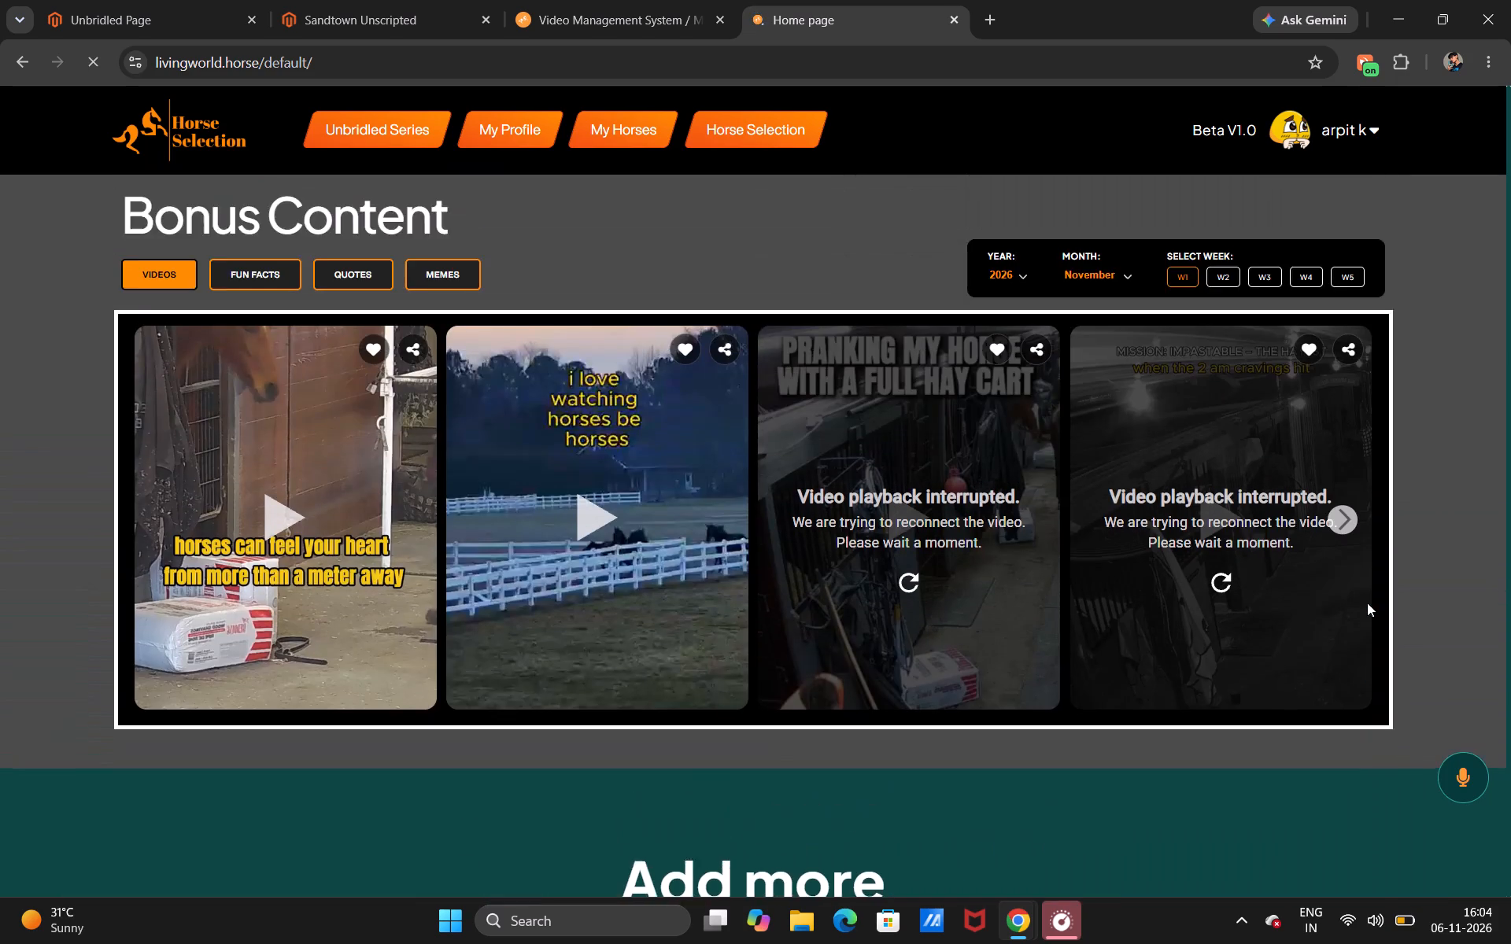
pyautogui.press('Down')
pyautogui.press('Down')
pyautogui.press('Down')
pyautogui.press('Down')
pyautogui.press('Down')
pyautogui.press('Down')
pyautogui.press('Down')
pyautogui.press('Down')
pyautogui.press('Down')
pyautogui.press('Down')
pyautogui.press('Down')
pyautogui.press('Down')
pyautogui.press('Down')
pyautogui.press('Down')
pyautogui.press('Down')
pyautogui.press('Down')
pyautogui.press('Down')
pyautogui.press('Down')
pyautogui.press('Down')
pyautogui.press('Down')
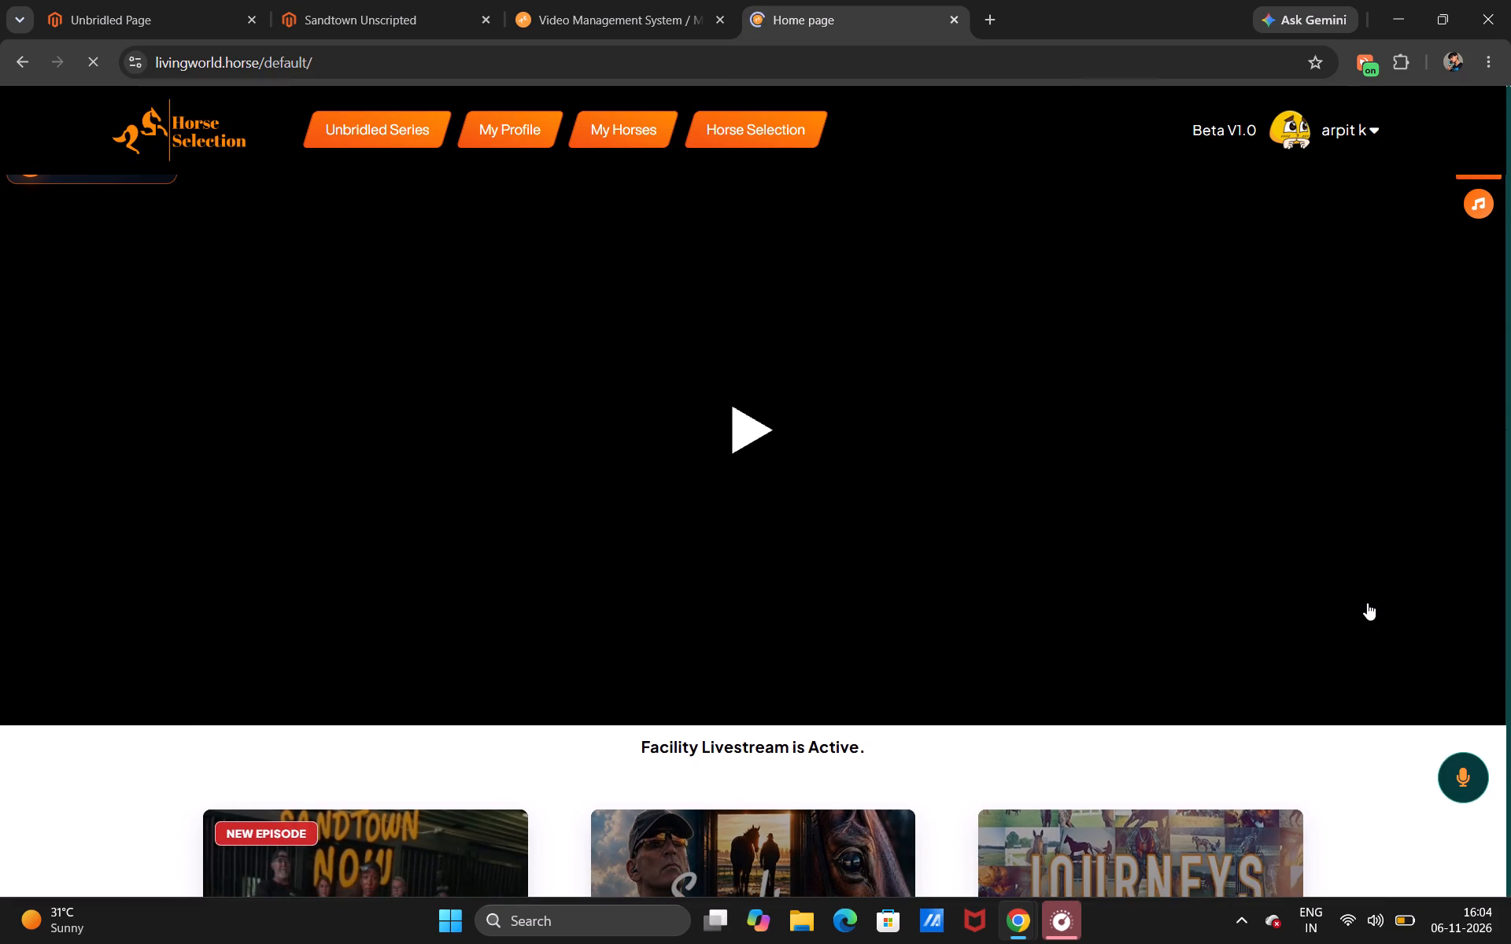
pyautogui.press('Down')
pyautogui.press('Down')
pyautogui.press('Down')
pyautogui.press('Down')
pyautogui.press('Down')
pyautogui.press('Down')
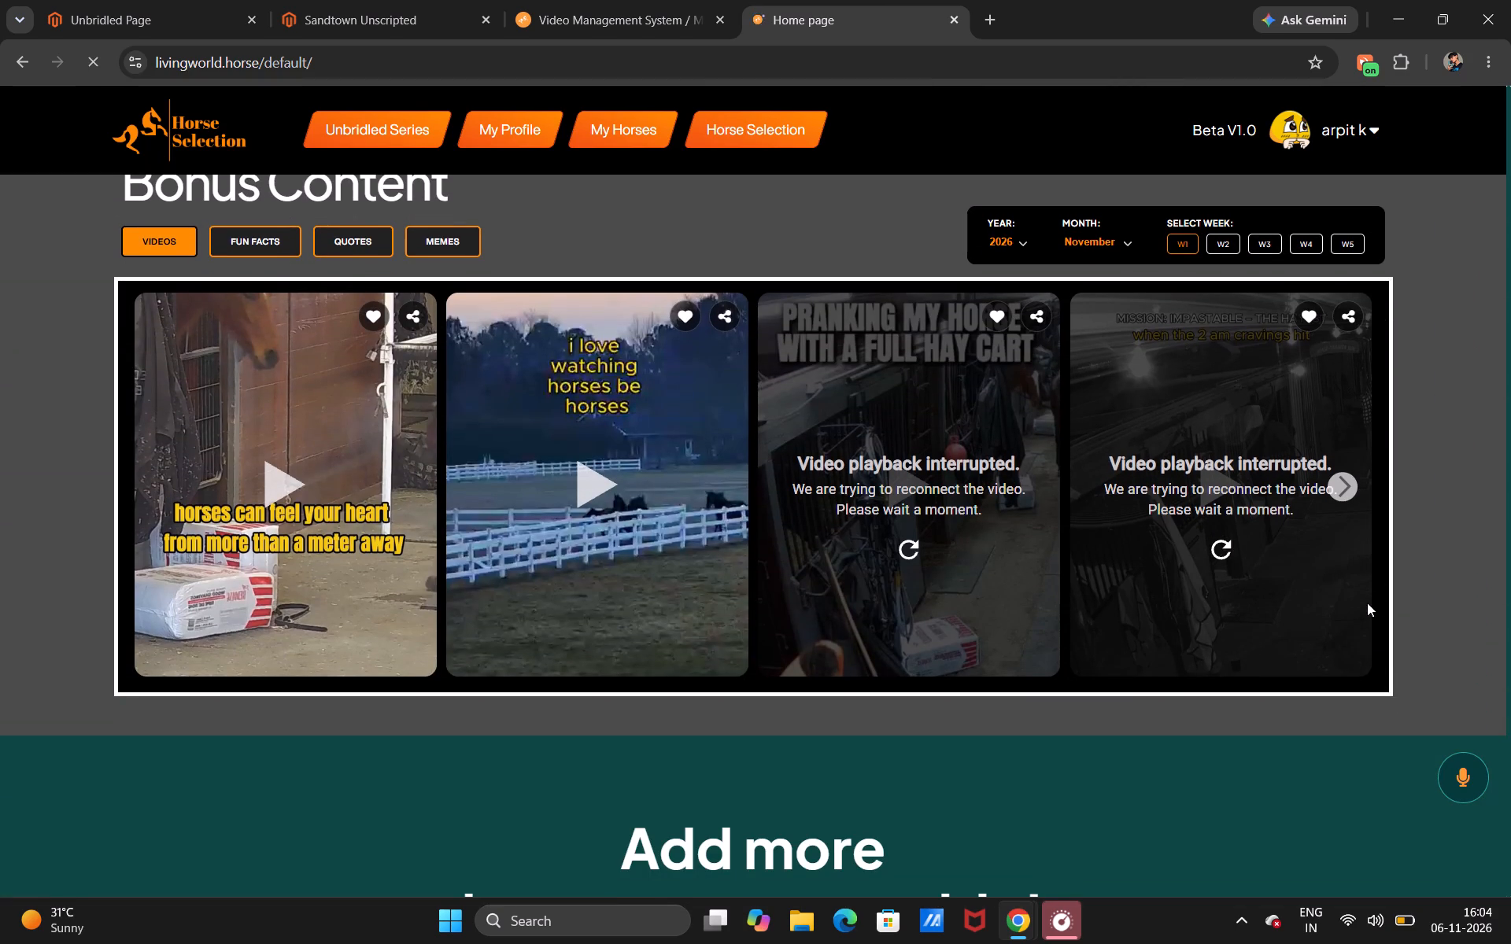
# Retry playback of the two interrupted videos in Bonus Content.
pyautogui.click(909, 551)
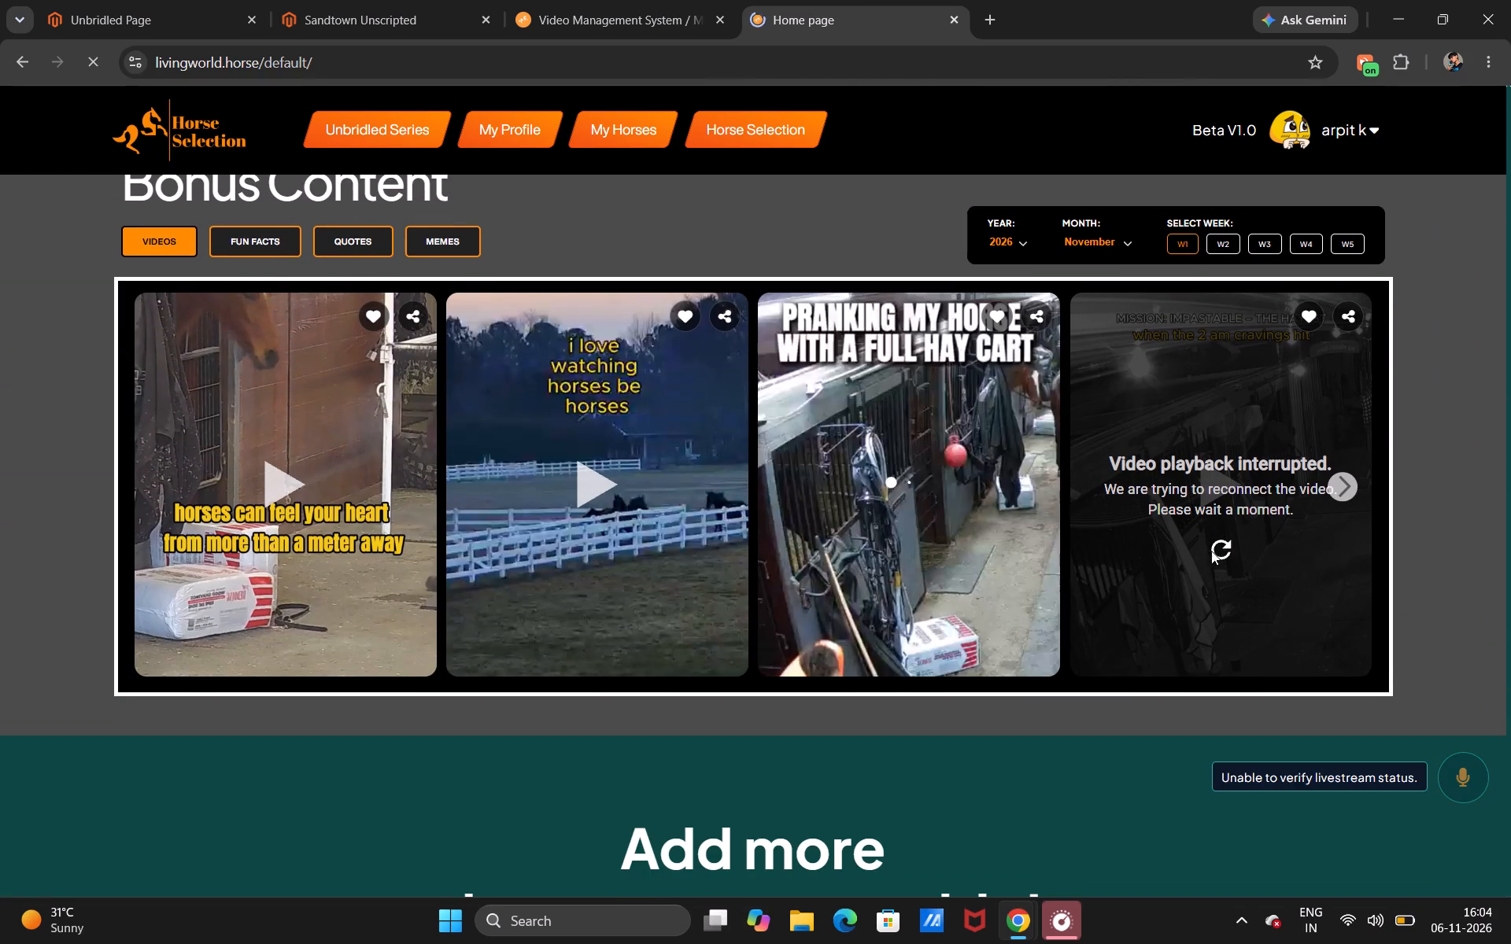
pyautogui.click(1232, 541)
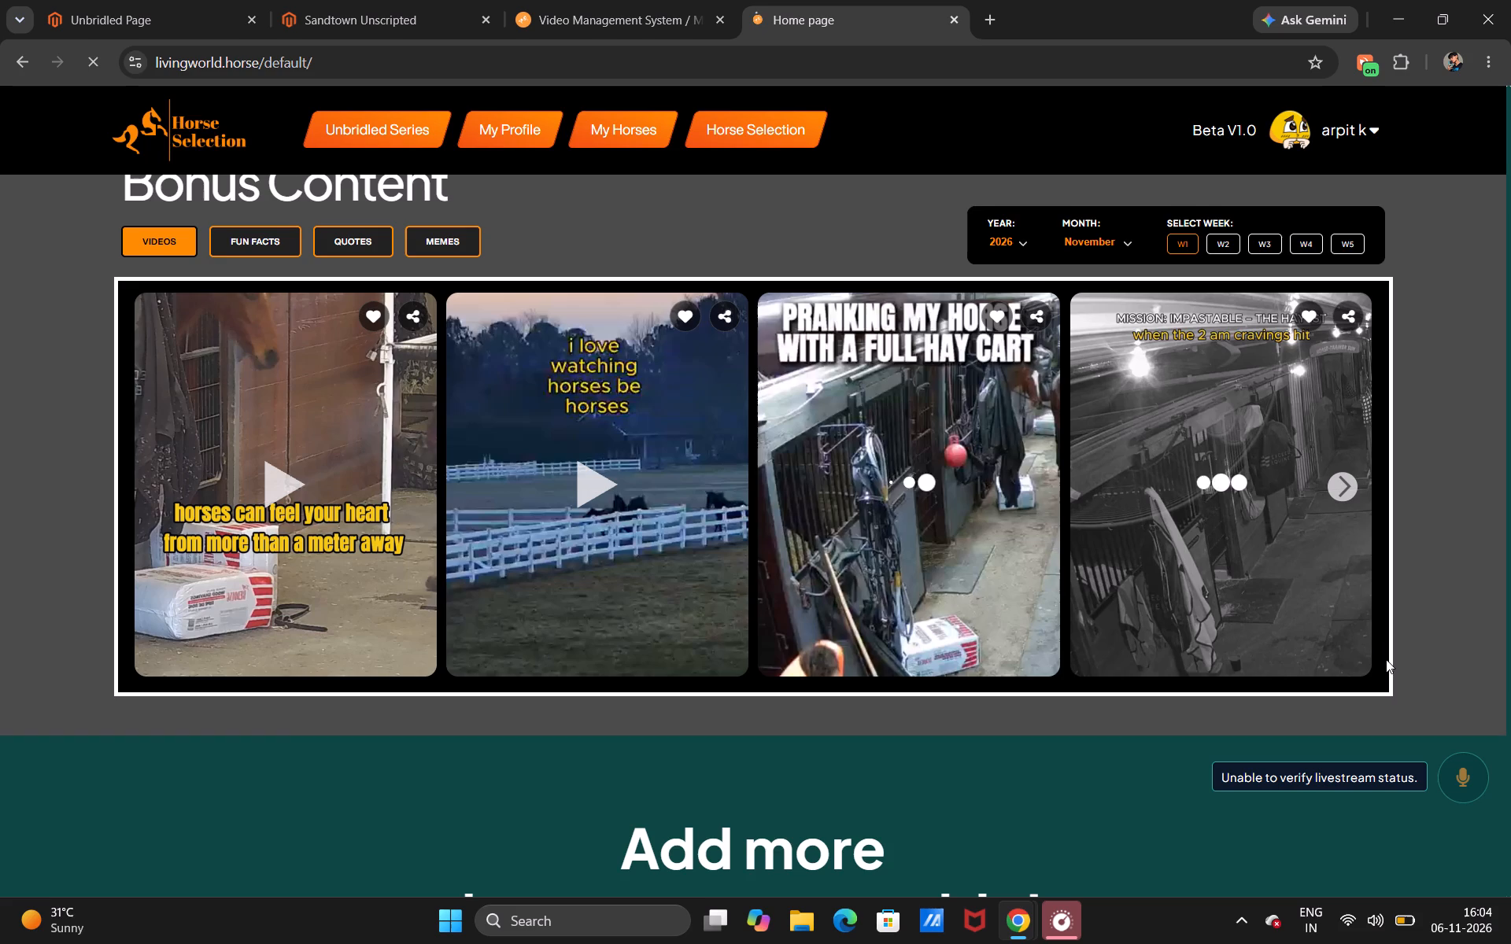
# Check that the Voice Alerts recorder opens and closes from the home page, twice in a row.
pyautogui.scroll(1, 1386, 659)
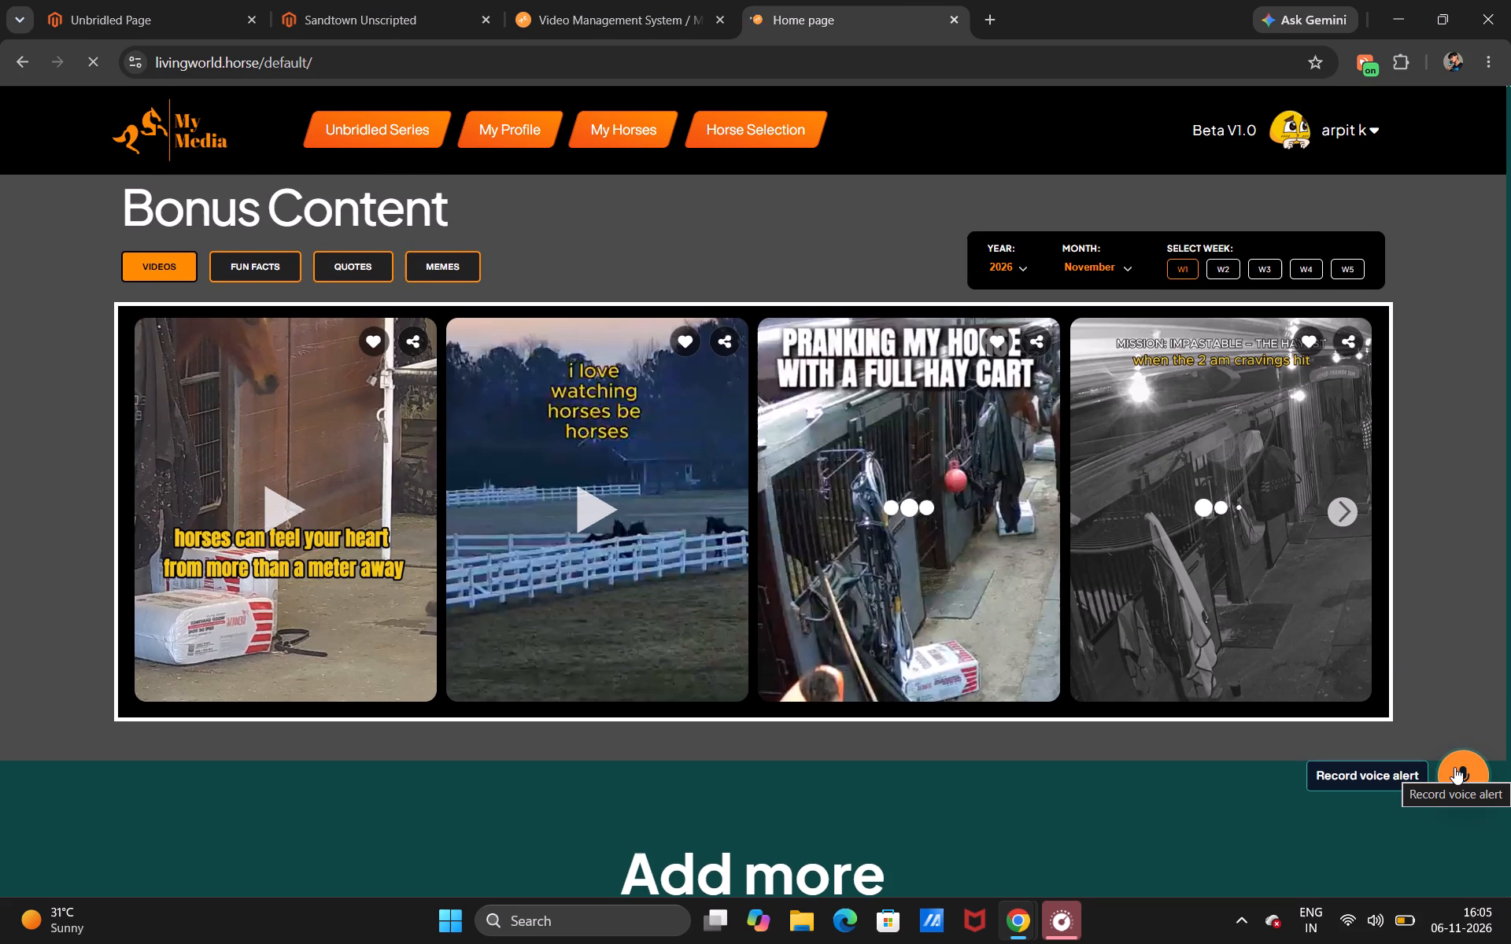
pyautogui.click(1454, 767)
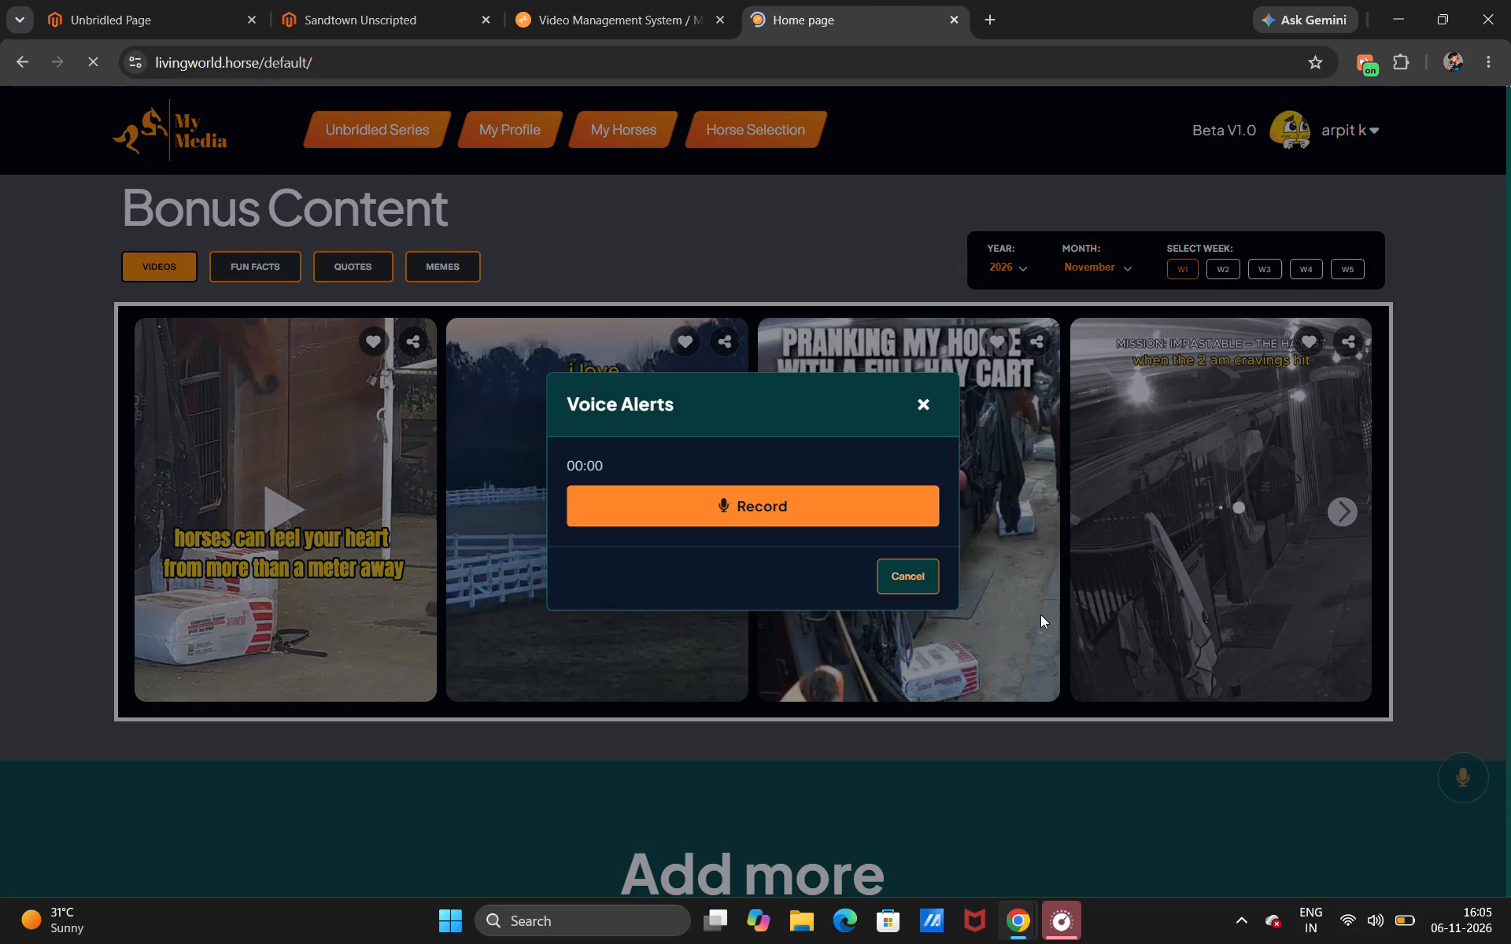
pyautogui.click(919, 411)
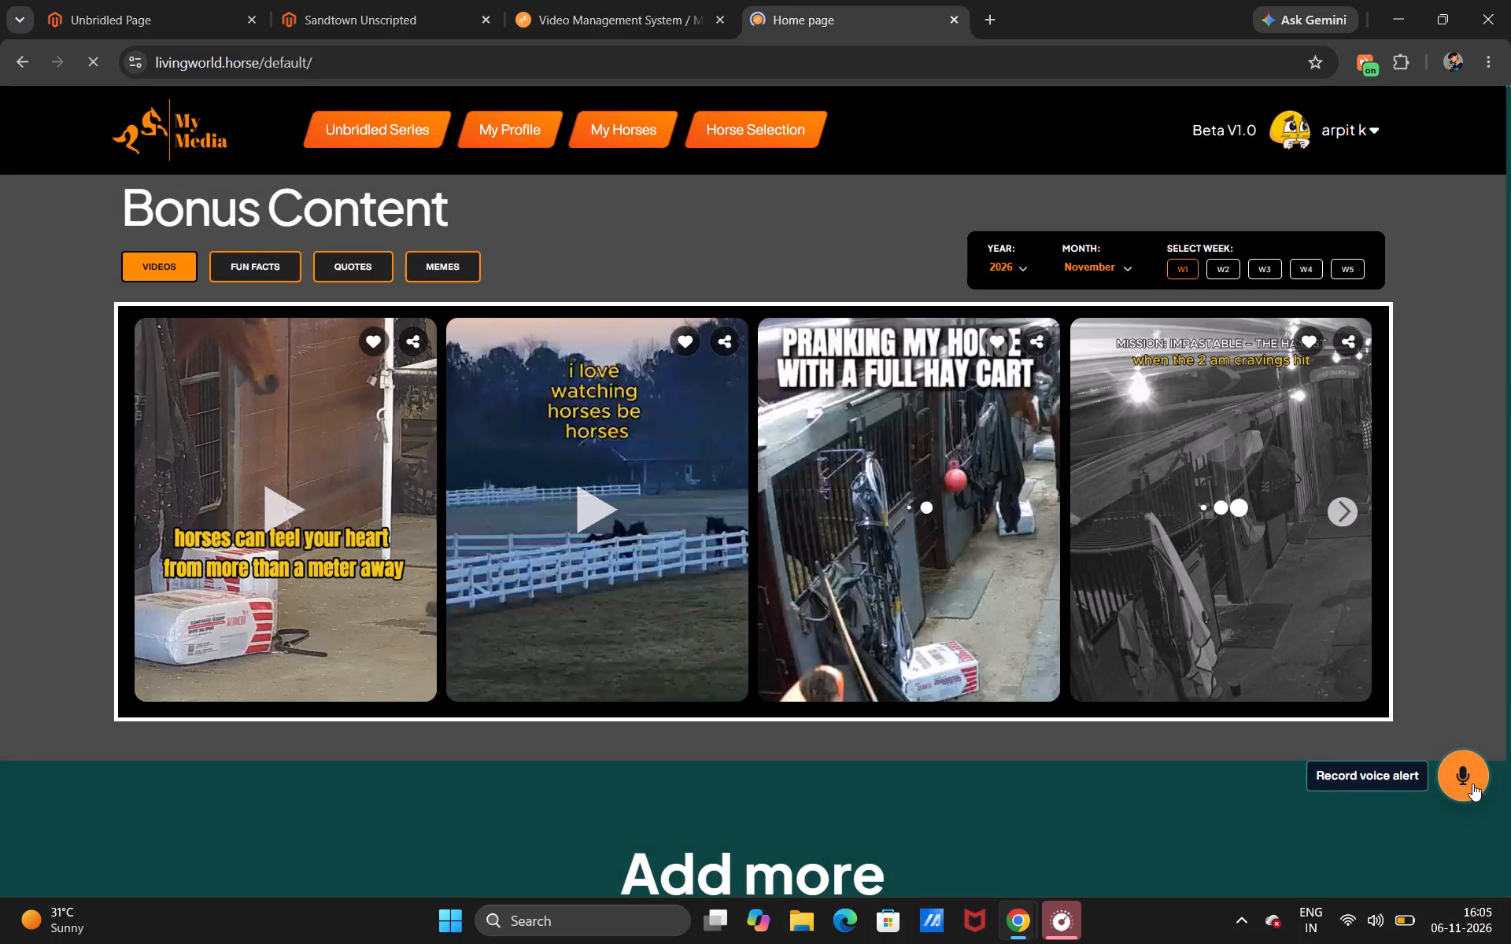
pyautogui.click(1472, 784)
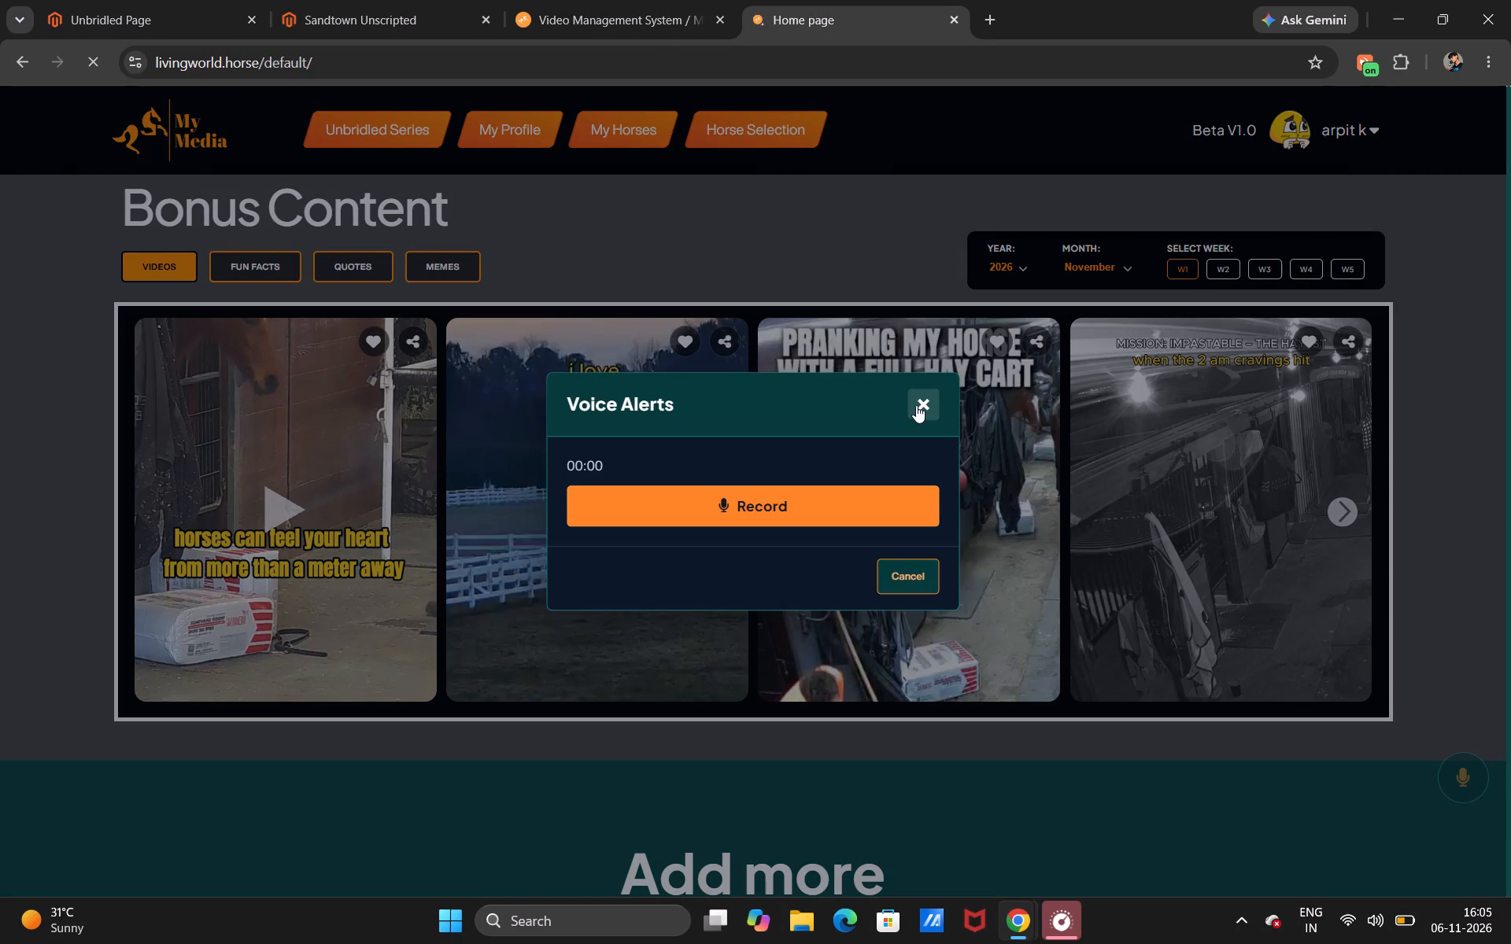
pyautogui.click(916, 407)
# Record a voice alert of about 6 seconds, allowing microphone access while visiting the site, publish it and close the recorder.
pyautogui.click(1468, 784)
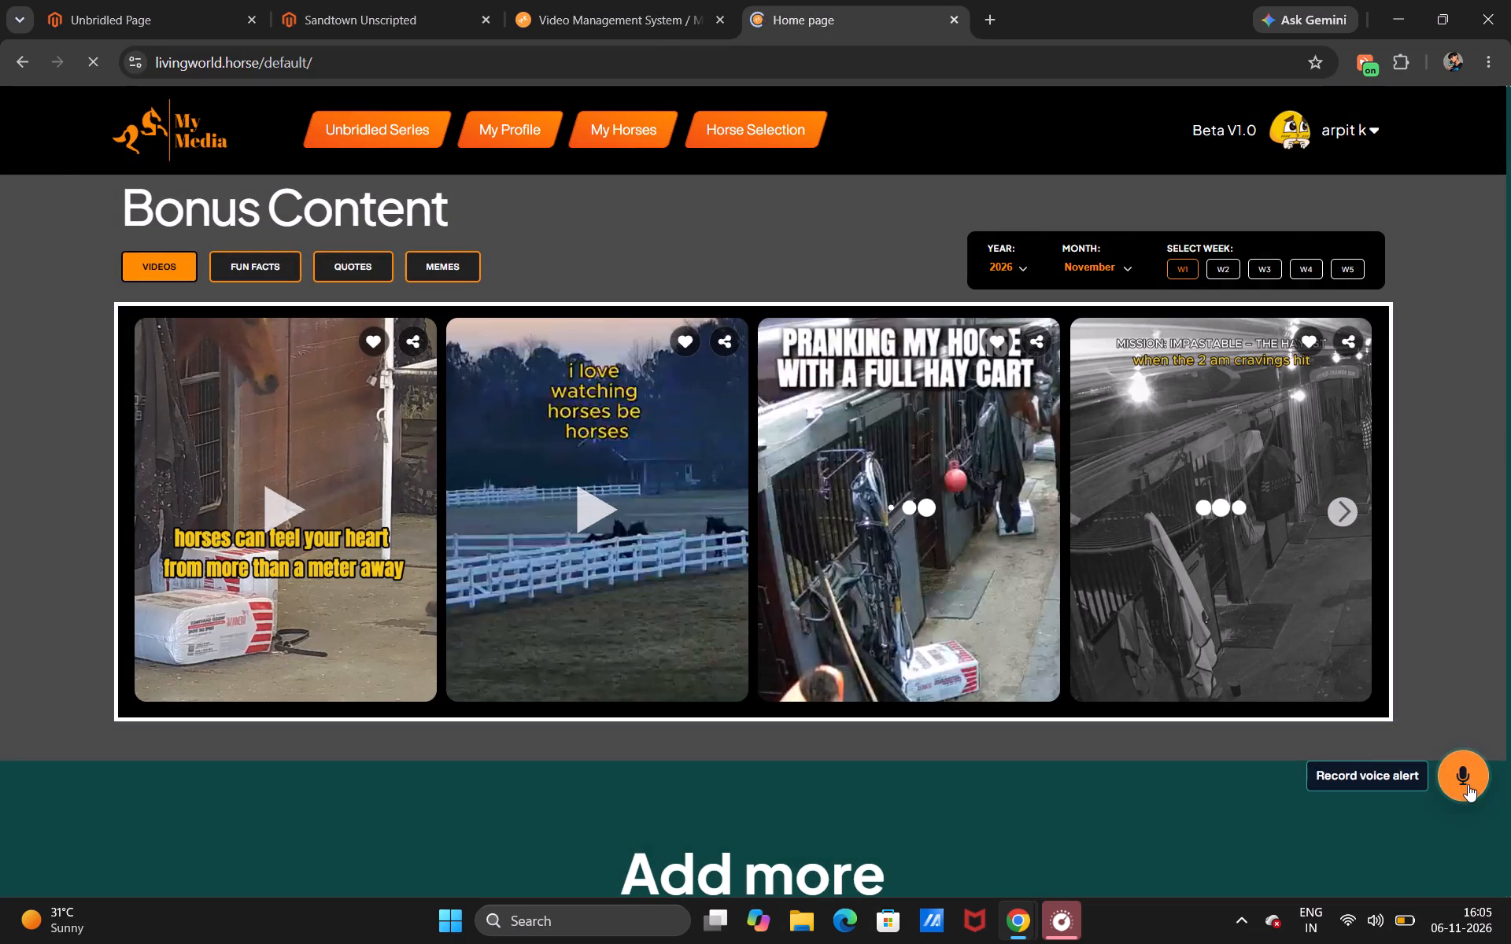
pyautogui.click(843, 494)
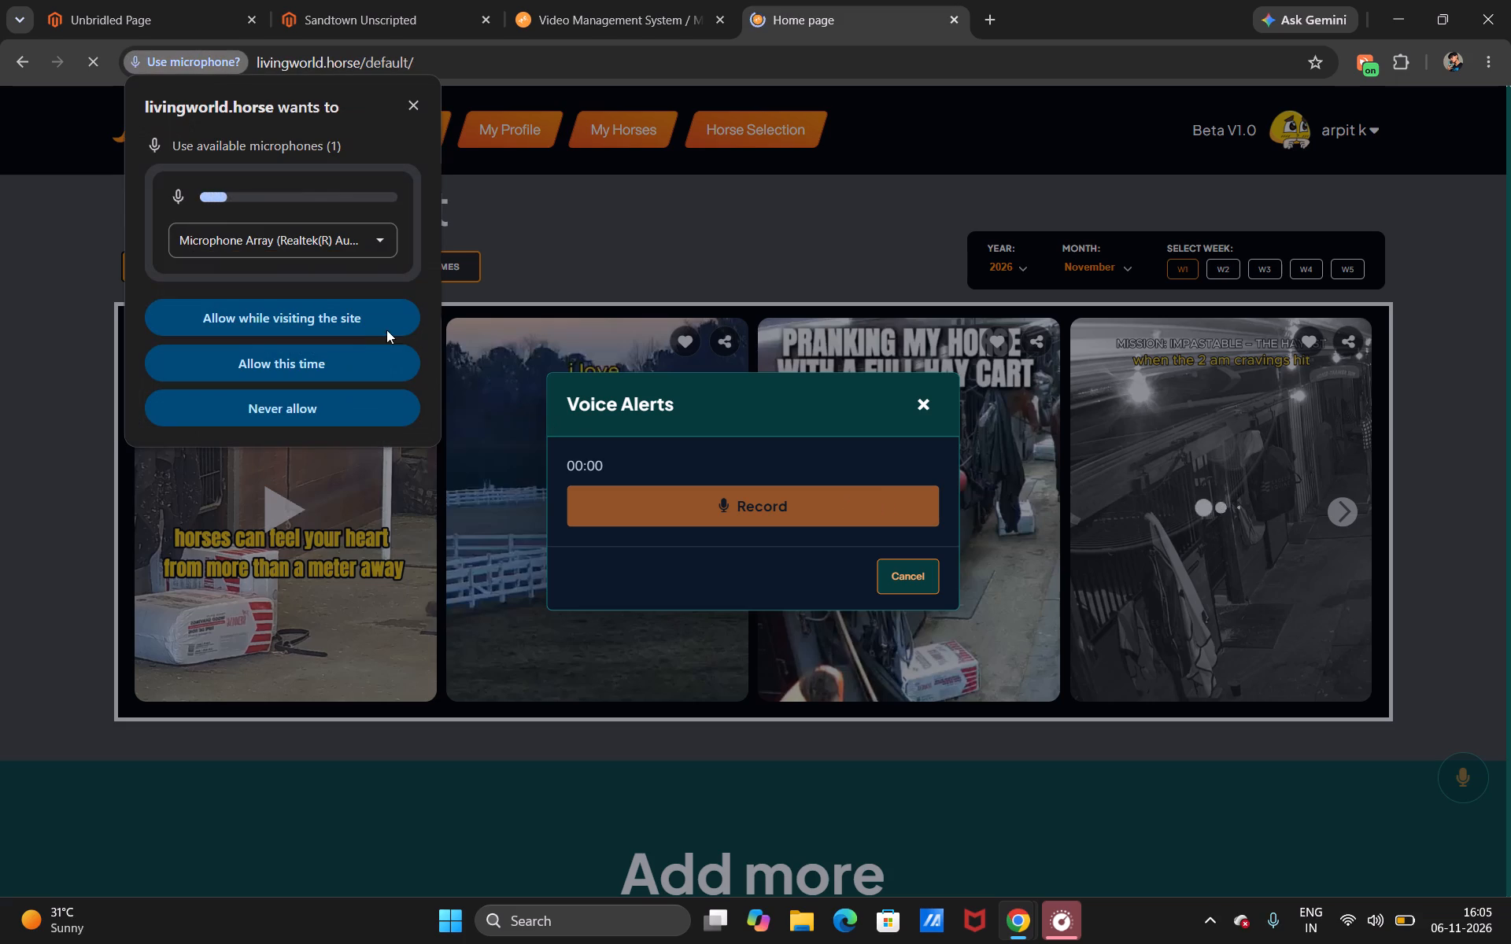
pyautogui.click(326, 315)
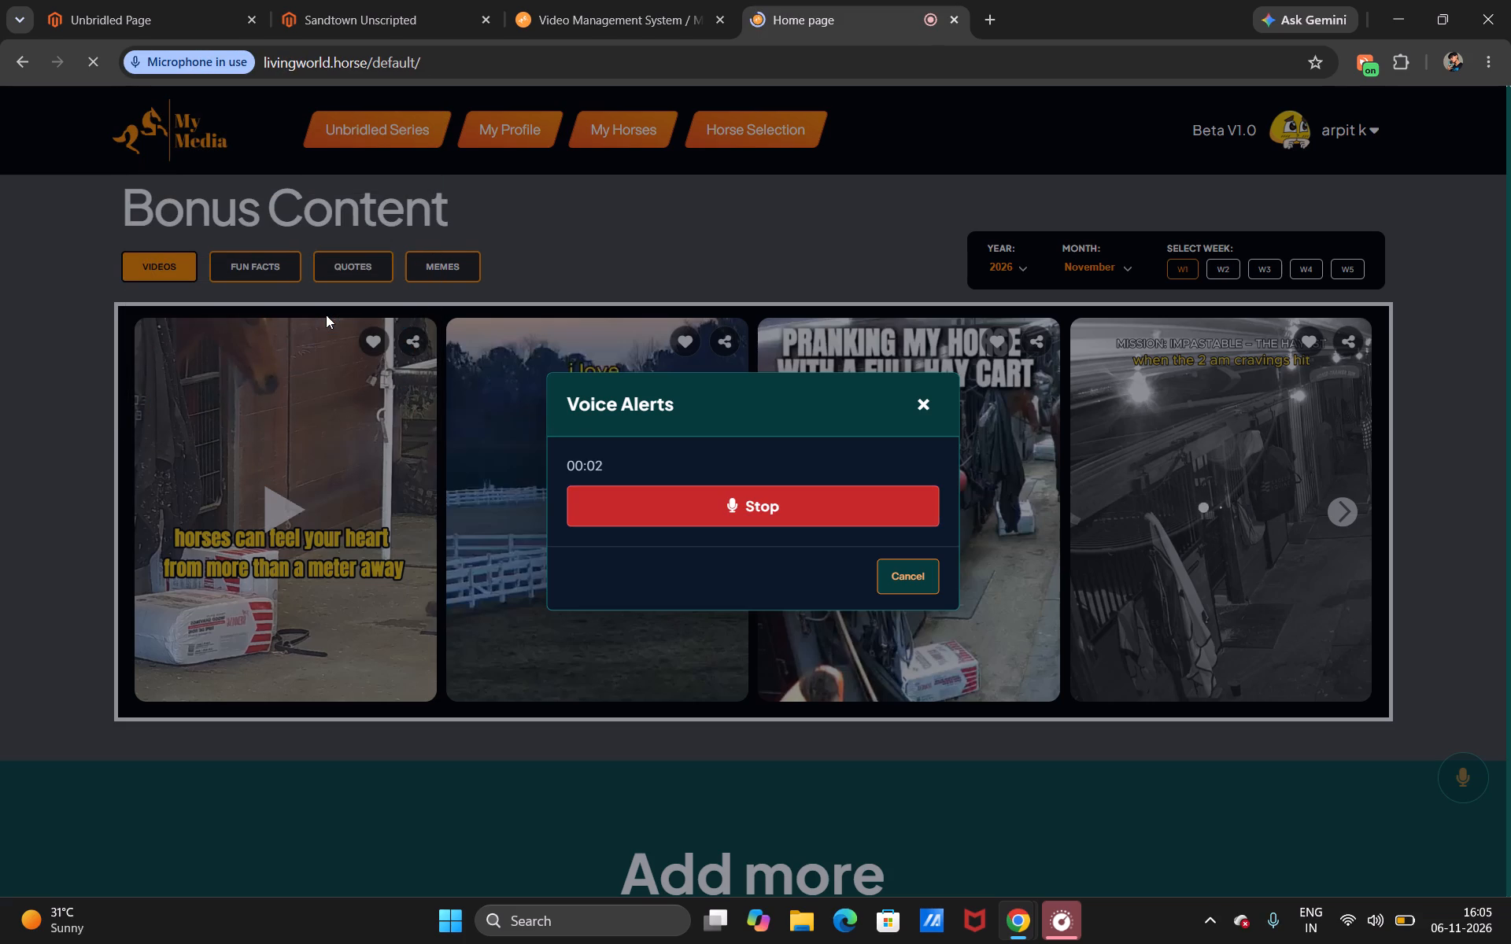
pyautogui.hscroll(1, 334, 316)
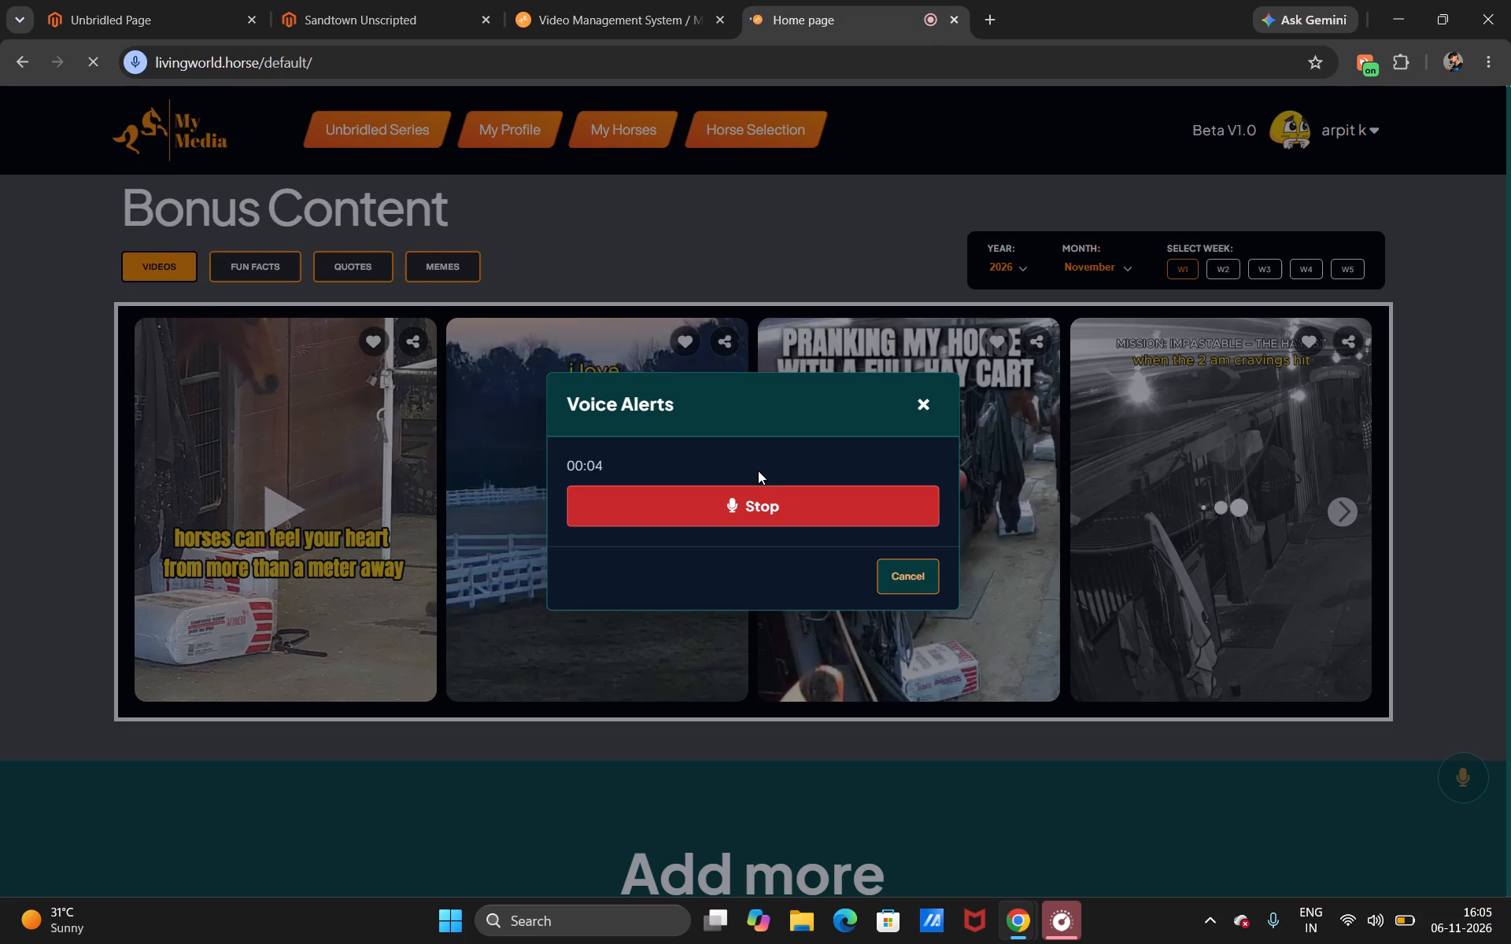
pyautogui.click(757, 511)
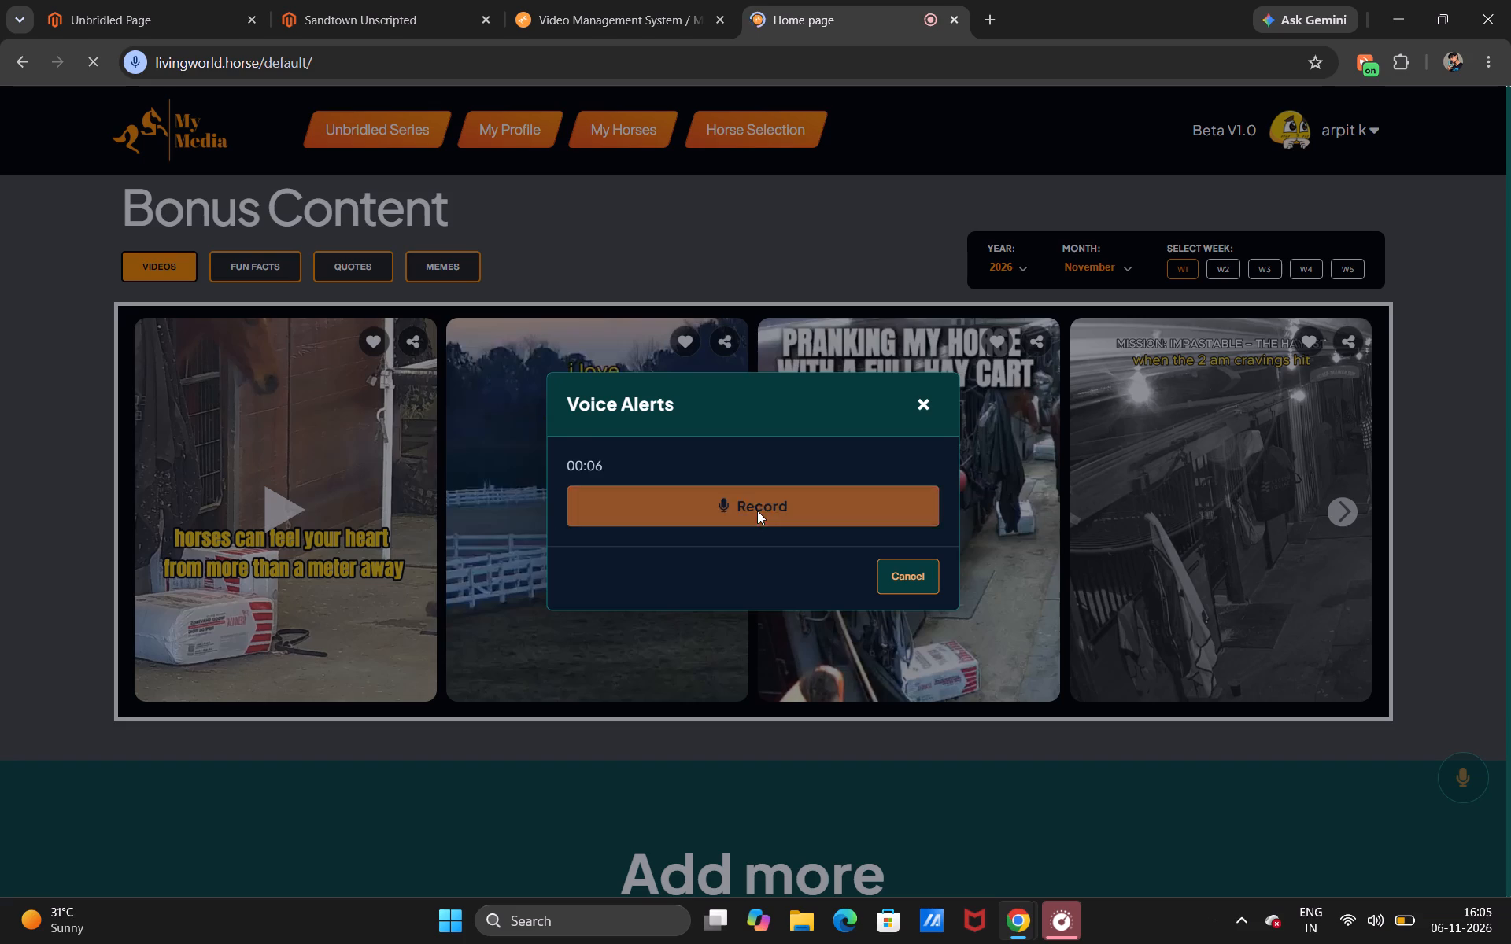
pyautogui.click(665, 573)
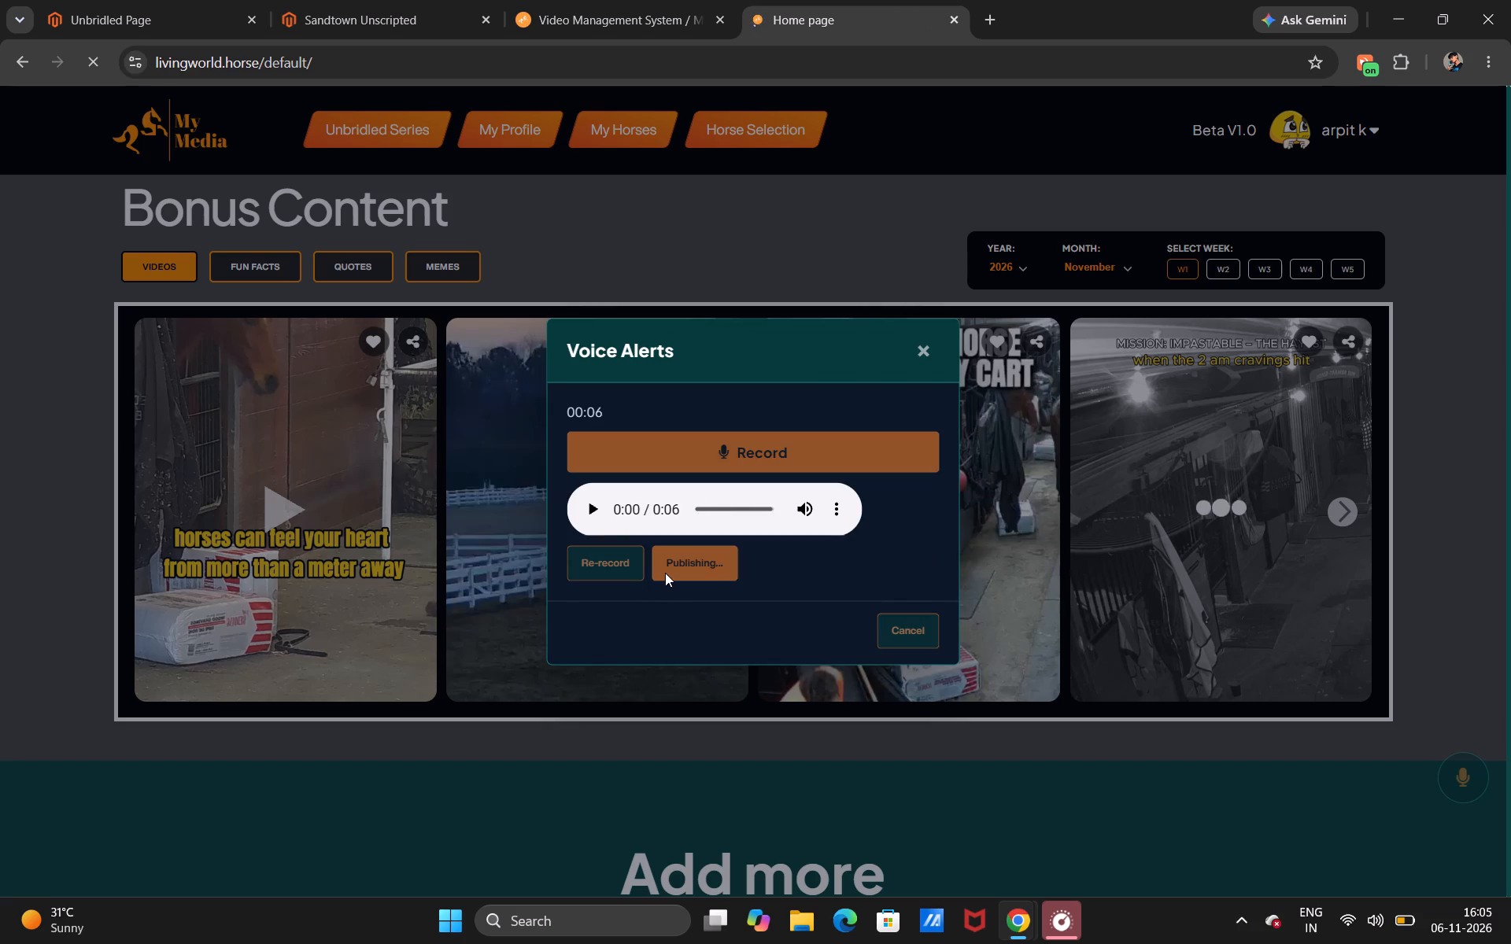
pyautogui.hscroll(1, 696, 565)
pyautogui.hscroll(1, 959, 536)
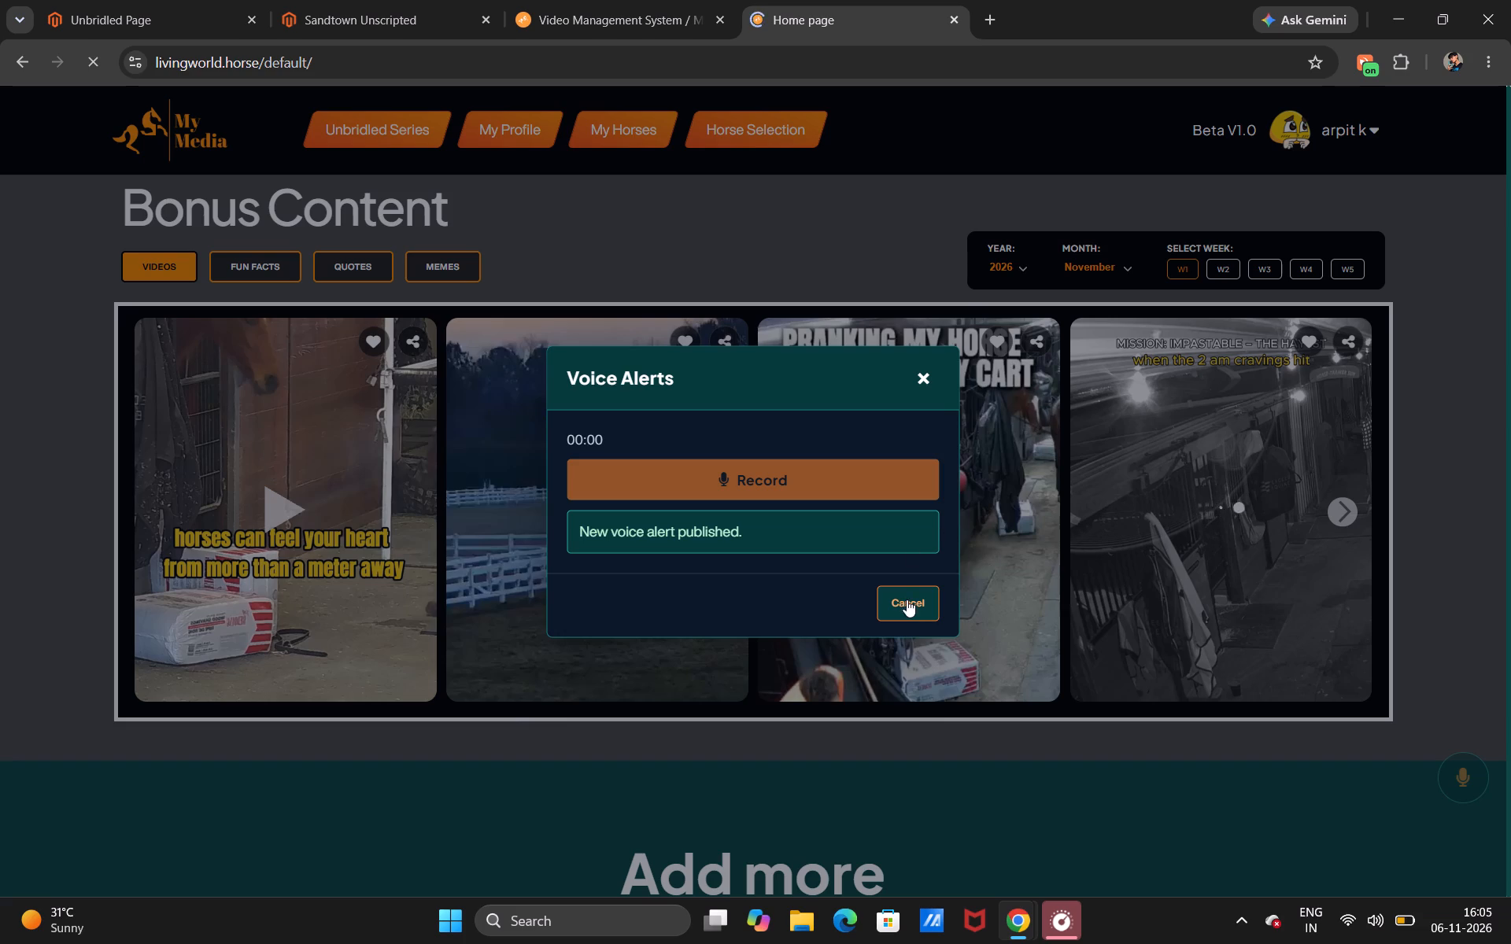
pyautogui.hscroll(2, 907, 599)
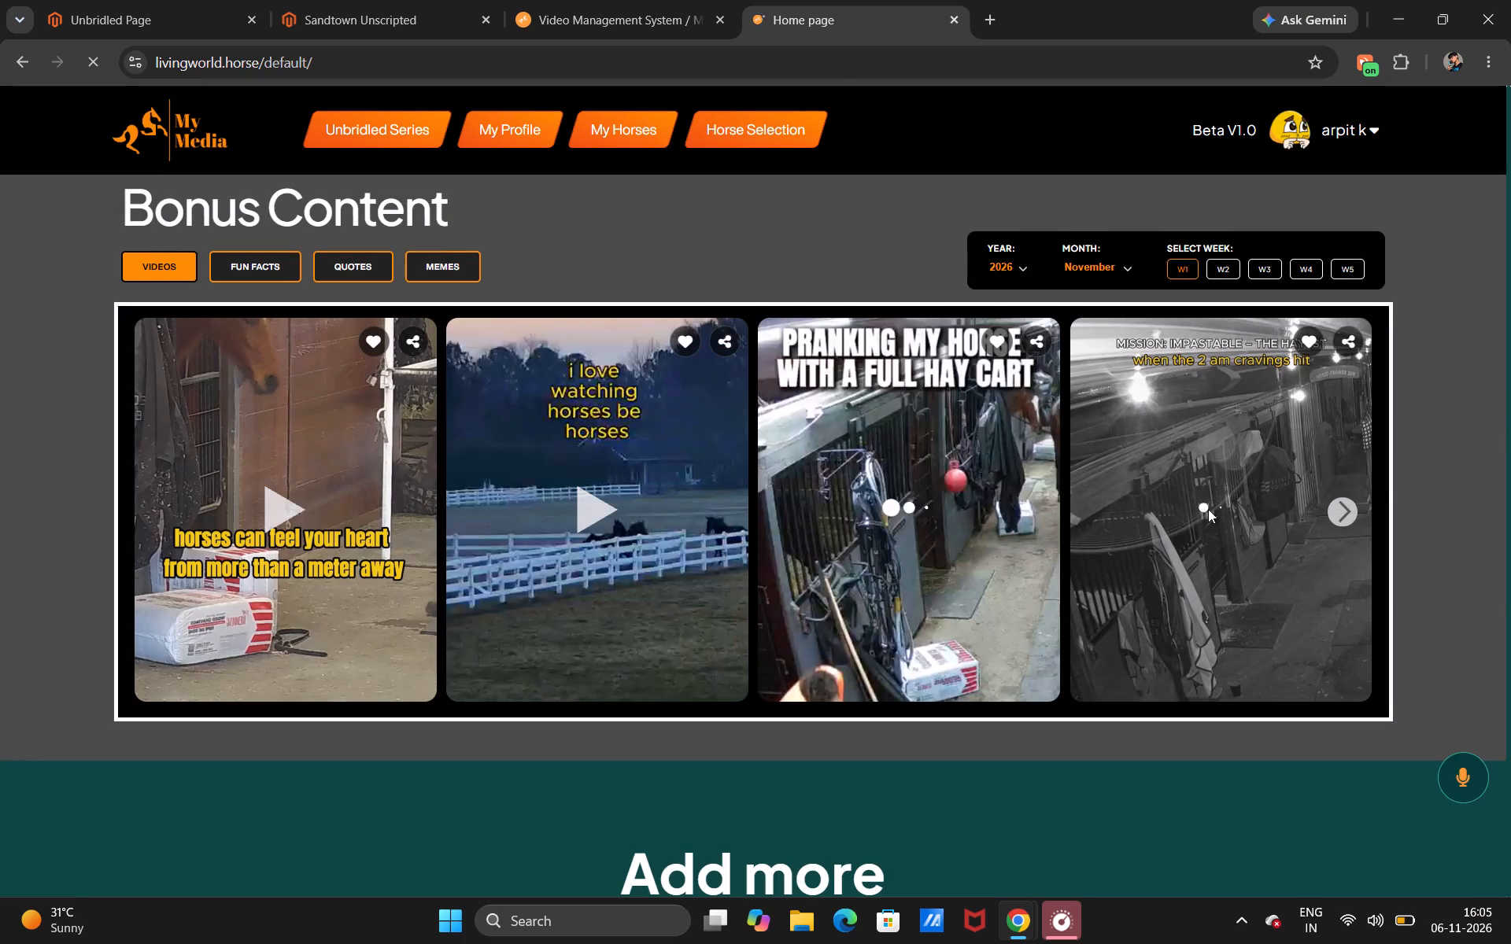
# Open the Live Chat beside the facility livestream and play the new voice alert.
pyautogui.press('Up')
pyautogui.press('Up')
pyautogui.press('Up')
pyautogui.press('Up')
pyautogui.press('Up')
pyautogui.press('Up')
pyautogui.press('Up')
pyautogui.press('Up')
pyautogui.press('Up')
pyautogui.press('Up')
pyautogui.press('Up')
pyautogui.press('Up')
pyautogui.press('Up')
pyautogui.press('Up')
pyautogui.press('Up')
pyautogui.press('Up')
pyautogui.press('Up')
pyautogui.press('Up')
pyautogui.press('Up')
pyautogui.press('Up')
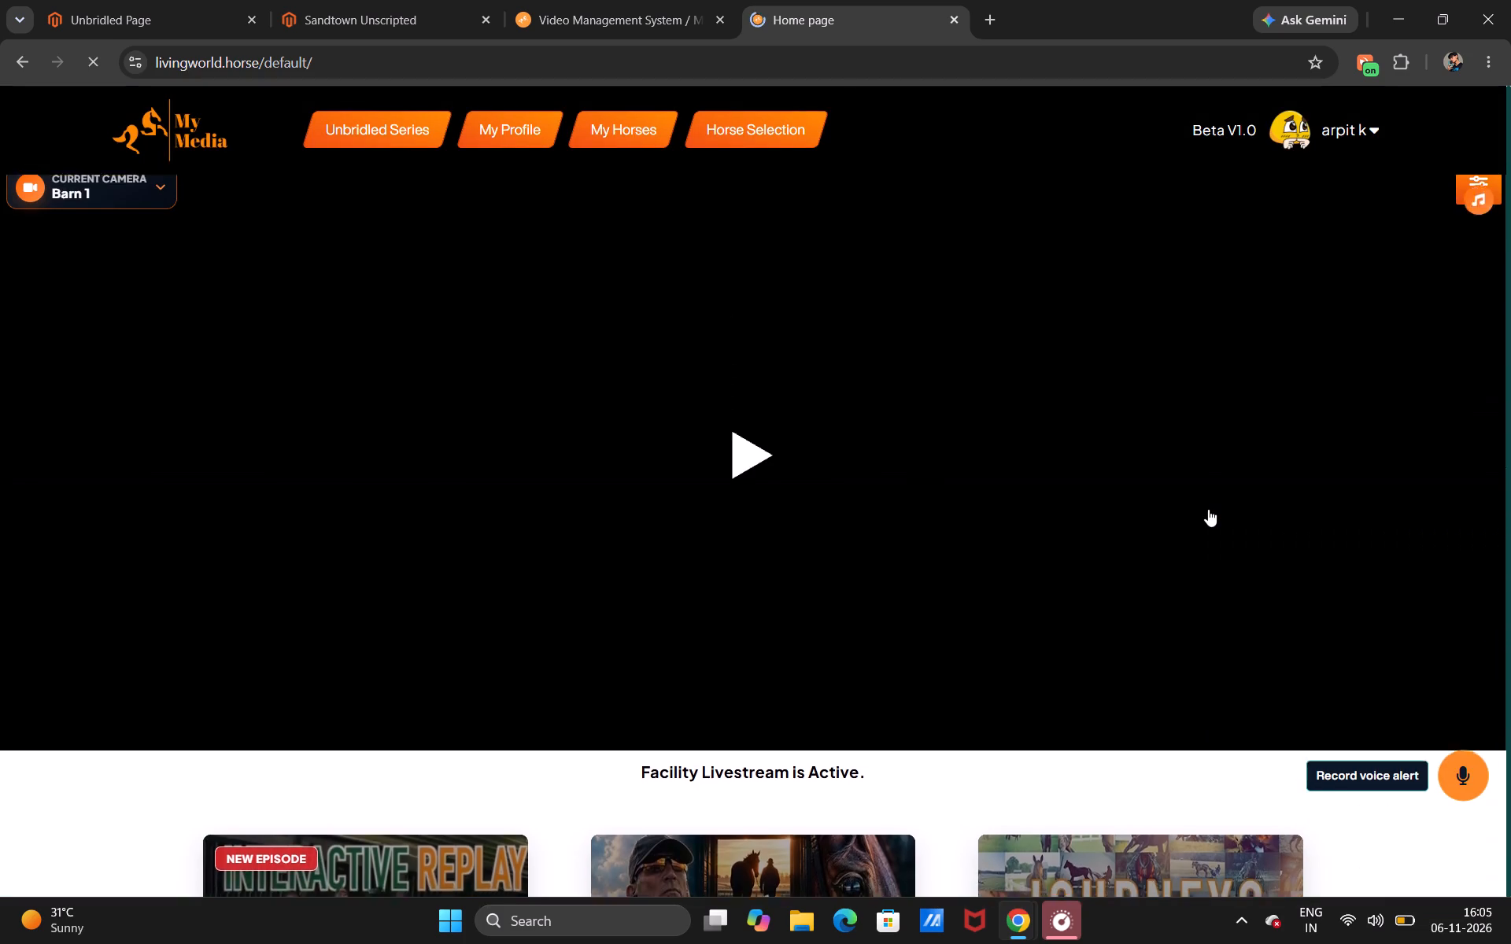
pyautogui.click(1489, 196)
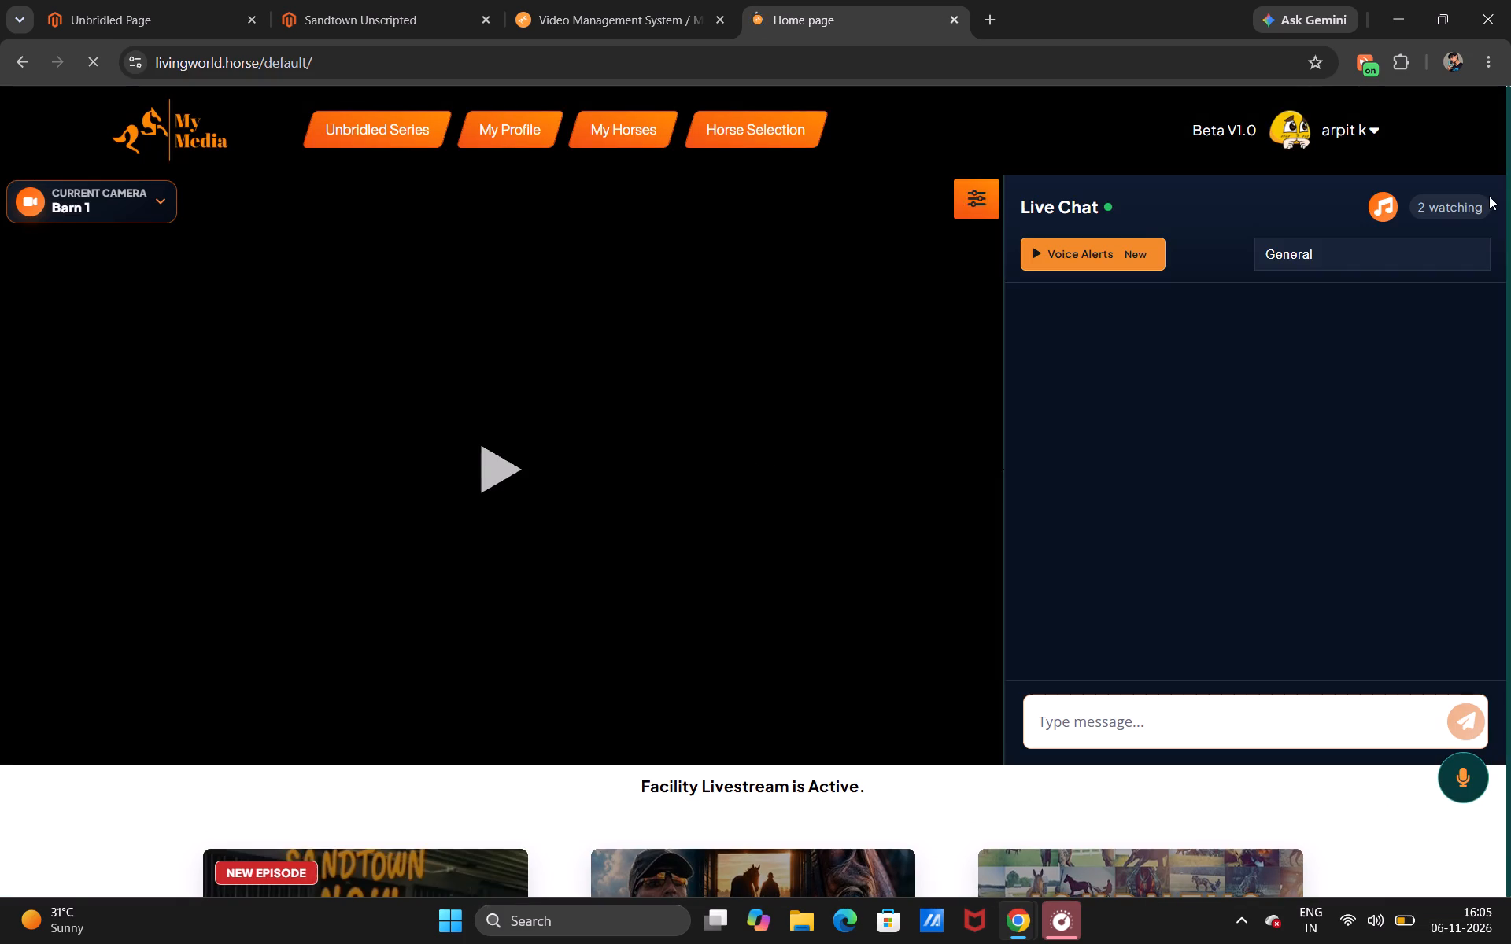
pyautogui.click(1033, 250)
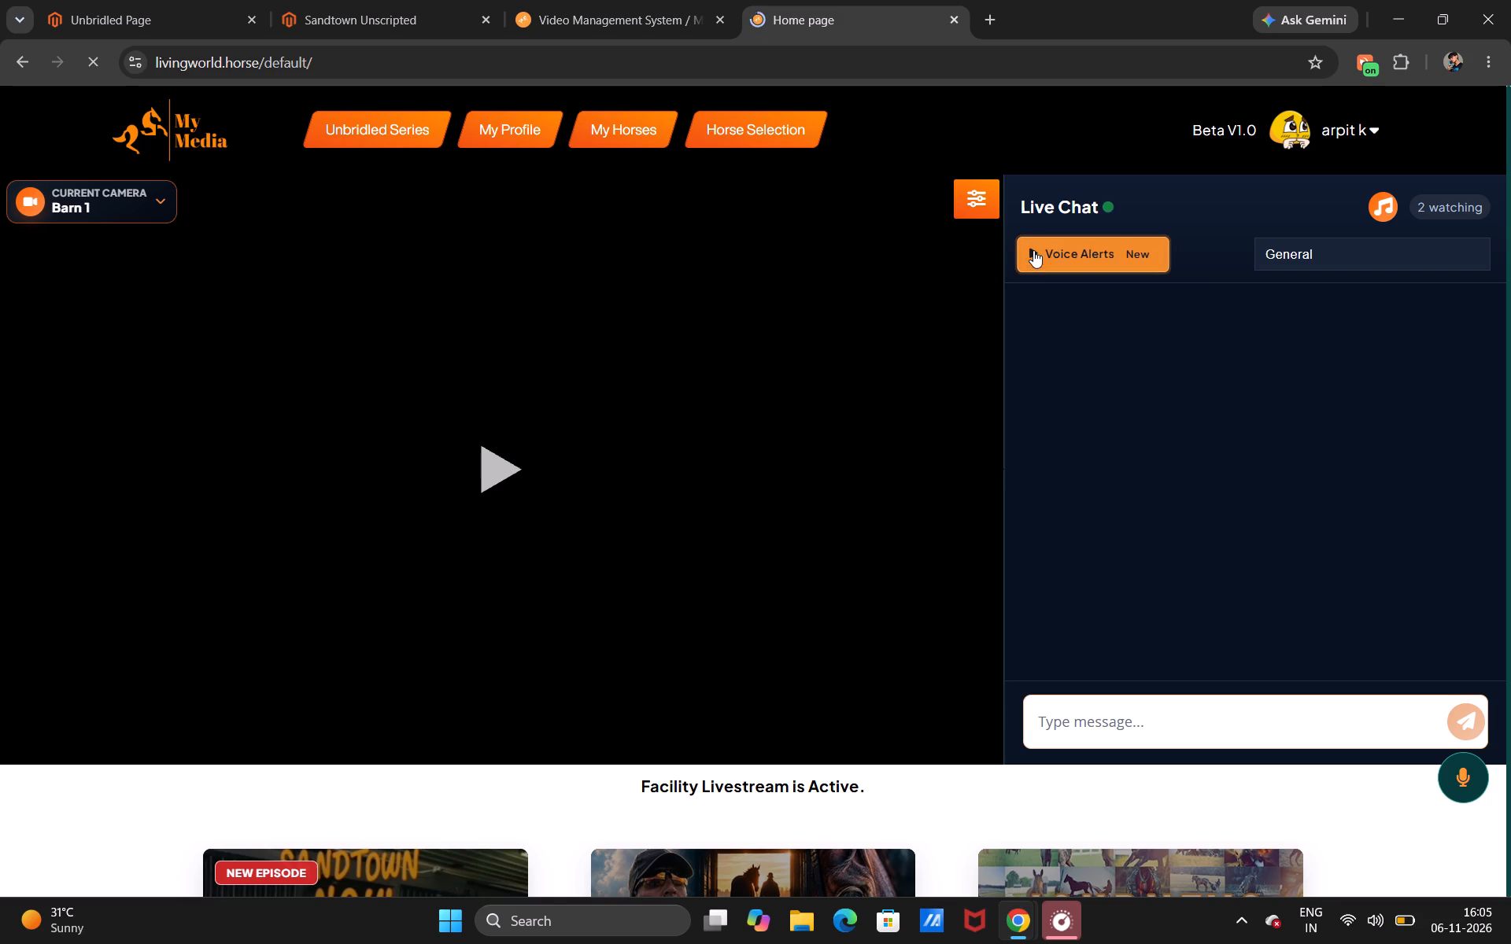
# Raise the system volume to its maximum and retry the voice alert's playback.
pyautogui.click(1380, 920)
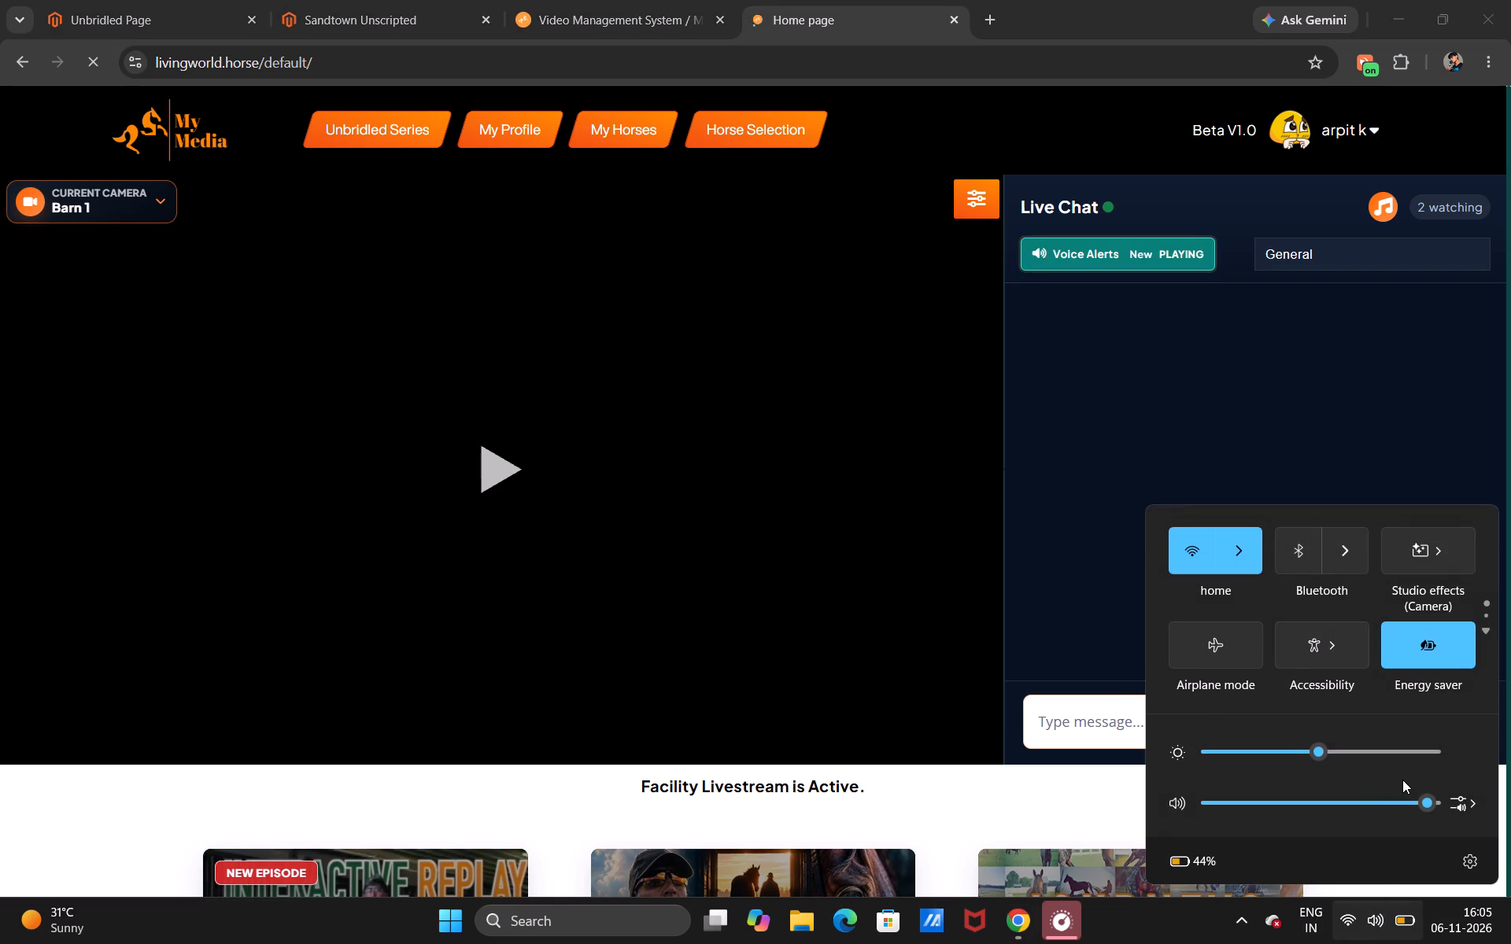
pyautogui.moveTo(1424, 802); pyautogui.dragTo(1486, 808)
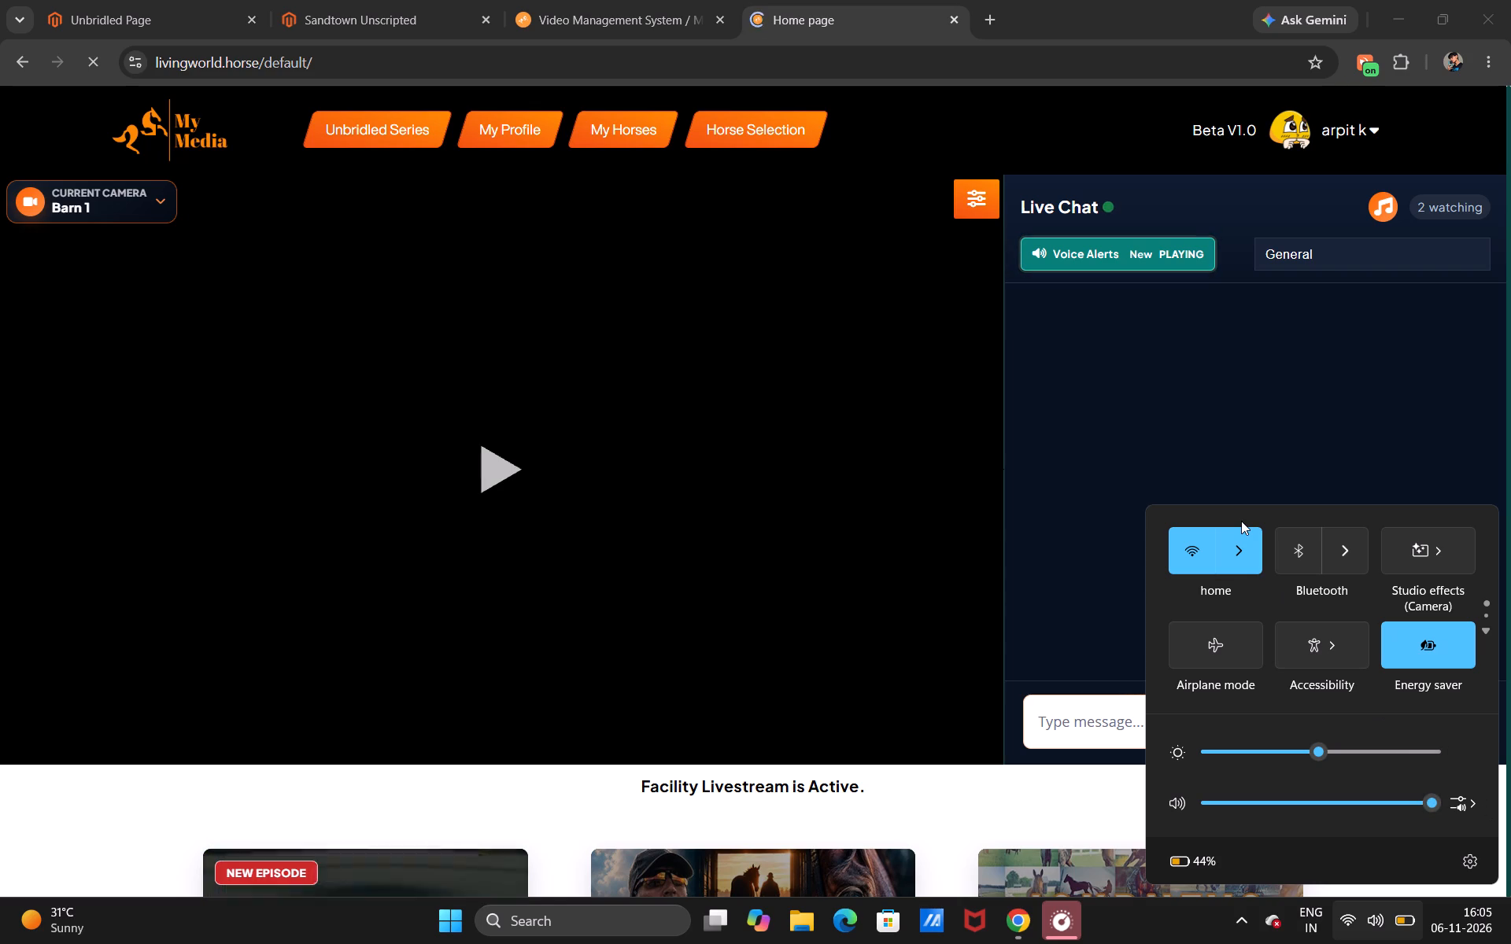
pyautogui.click(1029, 252)
pyautogui.click(1029, 252)
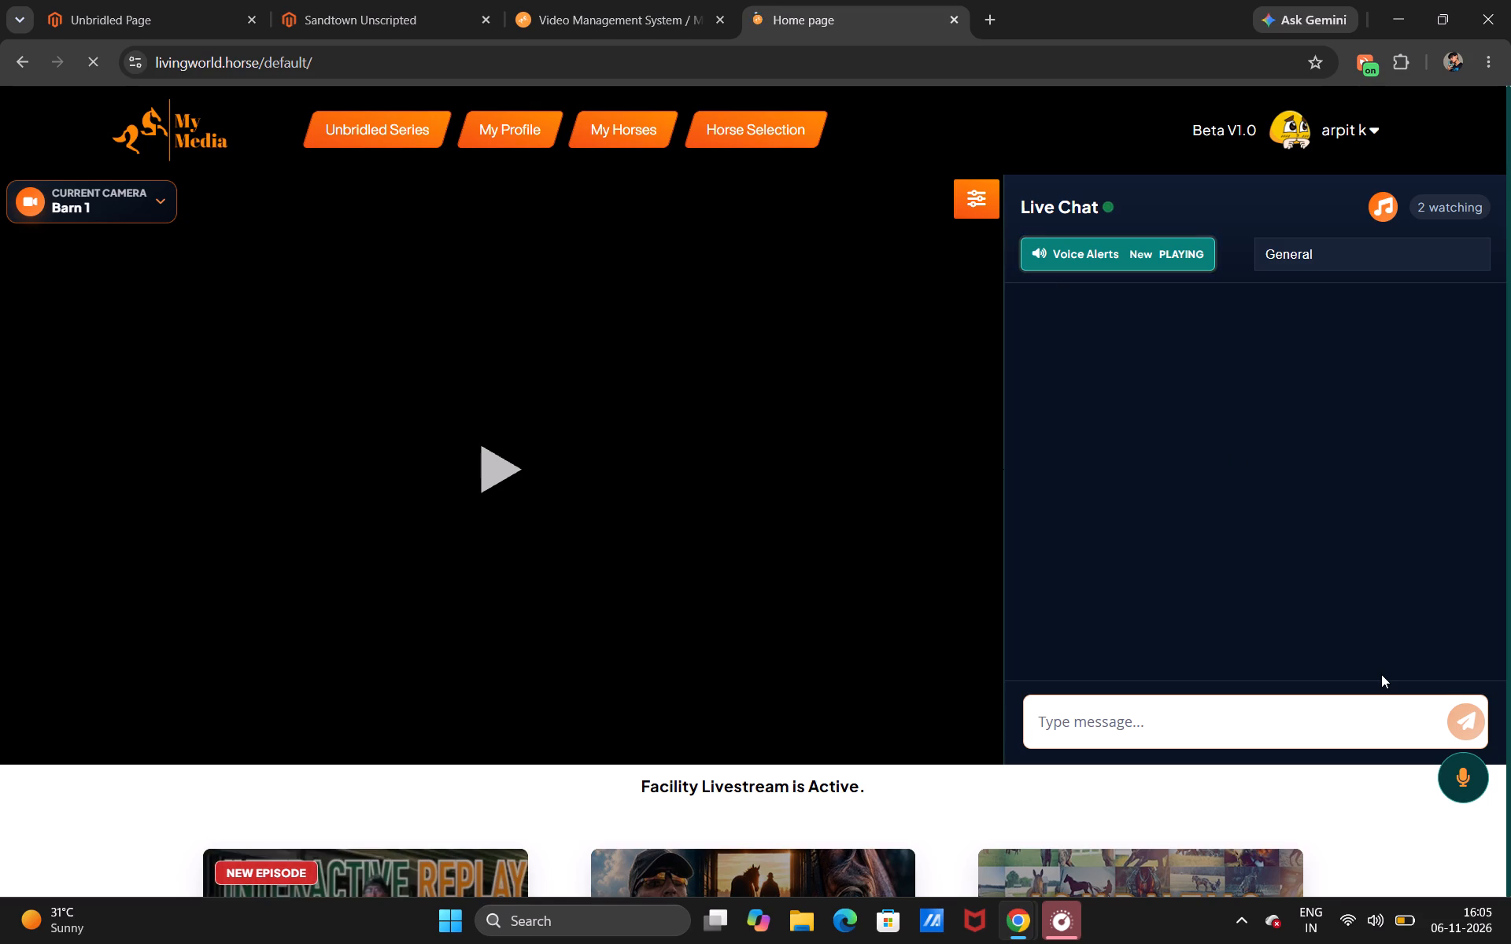
# Raise the screen brightness slightly and make sure the system volume is at its maximum.
pyautogui.click(1373, 920)
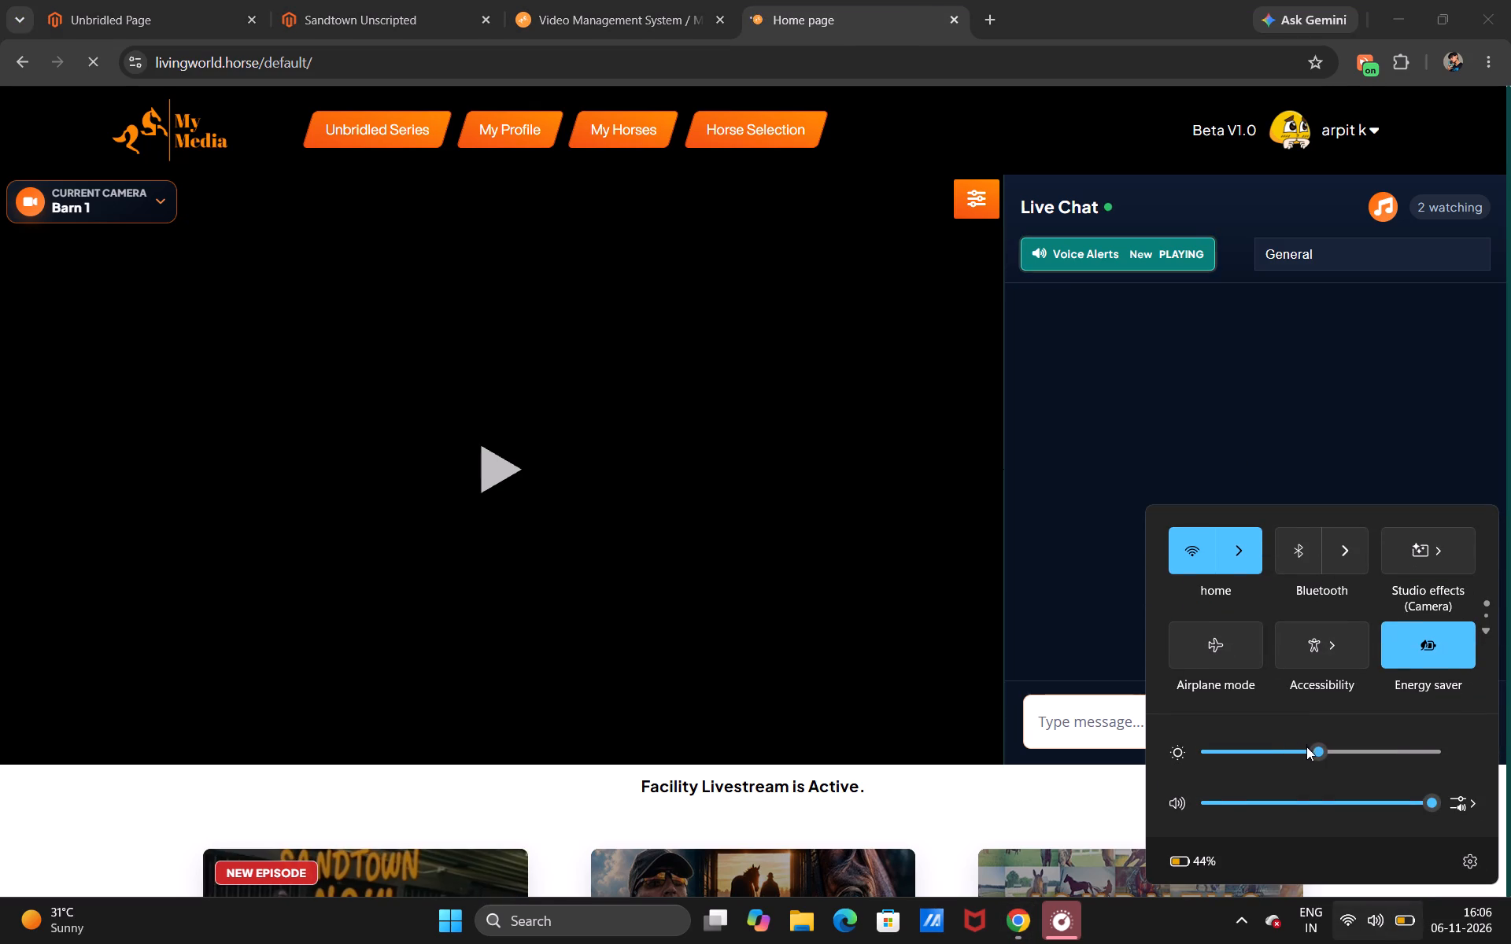
pyautogui.moveTo(1321, 754); pyautogui.dragTo(1327, 767)
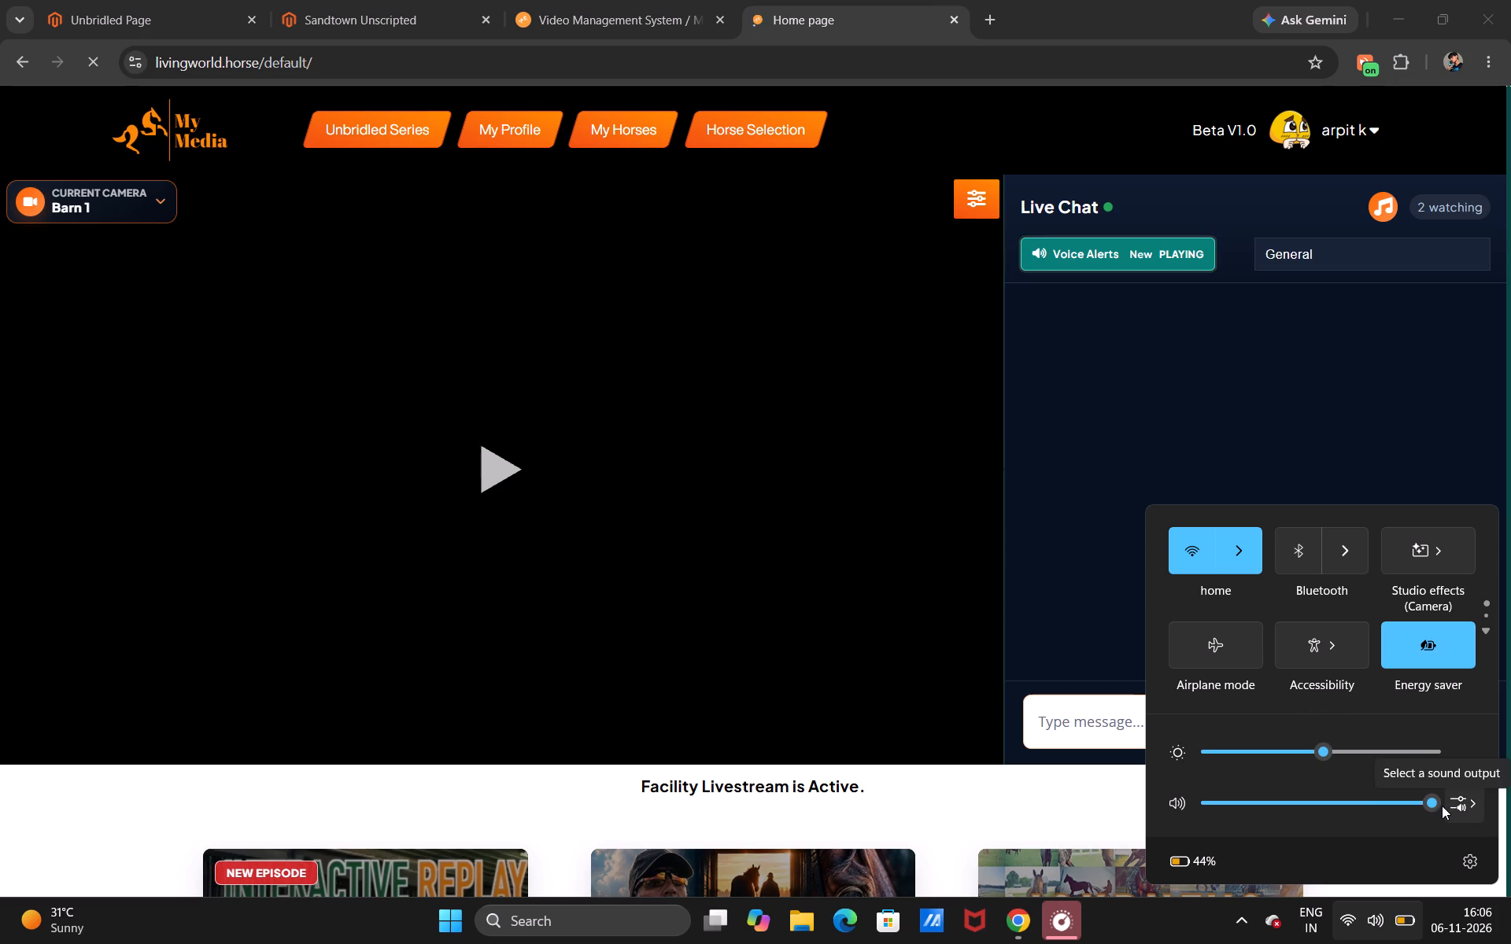
pyautogui.moveTo(1420, 804); pyautogui.dragTo(1510, 810)
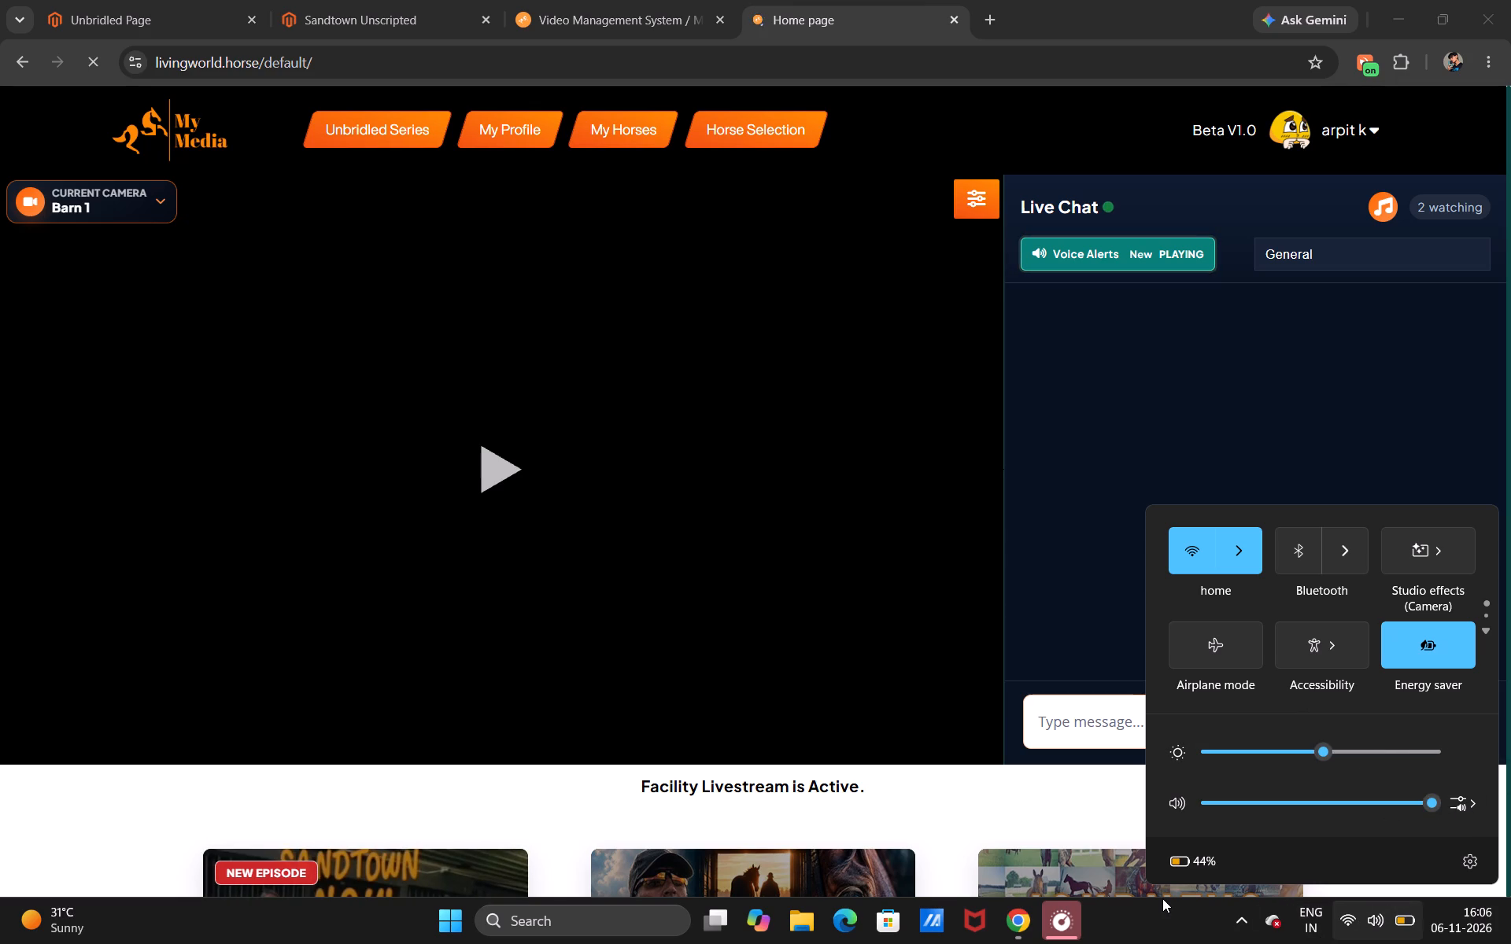
pyautogui.click(1128, 923)
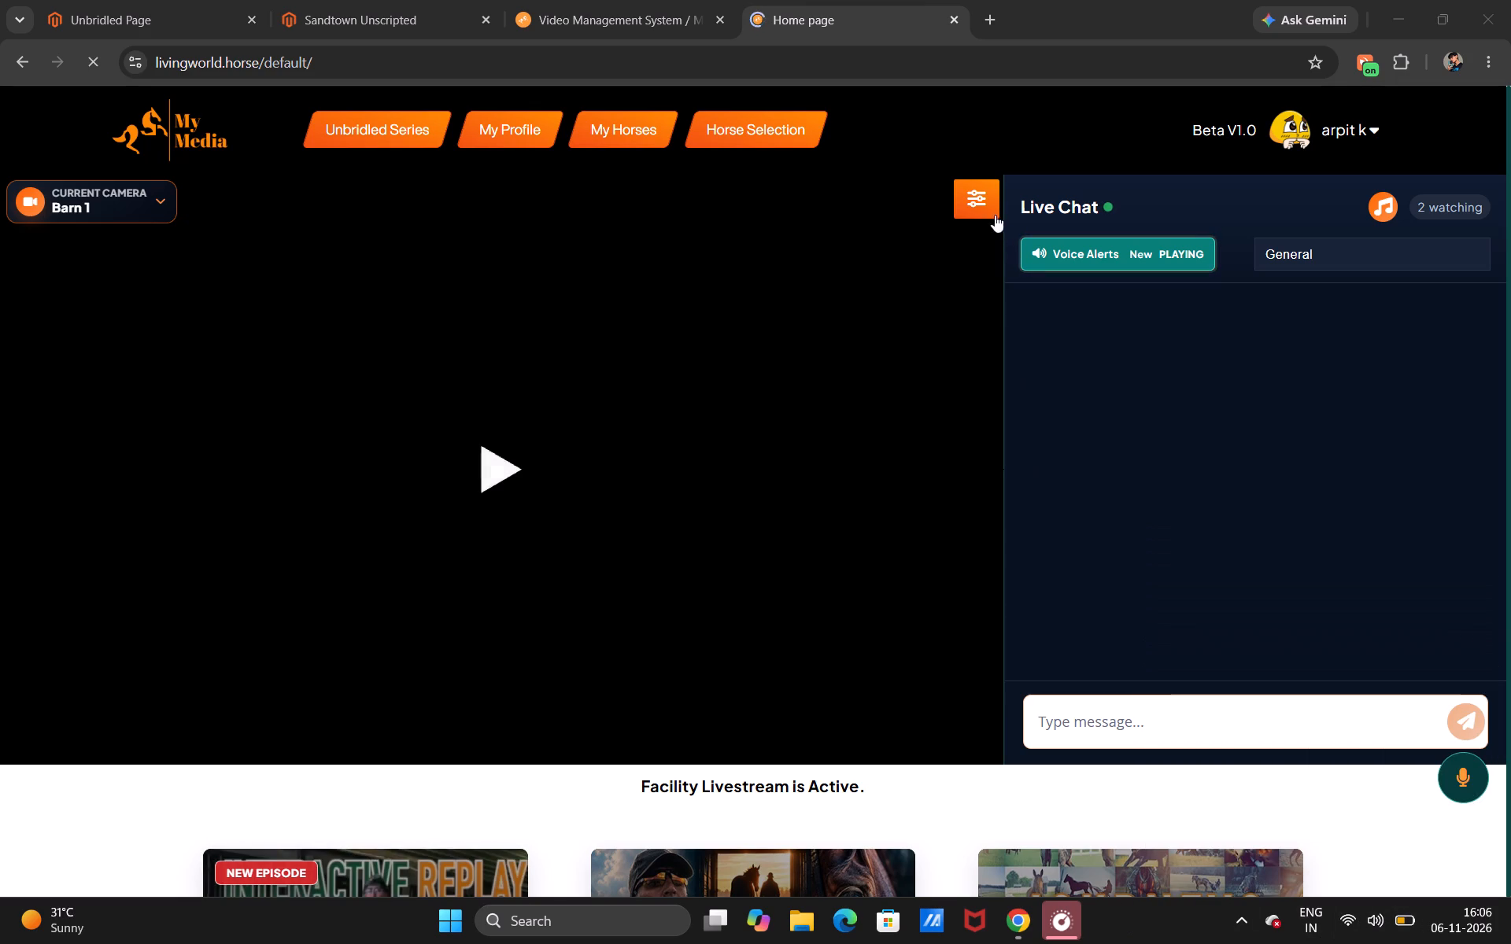
# Close the Live Chat beside the livestream and open the Country genre in the livestream's music selection.
pyautogui.click(985, 194)
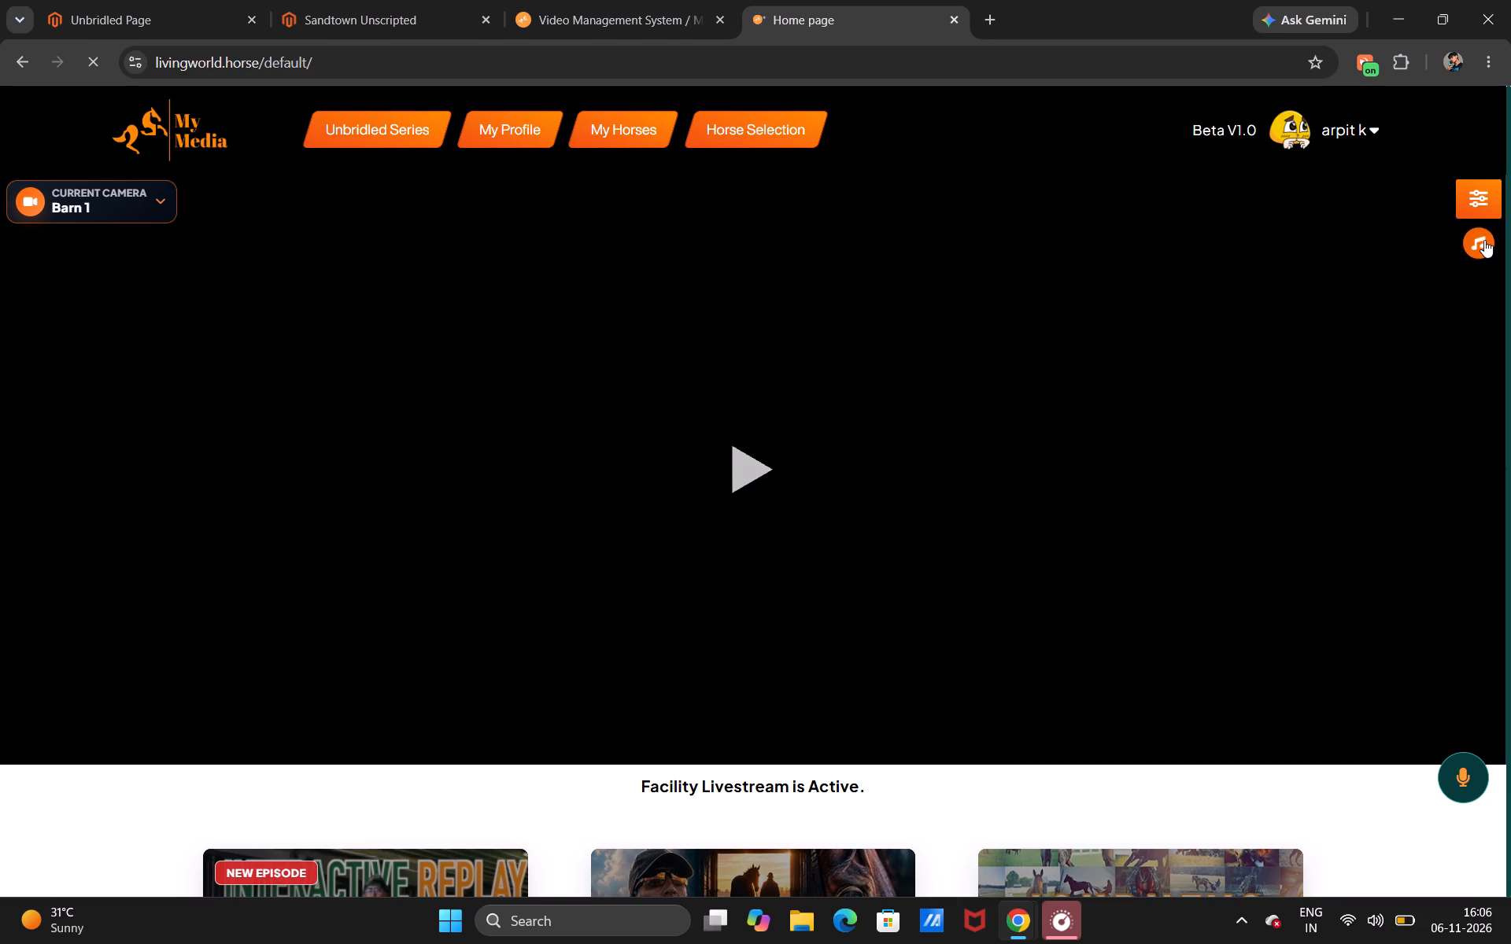
pyautogui.click(1484, 240)
pyautogui.click(1349, 385)
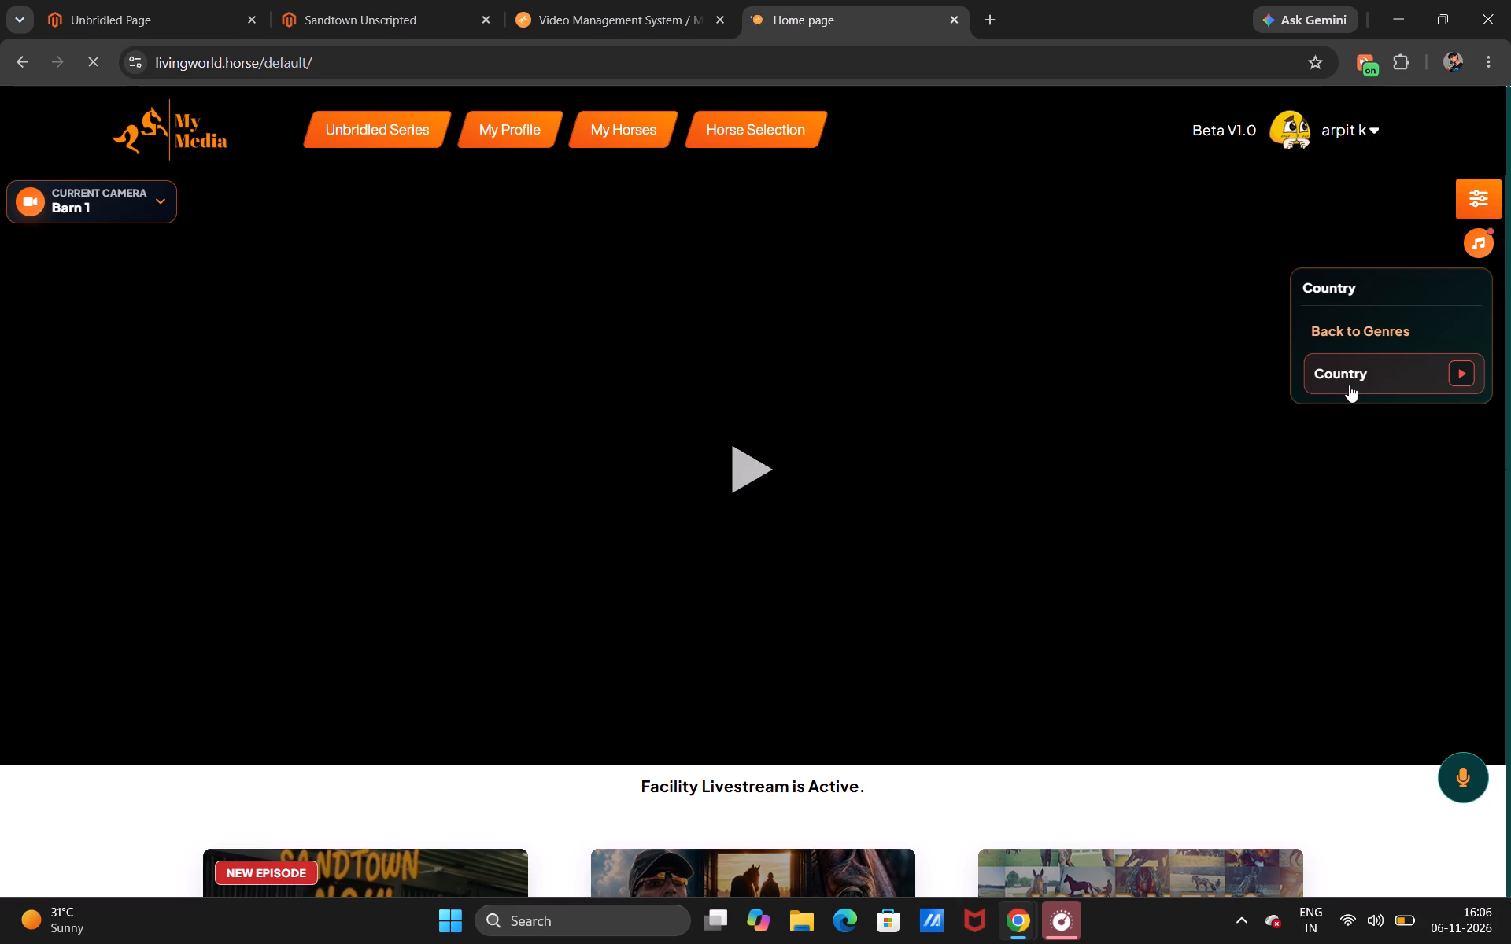
# Test starting and stopping the Country track in the livestream's background music, and return to the genre list.
pyautogui.click(1466, 375)
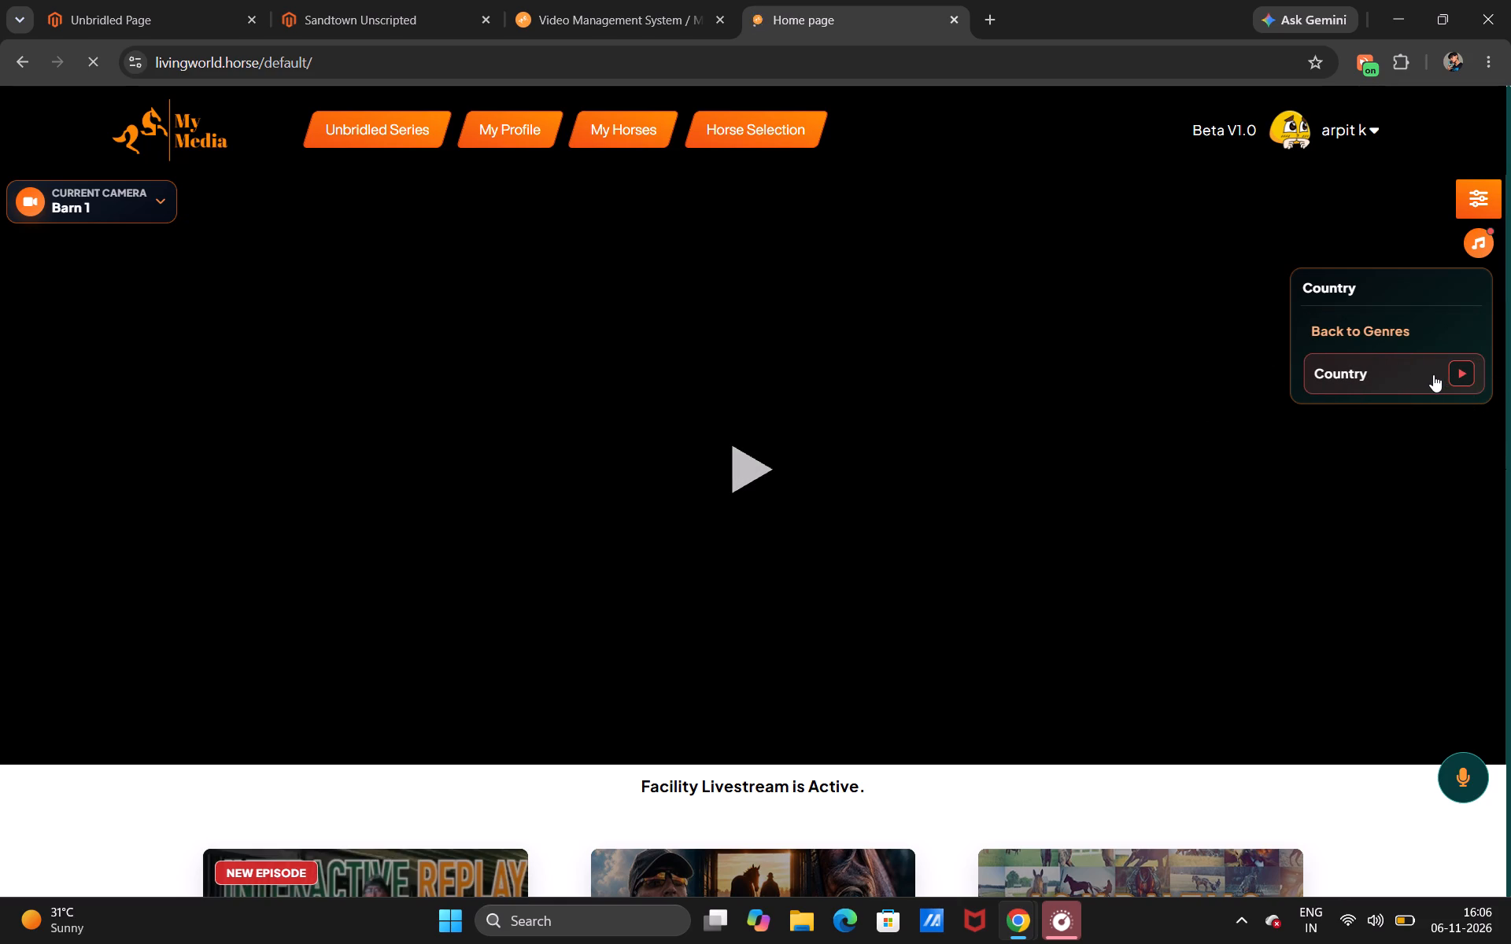
pyautogui.click(1433, 374)
pyautogui.click(1466, 378)
pyautogui.click(1398, 419)
pyautogui.click(1405, 369)
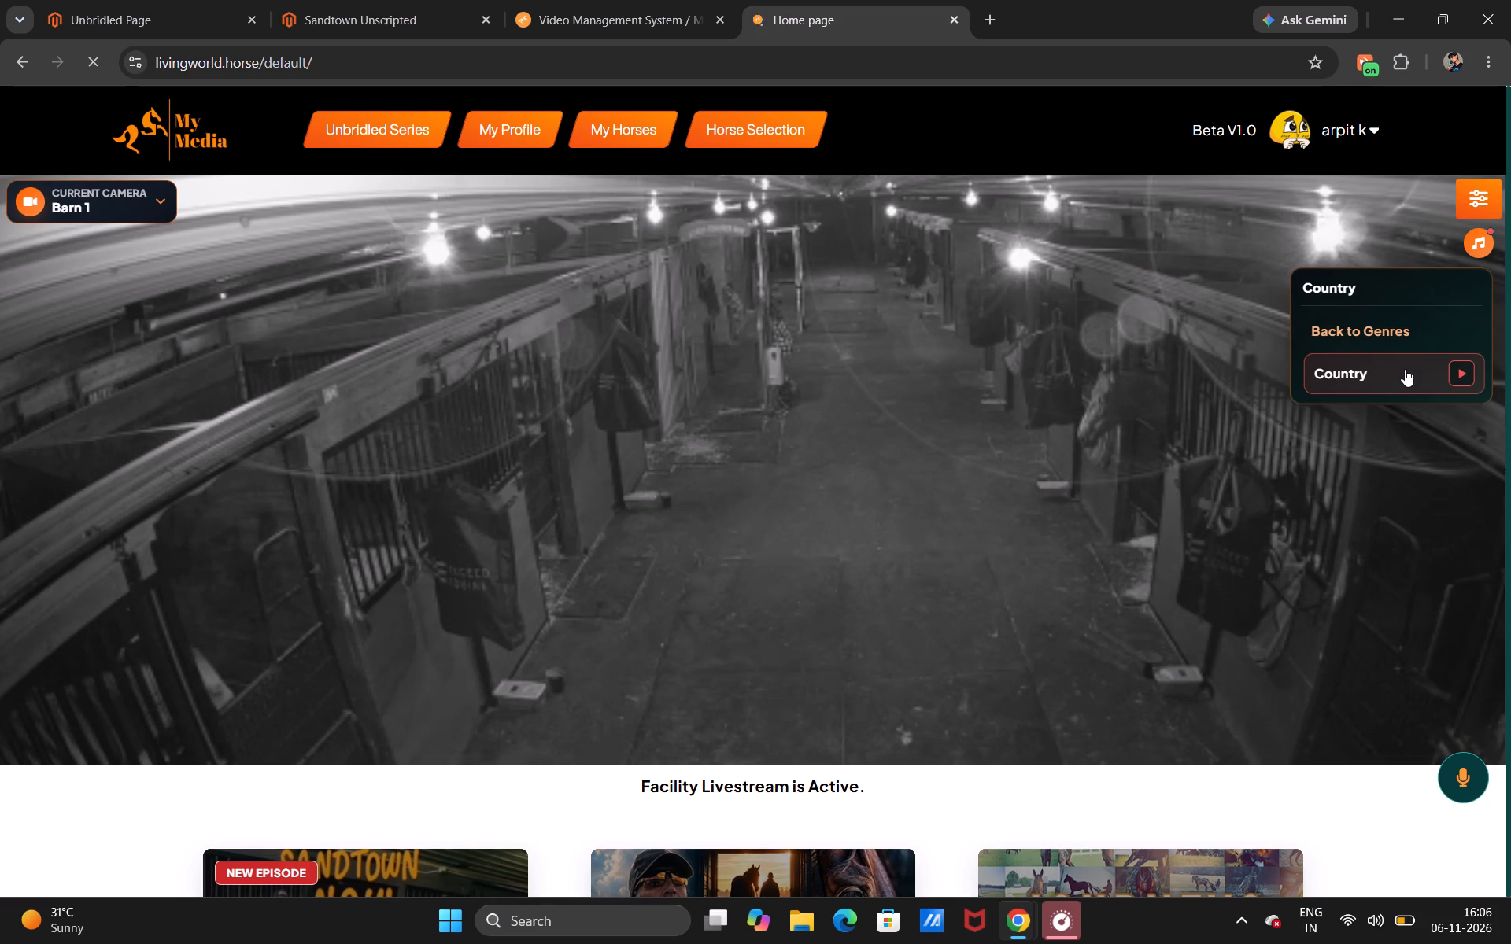
pyautogui.click(1466, 377)
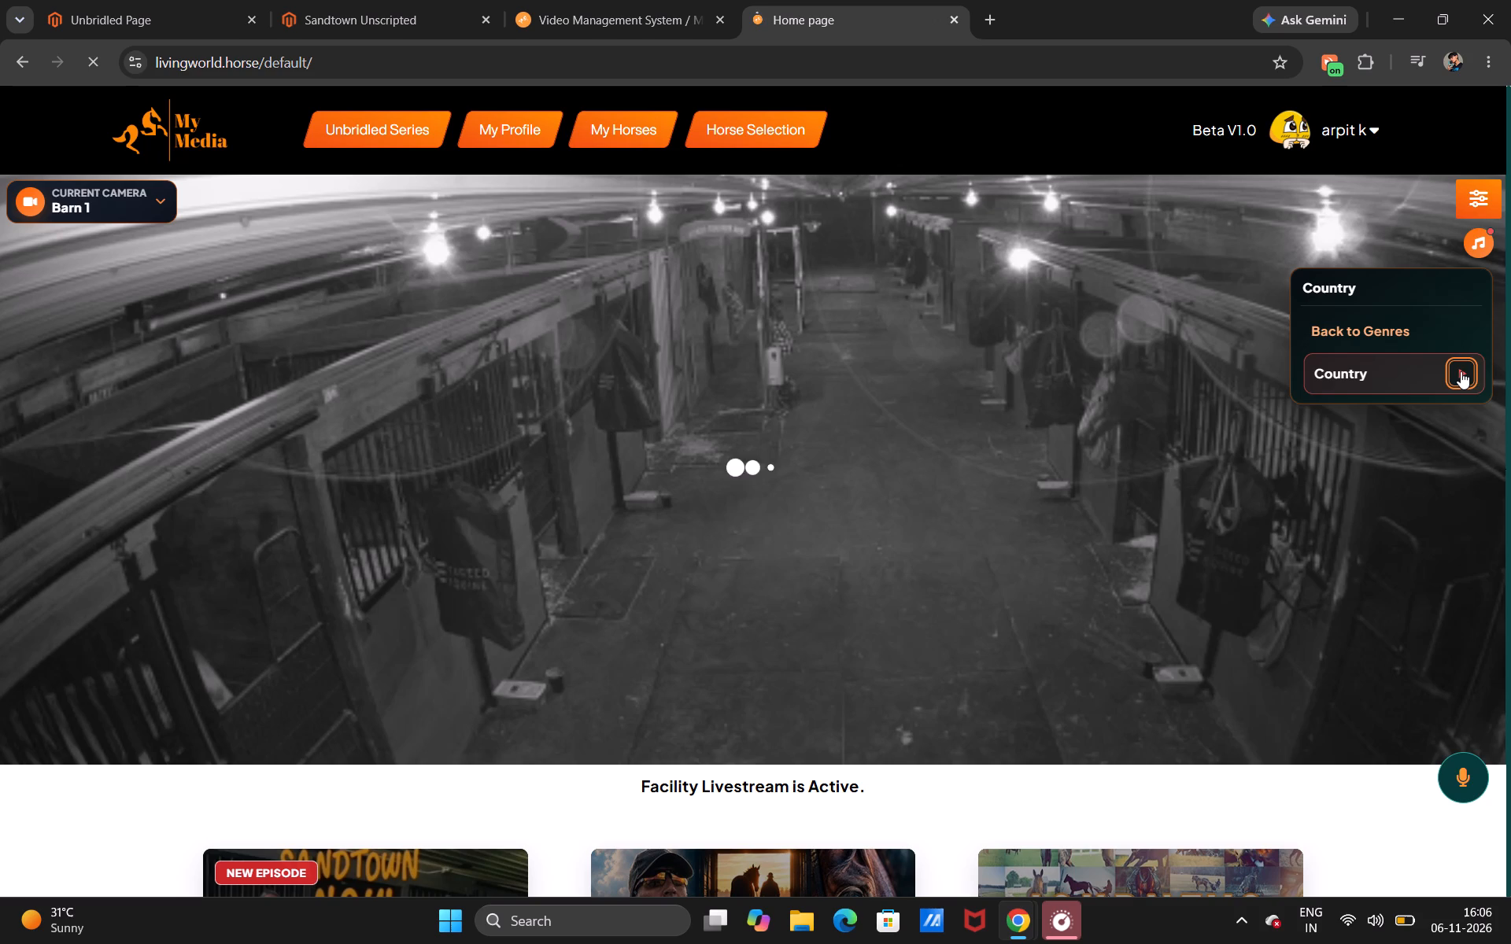
pyautogui.click(1461, 372)
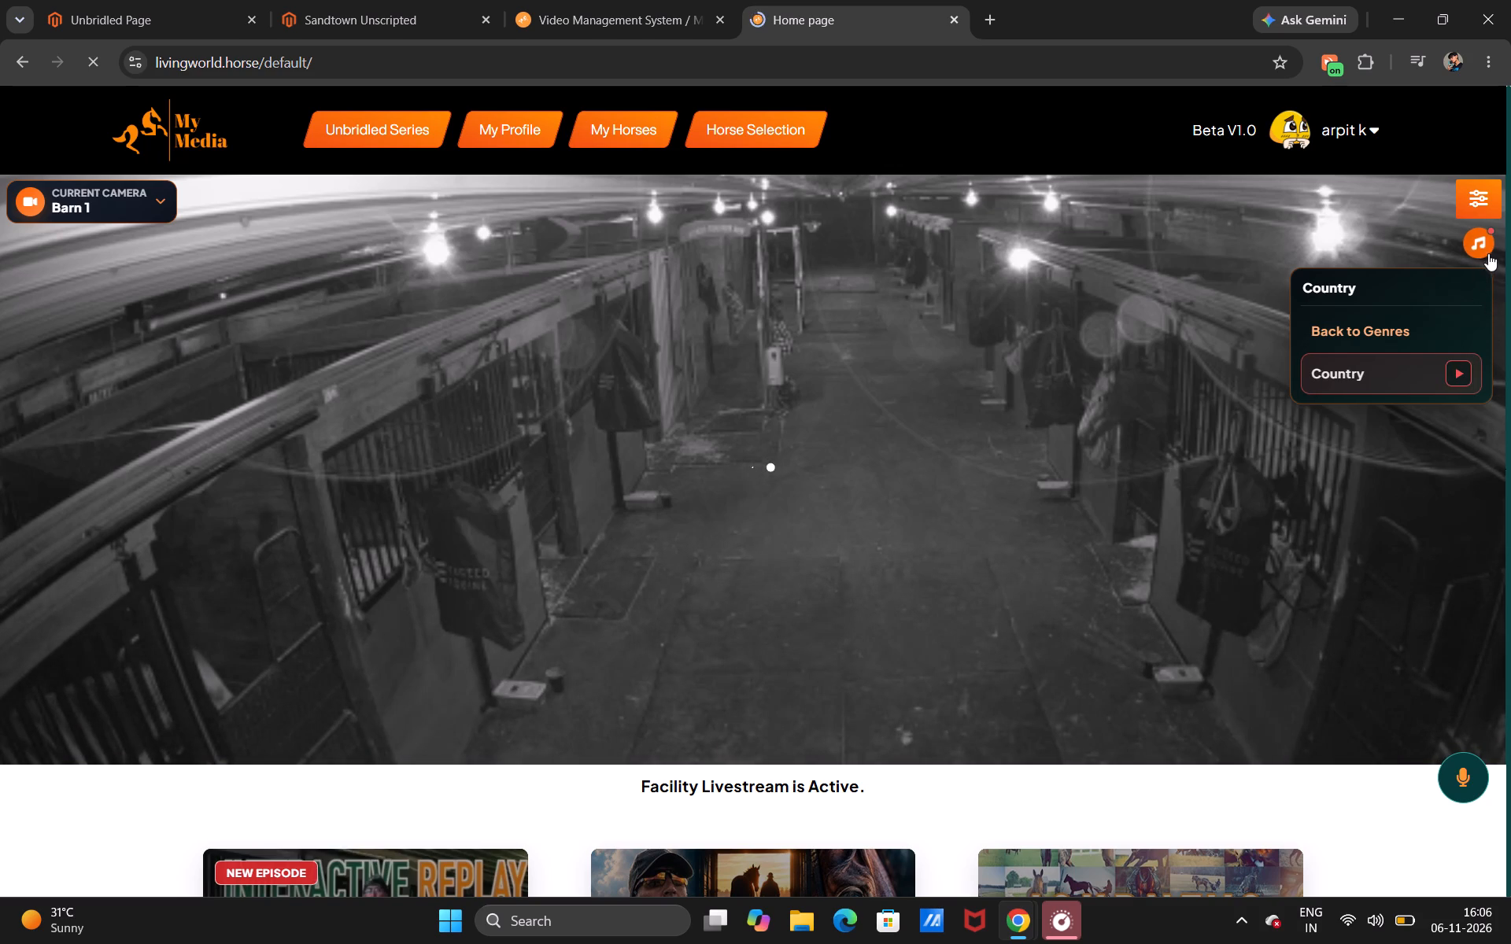
pyautogui.click(1473, 245)
pyautogui.click(1471, 245)
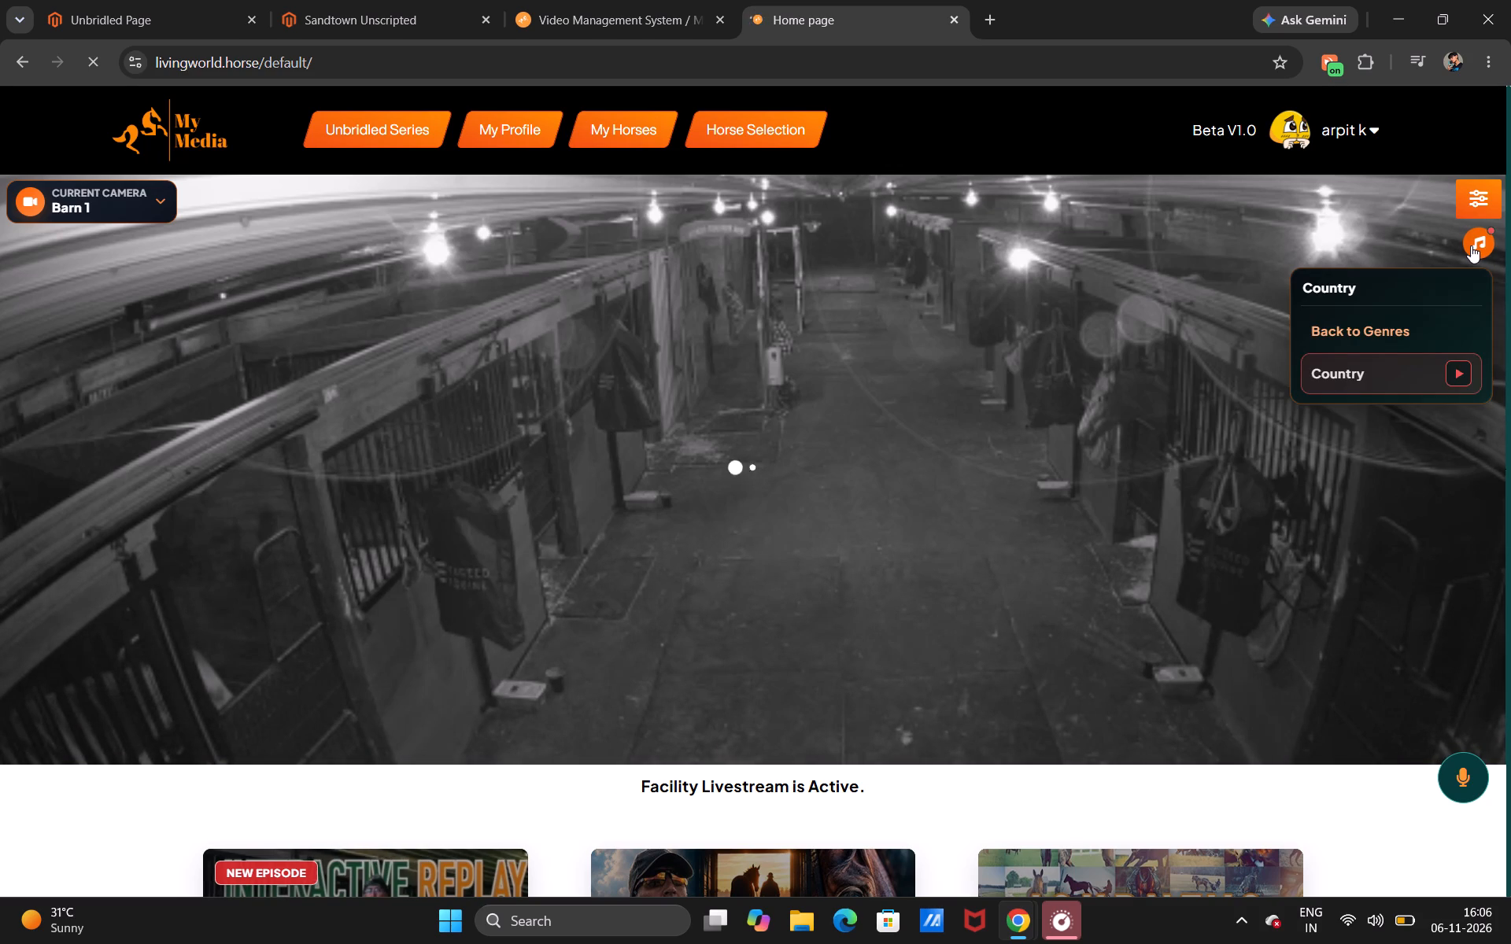
pyautogui.click(1324, 334)
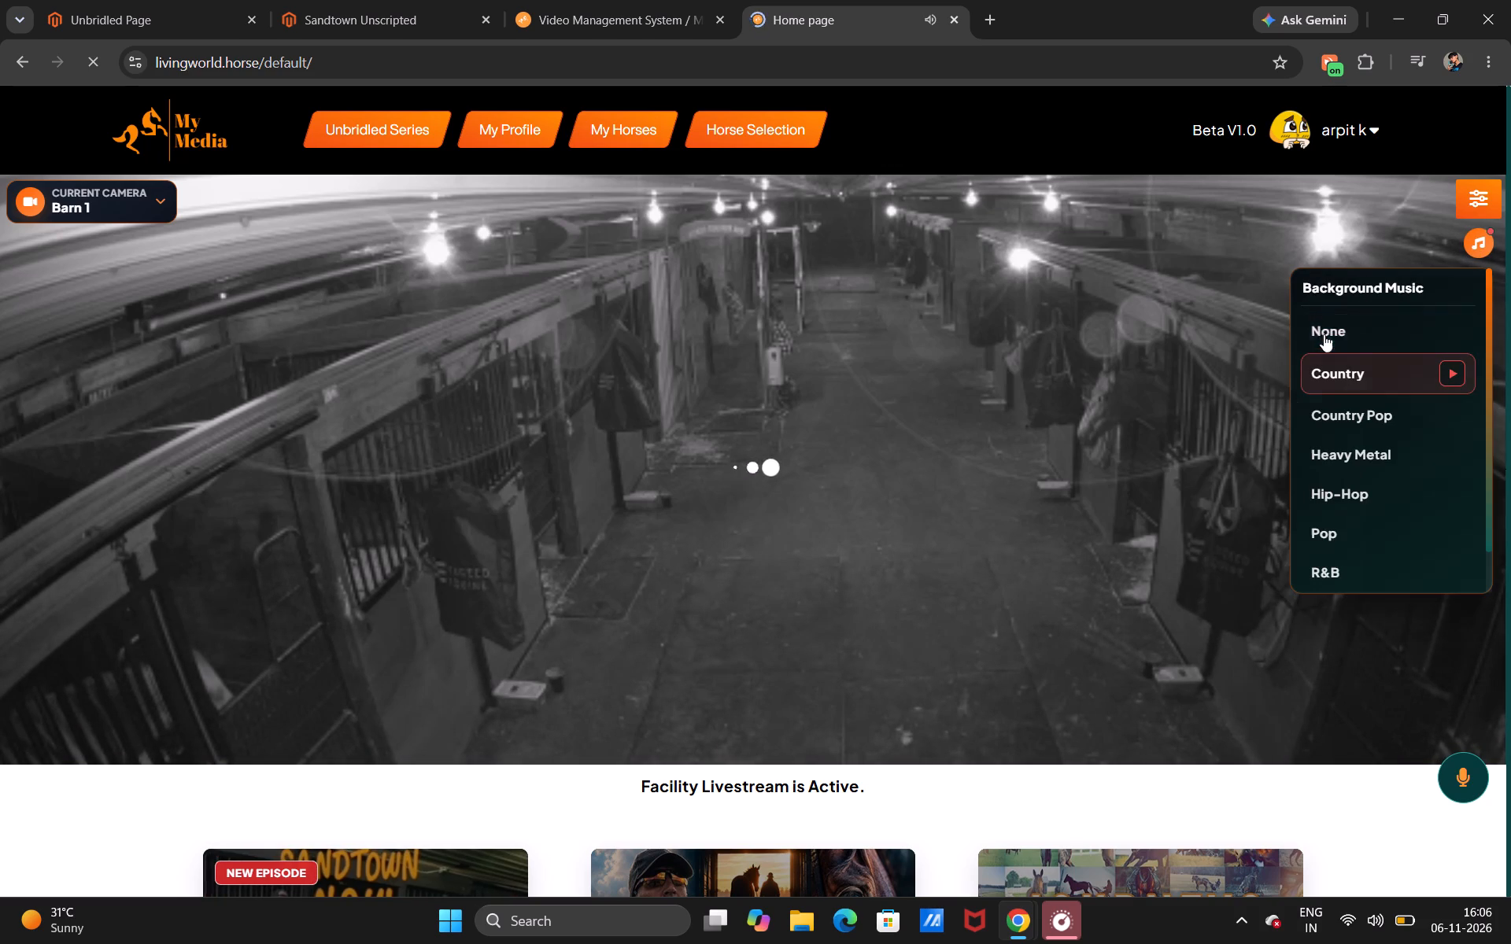
# Reopen the livestream's Live Chat to check the voice alert playback status.
pyautogui.click(1479, 195)
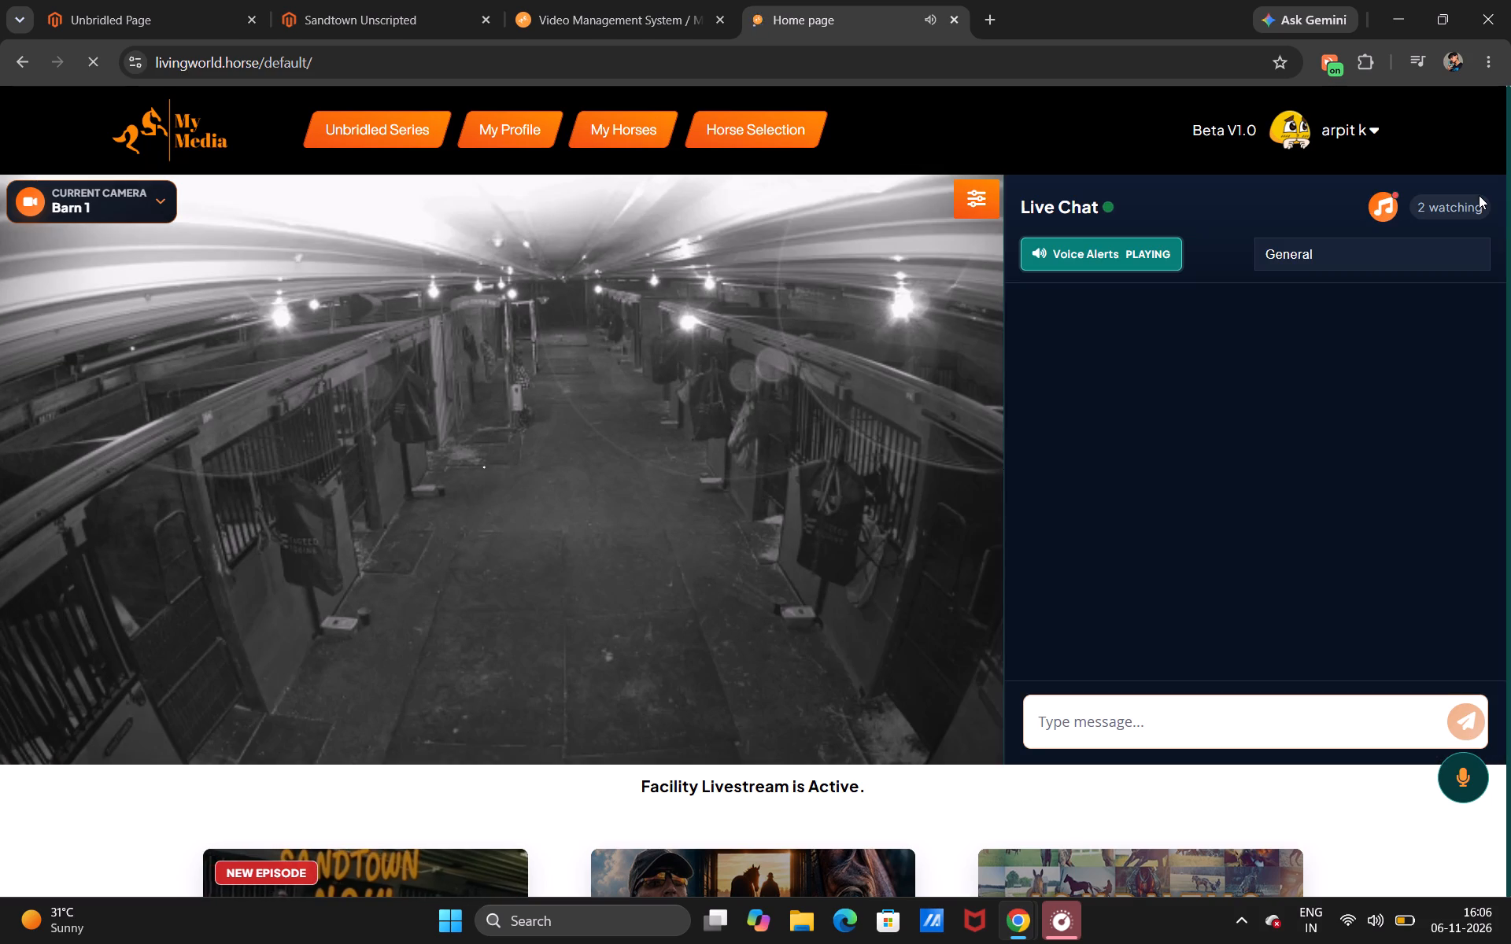
# Close the Live Chat, toggle the Country track in the livestream's background music, and choose the Country Pop genre instead.
pyautogui.click(978, 203)
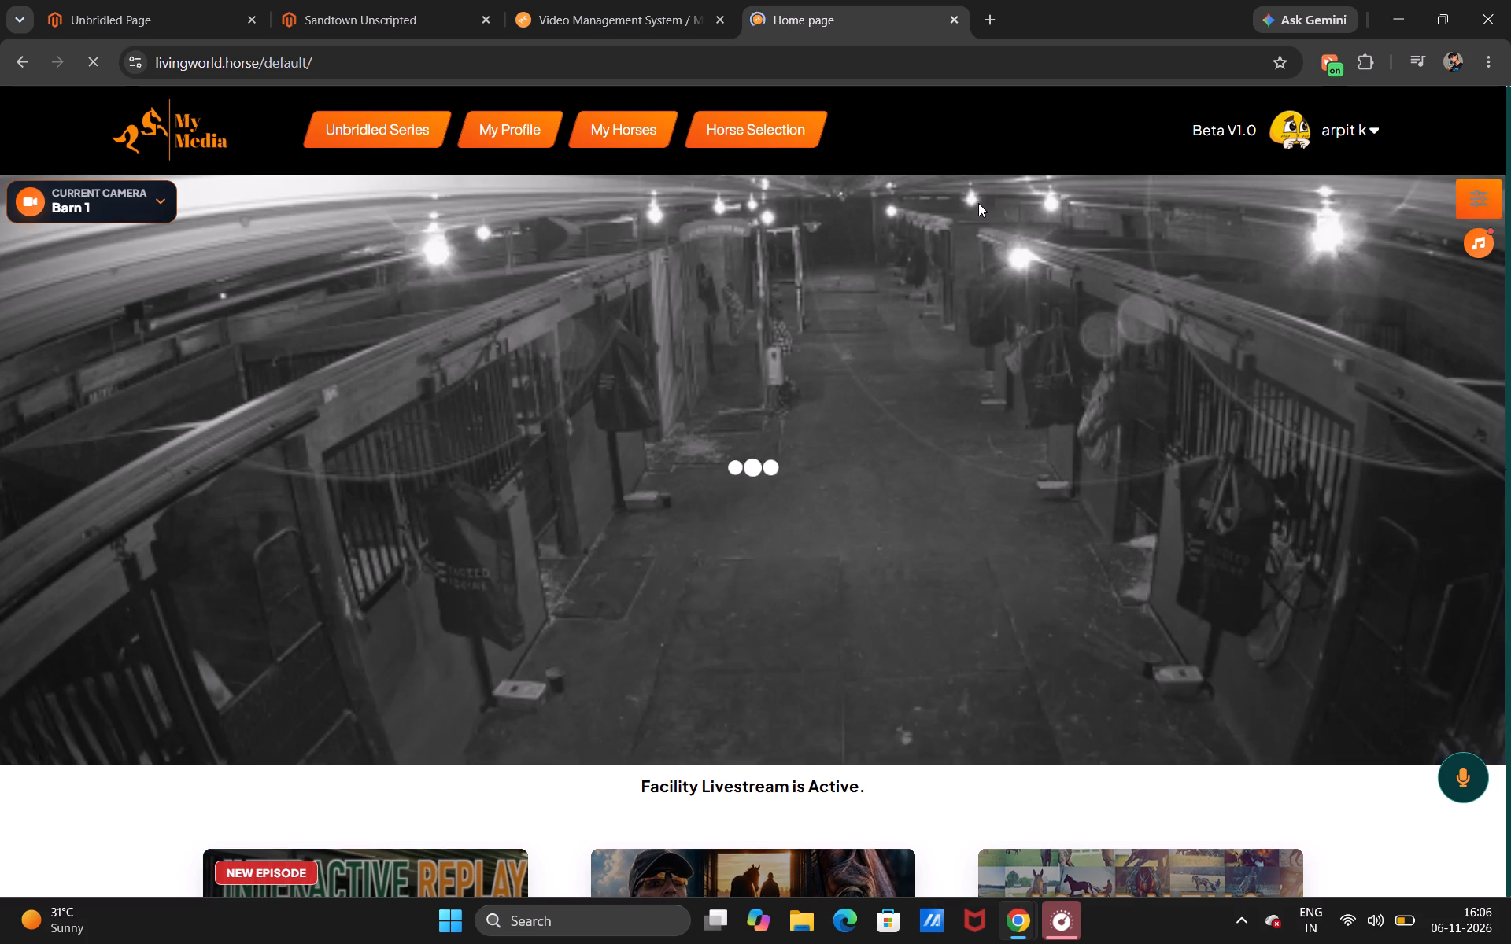
pyautogui.click(1494, 234)
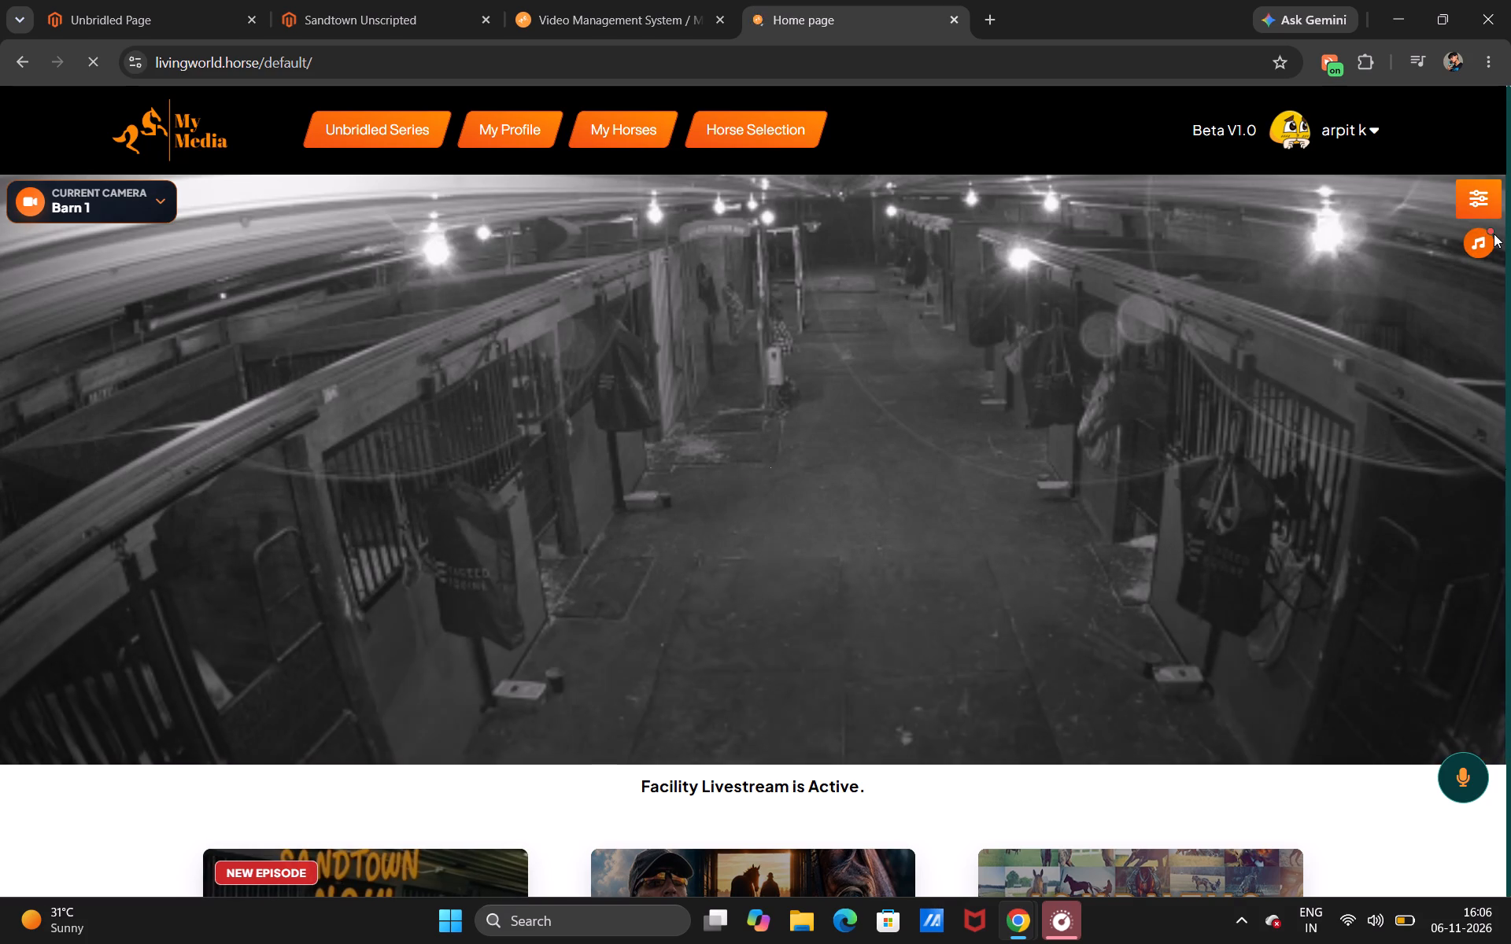
pyautogui.click(1476, 234)
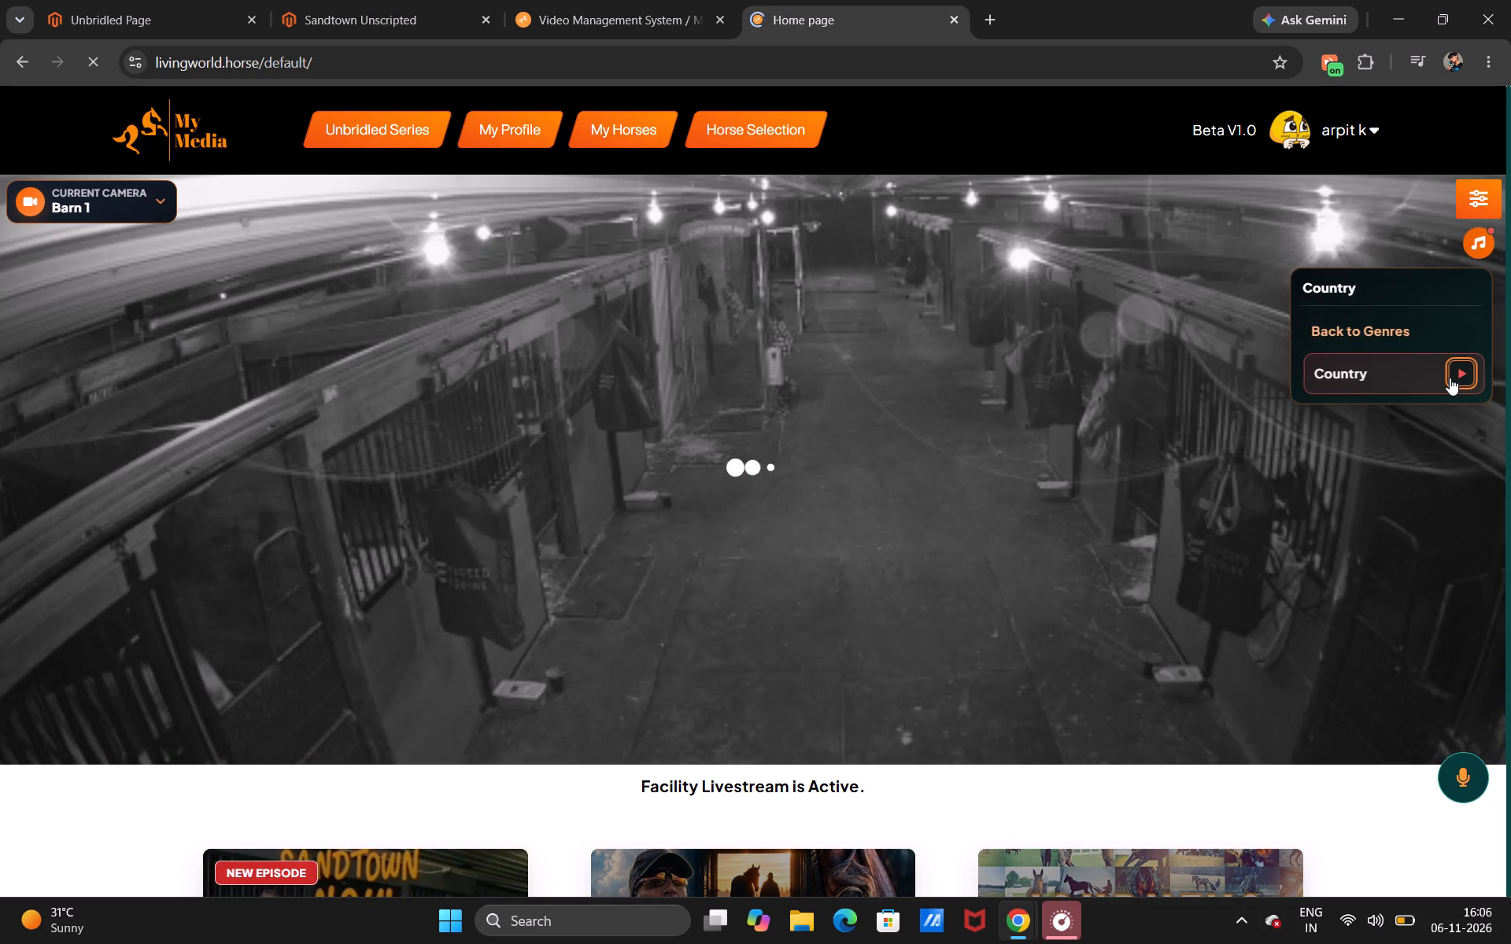
pyautogui.click(1450, 378)
pyautogui.click(1321, 333)
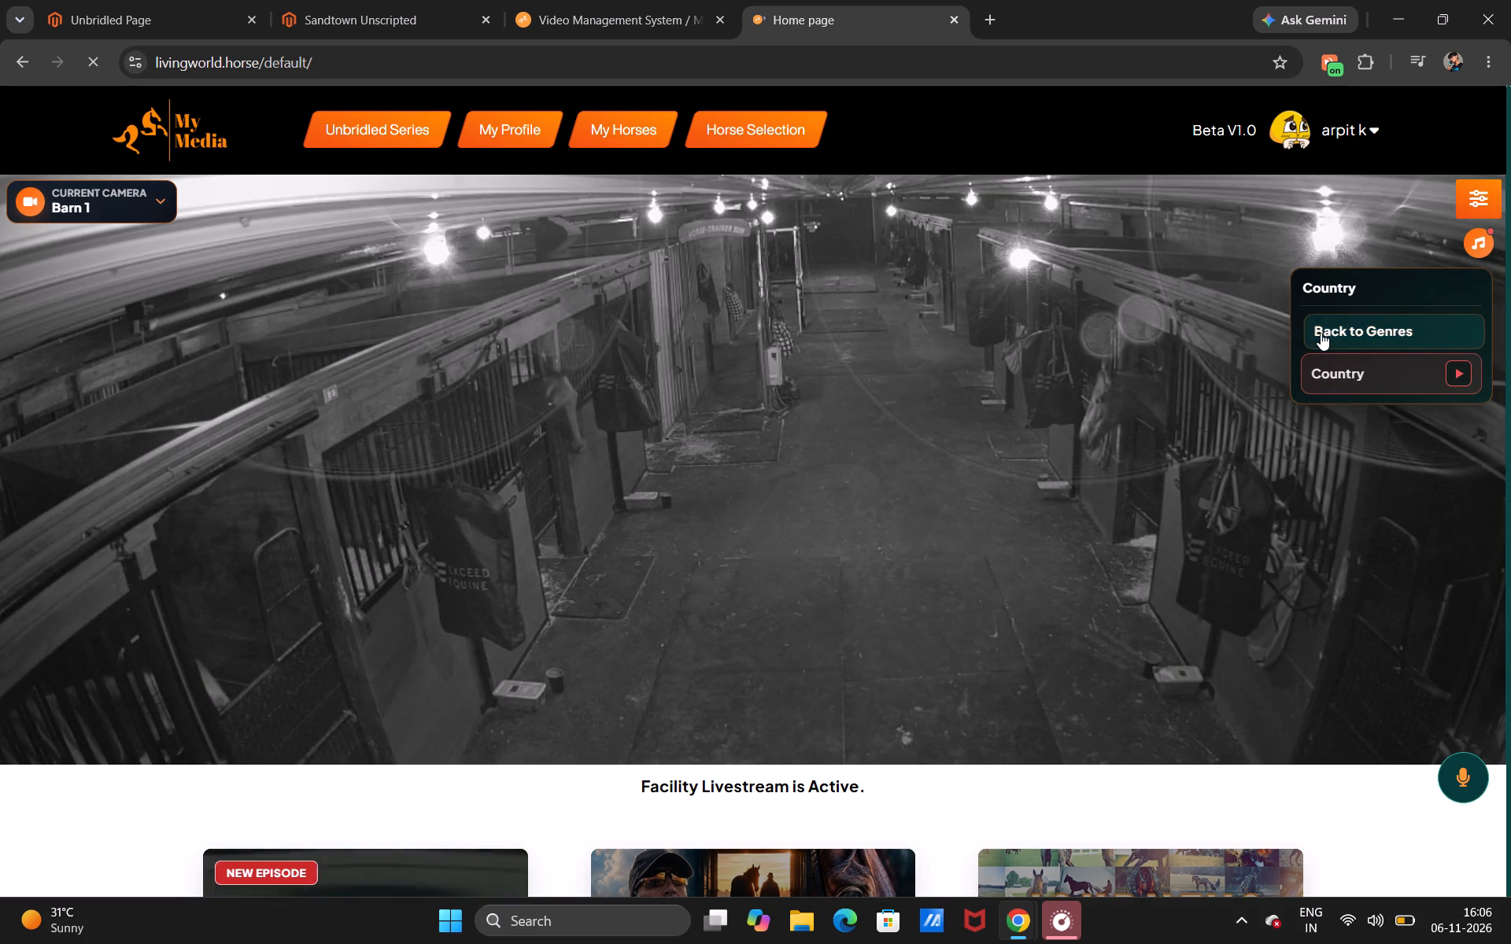
pyautogui.click(1365, 435)
pyautogui.click(1379, 419)
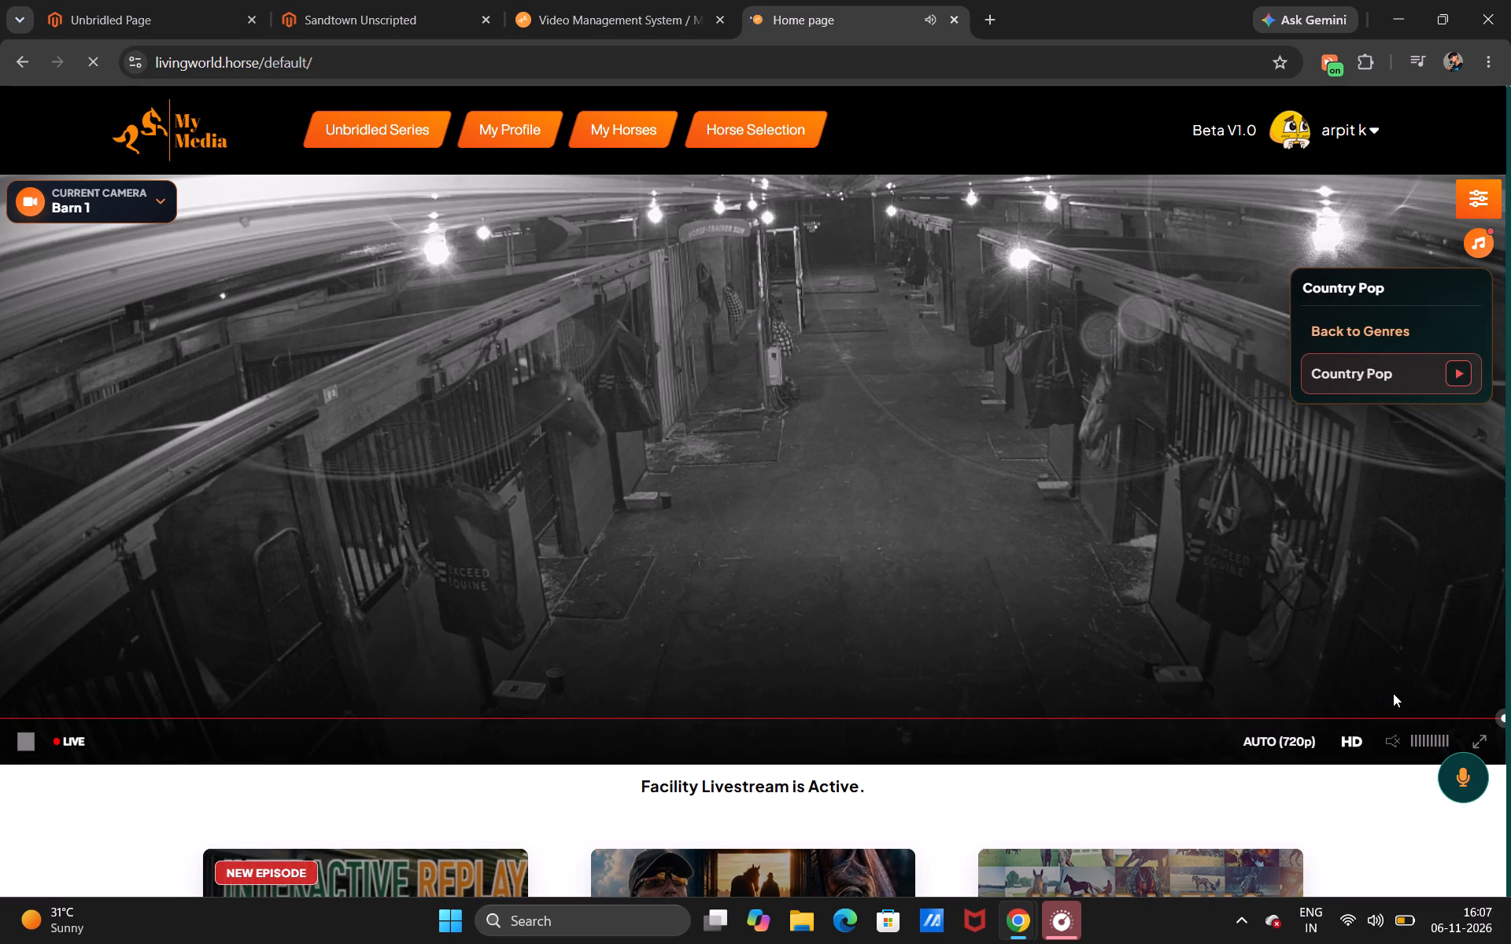
# Raise the livestream player's volume and switch the background music to the Hip-Hop genre to test its playback.
pyautogui.click(1421, 738)
pyautogui.moveTo(1421, 738); pyautogui.dragTo(1442, 739)
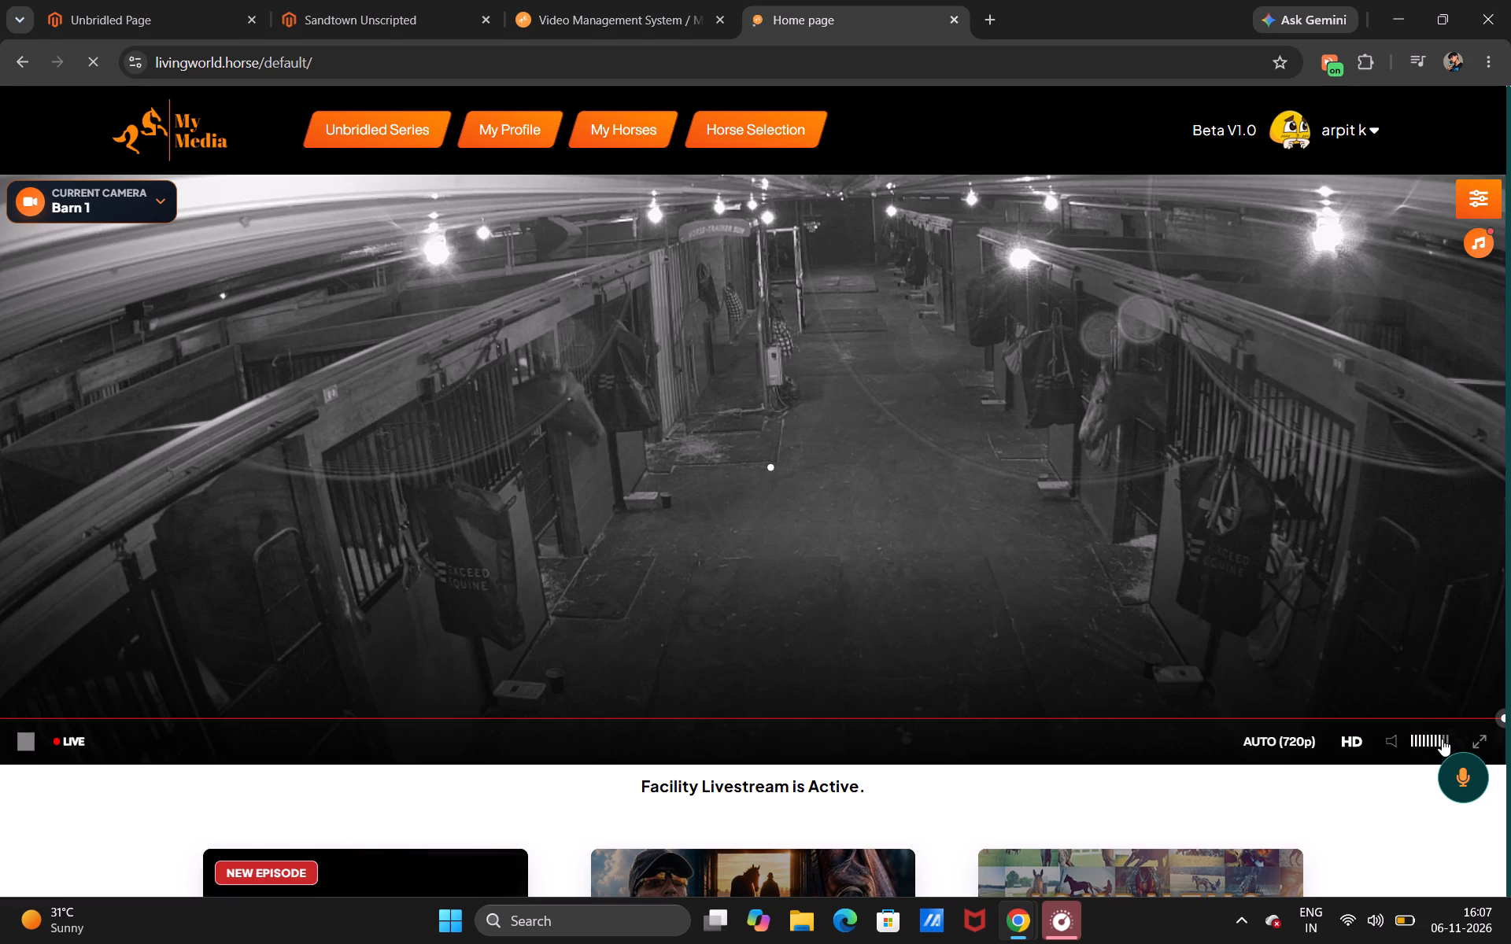
pyautogui.click(1480, 243)
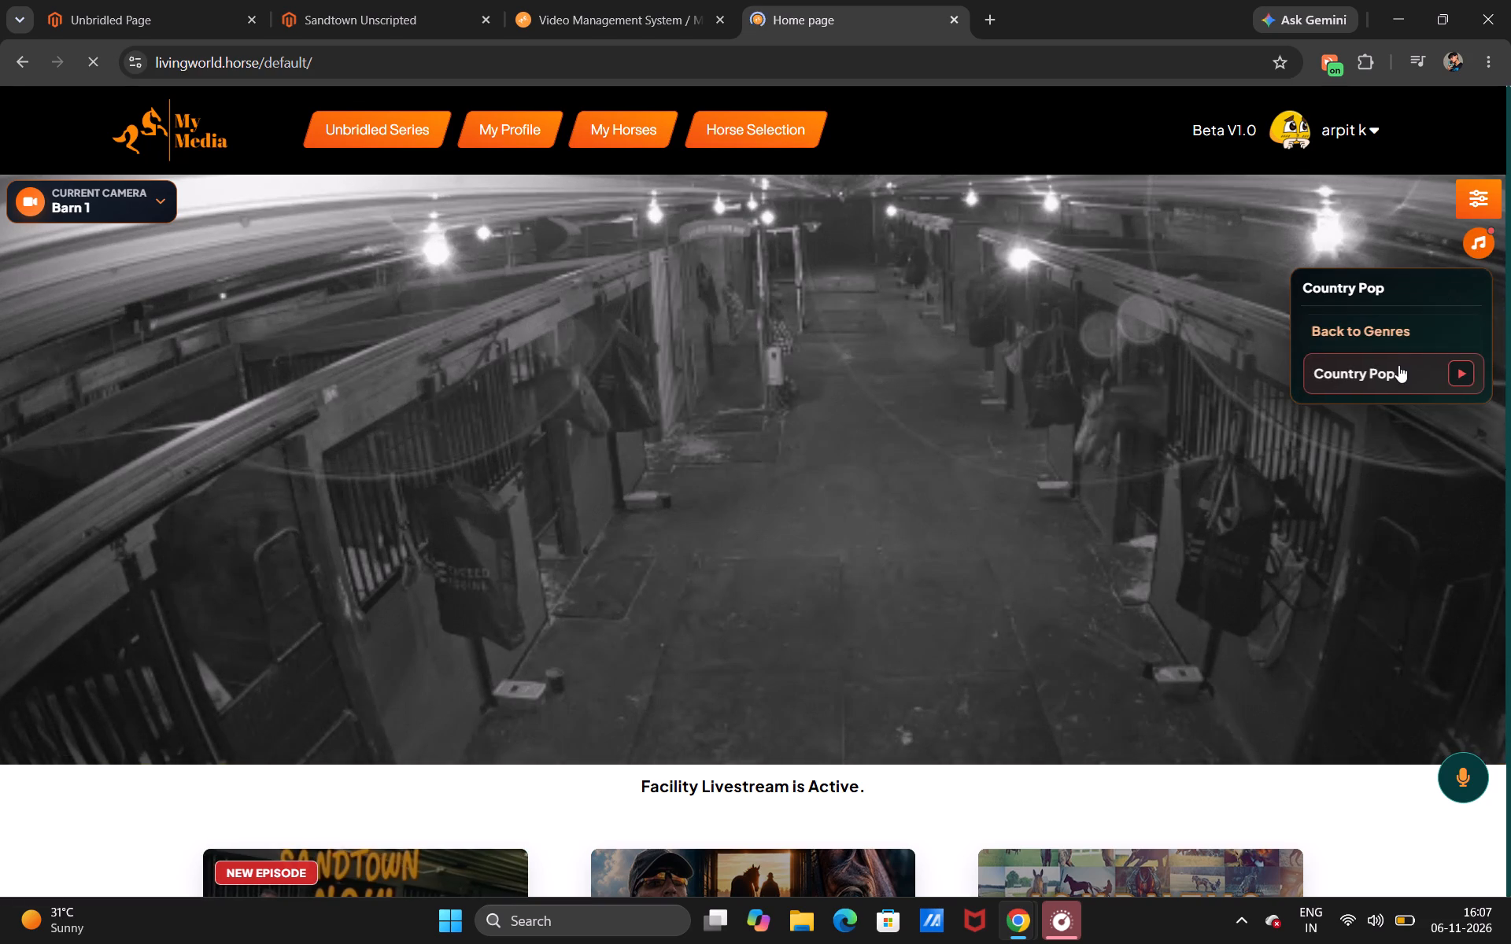
pyautogui.click(1393, 336)
pyautogui.click(1395, 496)
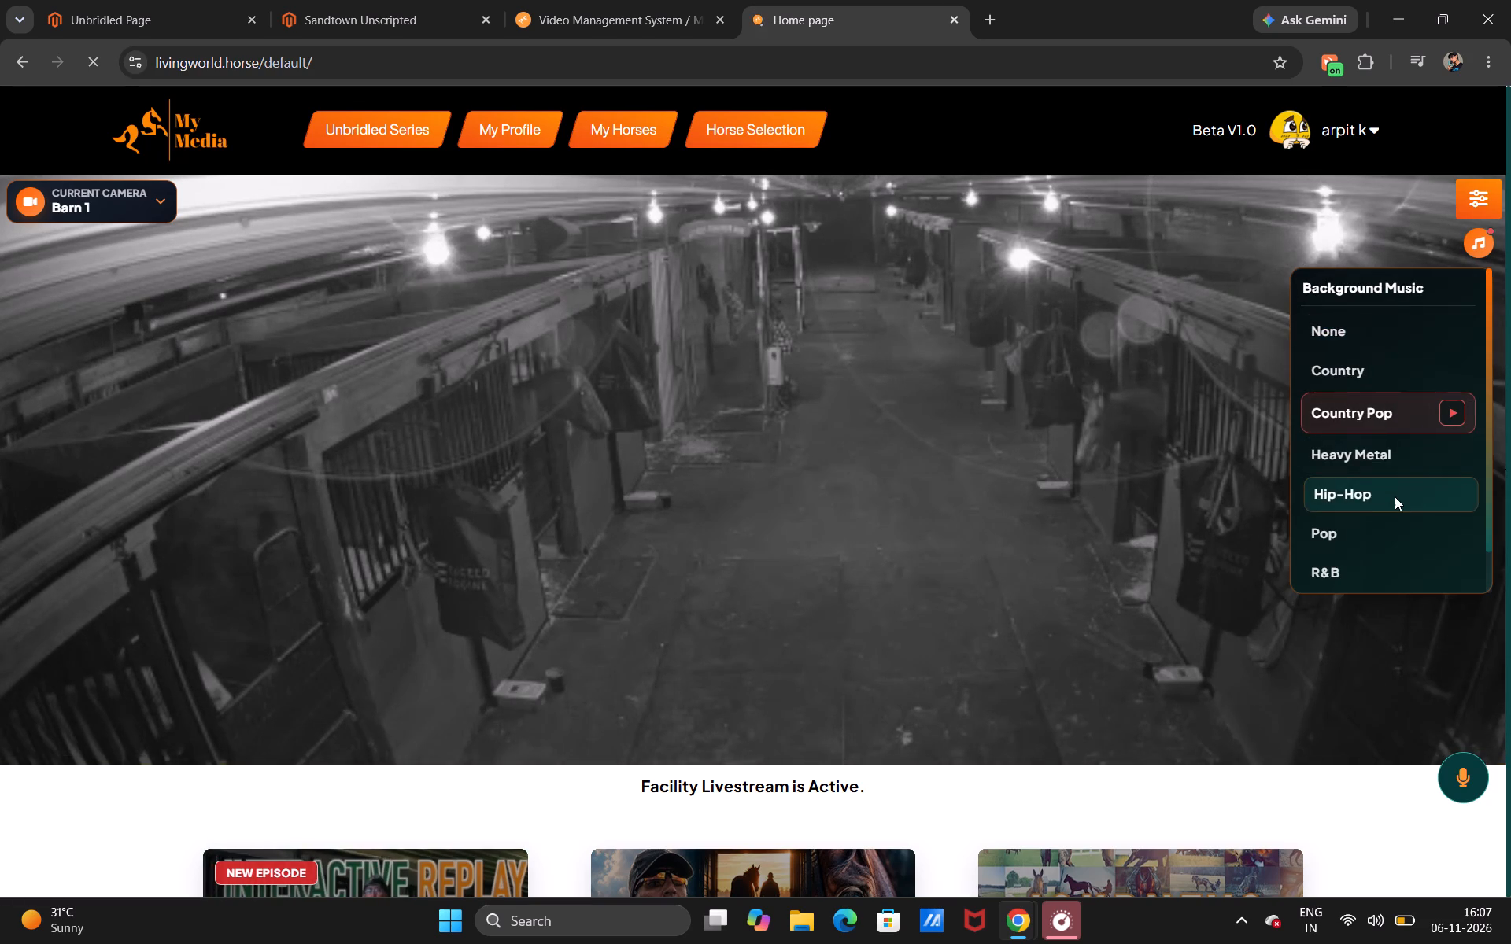
# Inspect the livestream page with the developer tools and examine the console's logged errors.
pyautogui.rightClick(1395, 496)
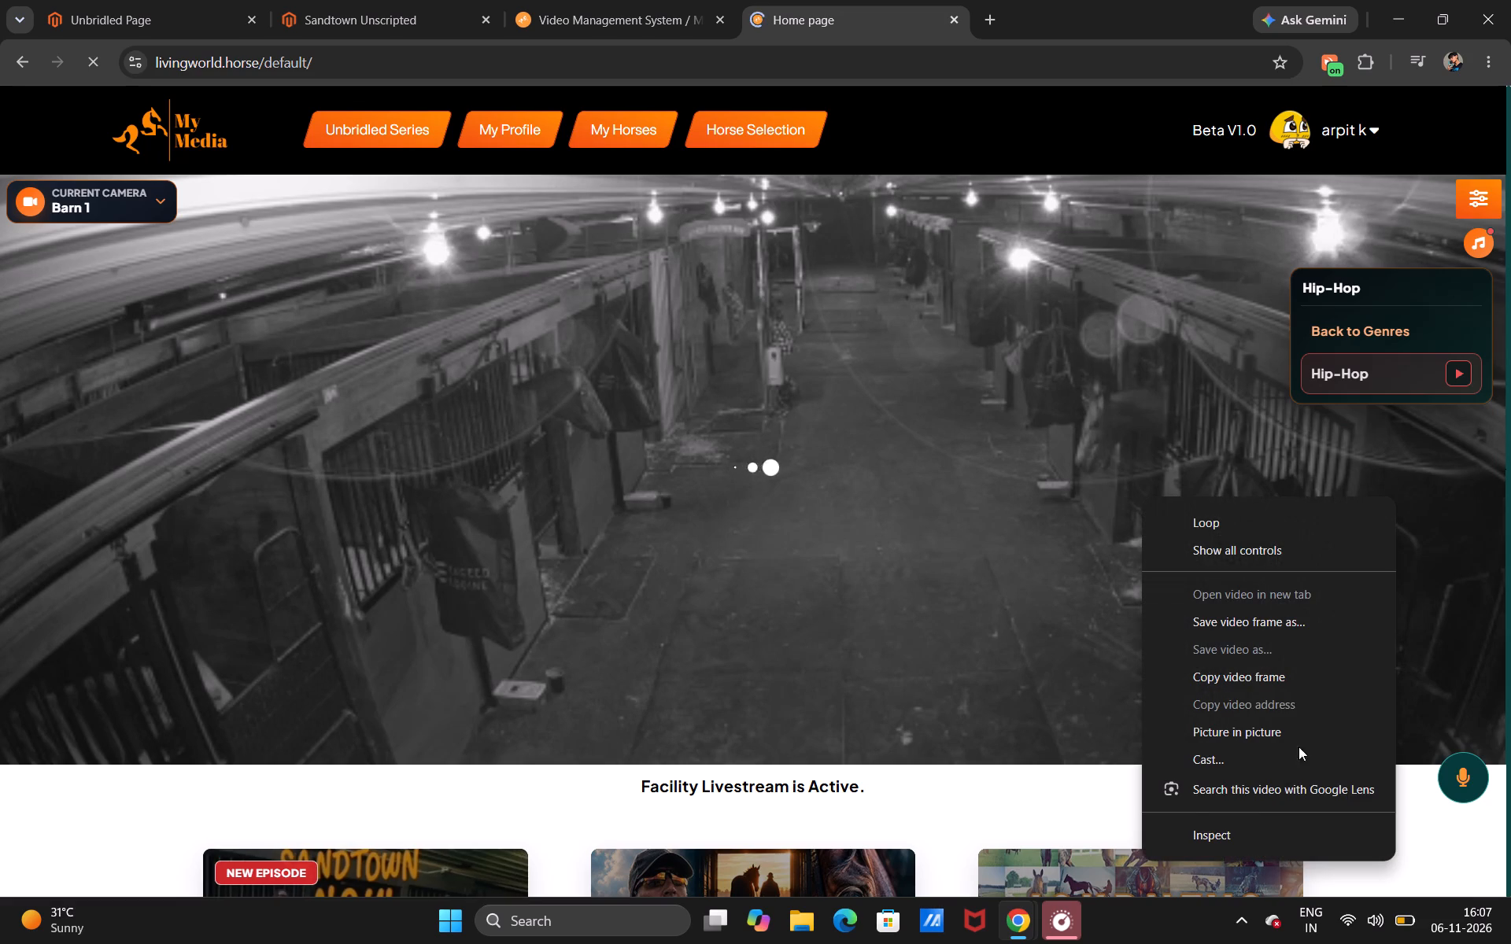
pyautogui.click(1276, 837)
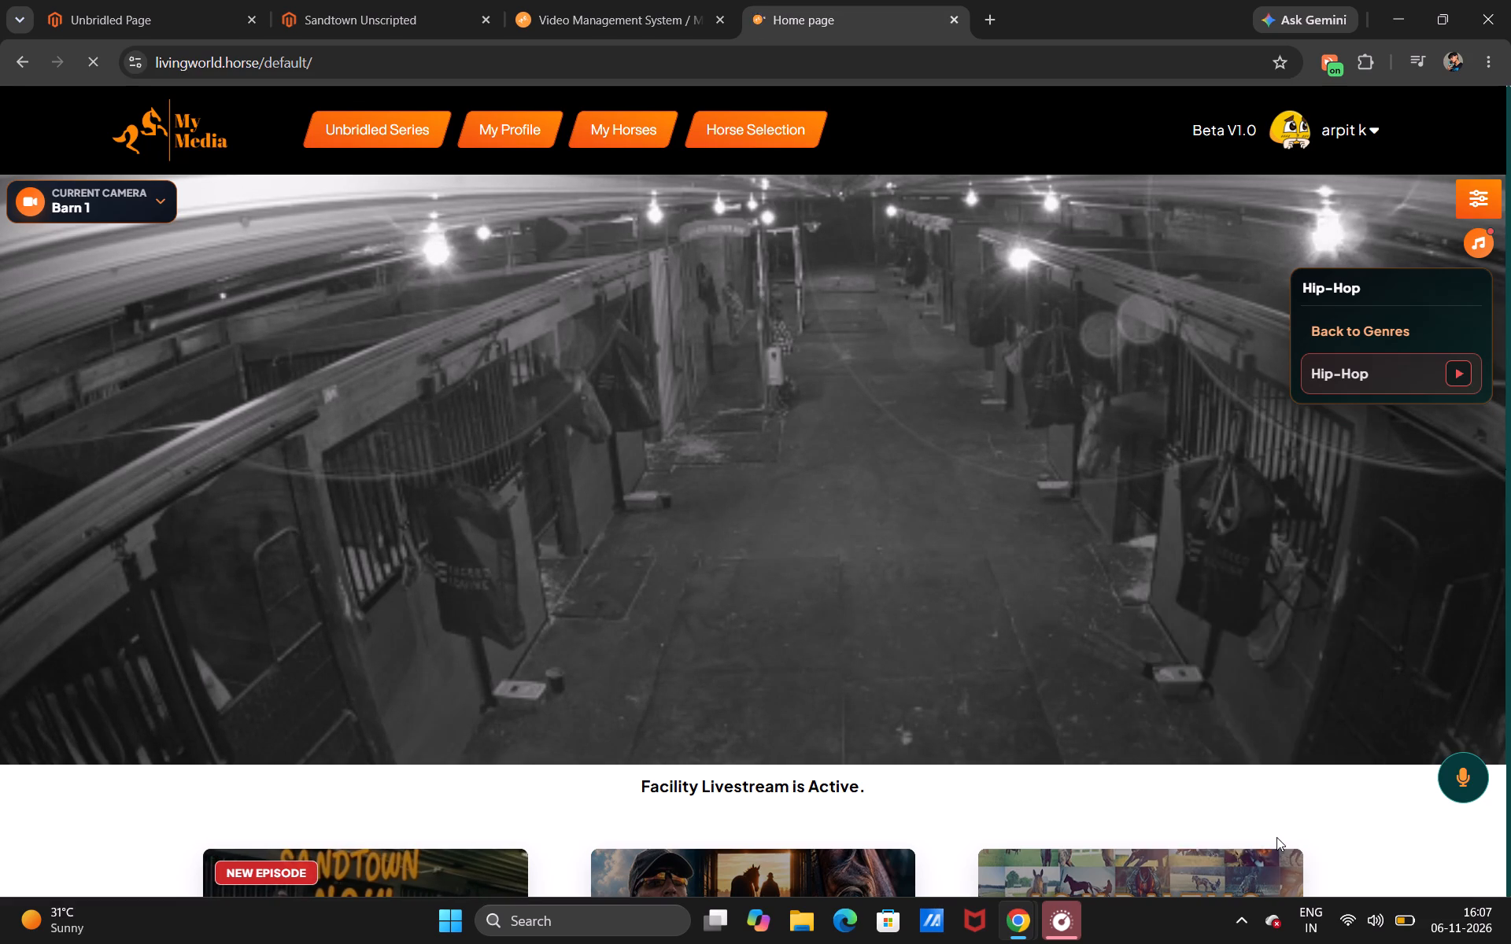
pyautogui.click(153, 485)
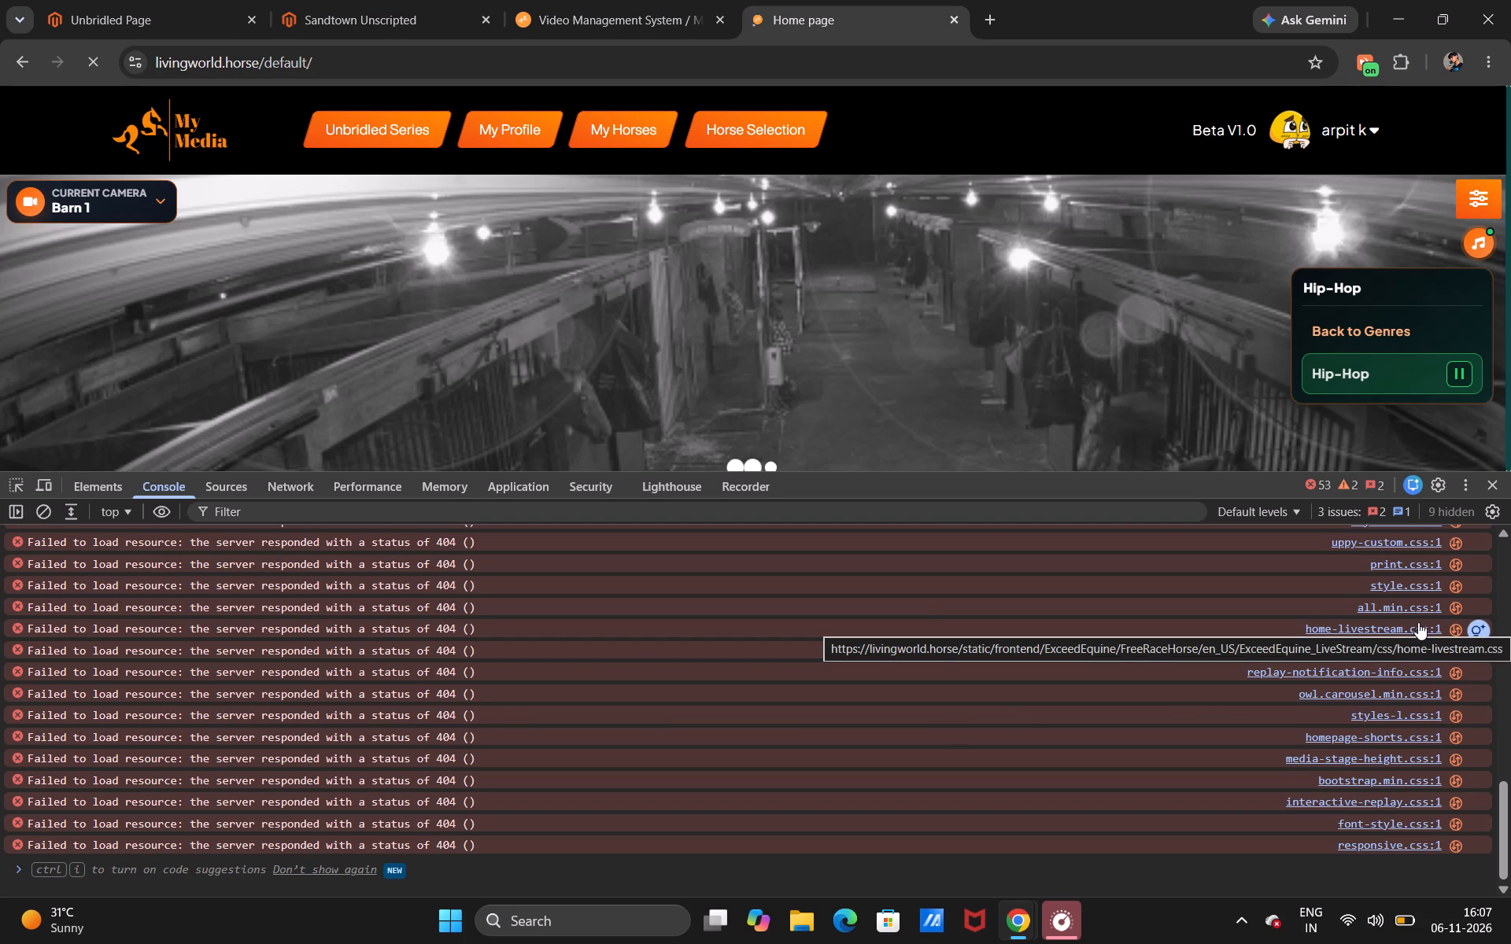
pyautogui.tripleClick(1505, 743)
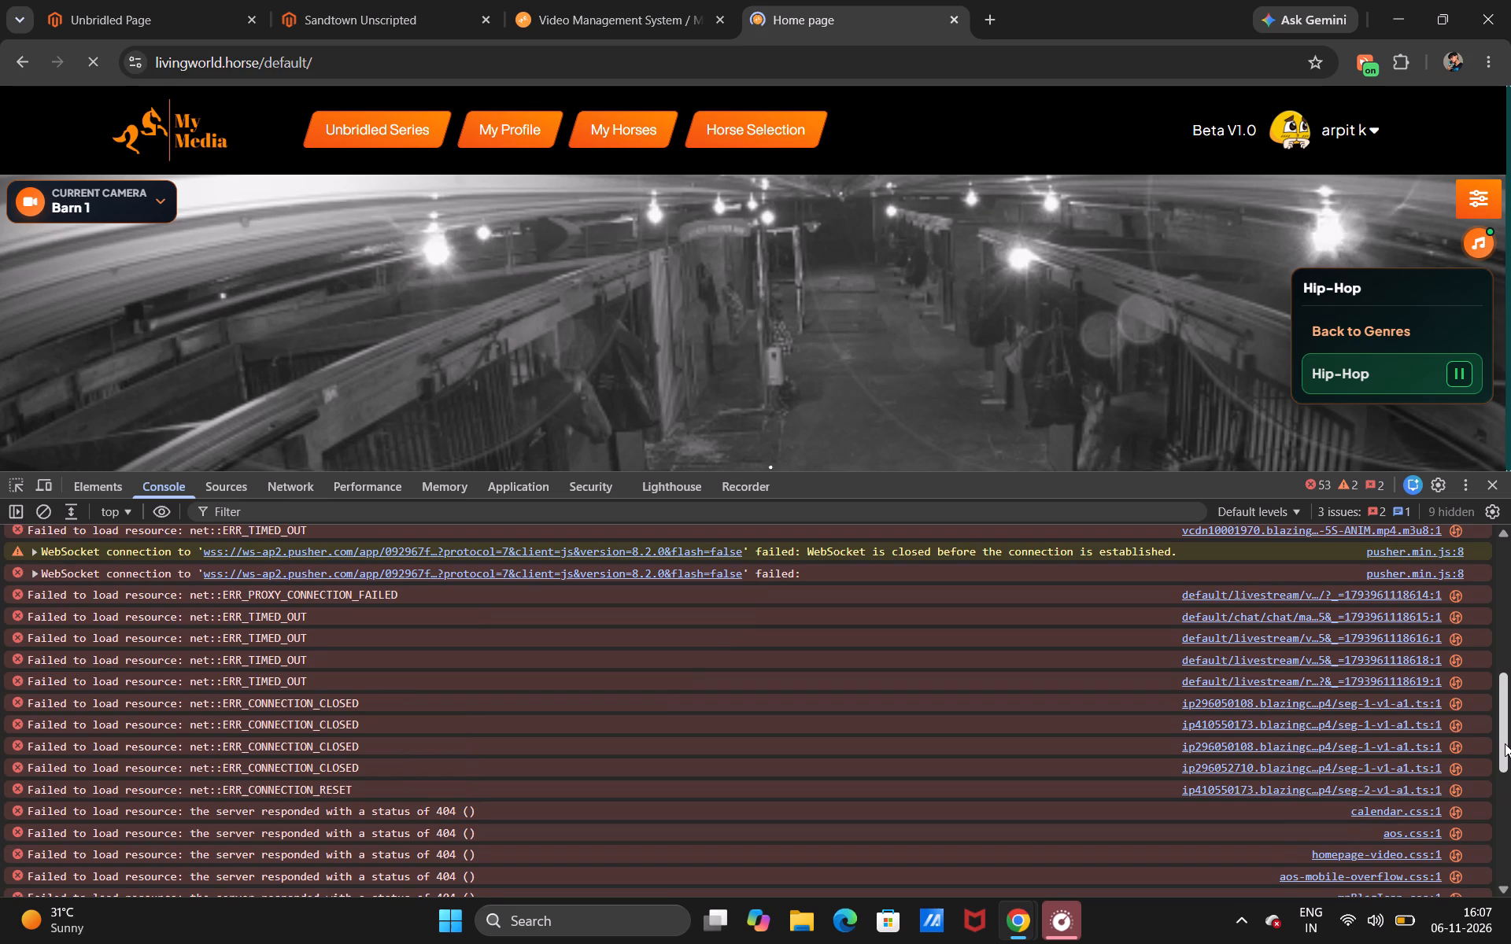
pyautogui.moveTo(1505, 743); pyautogui.dragTo(1506, 636)
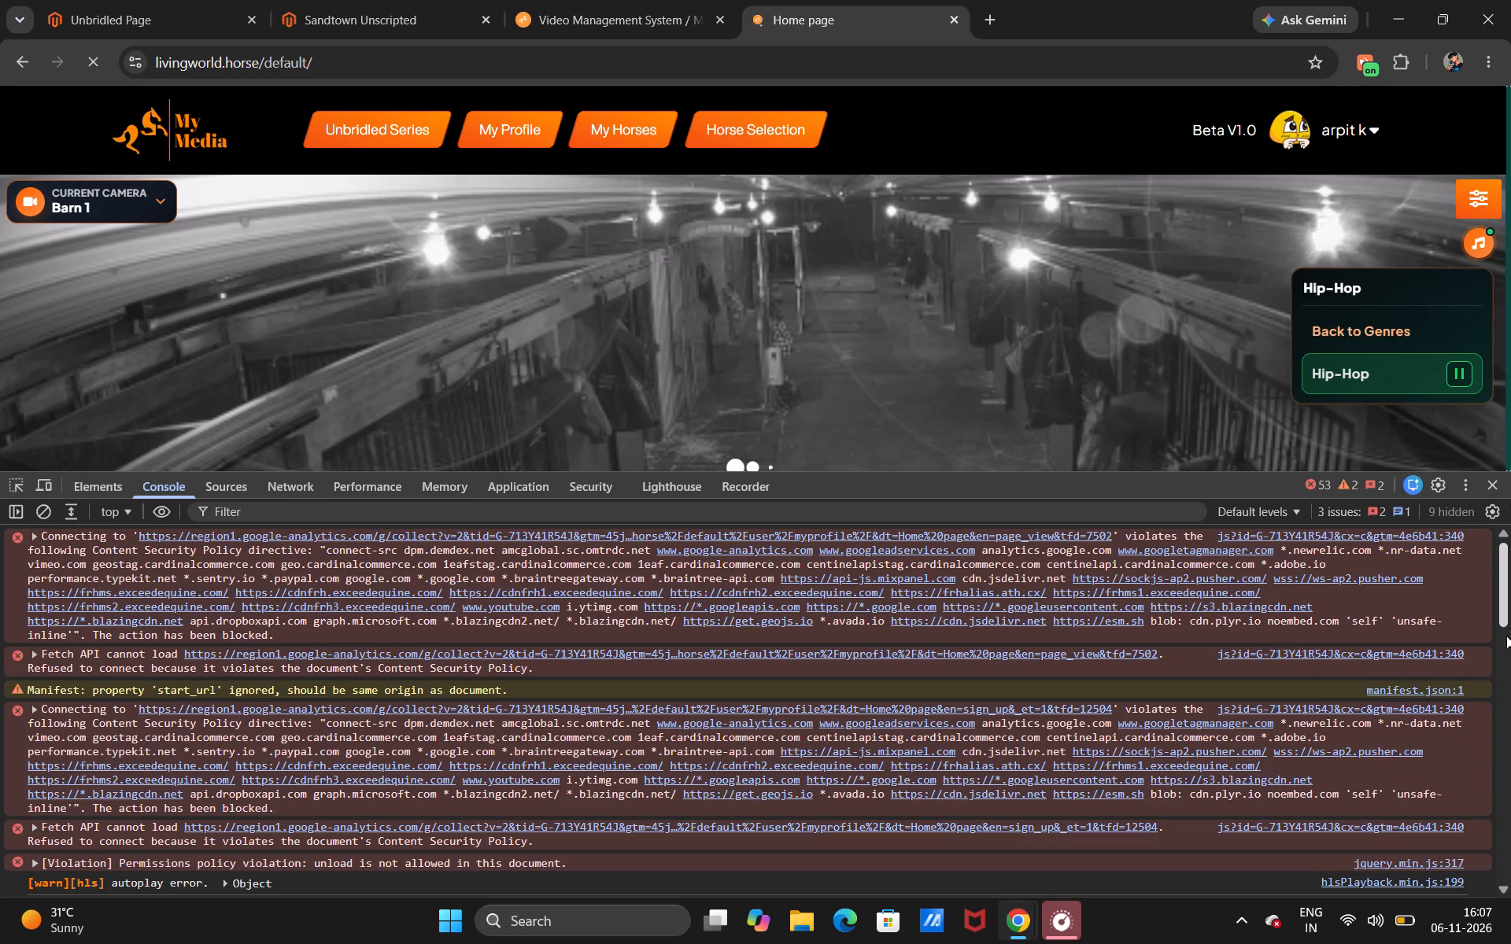
pyautogui.moveTo(1506, 636); pyautogui.dragTo(1510, 783)
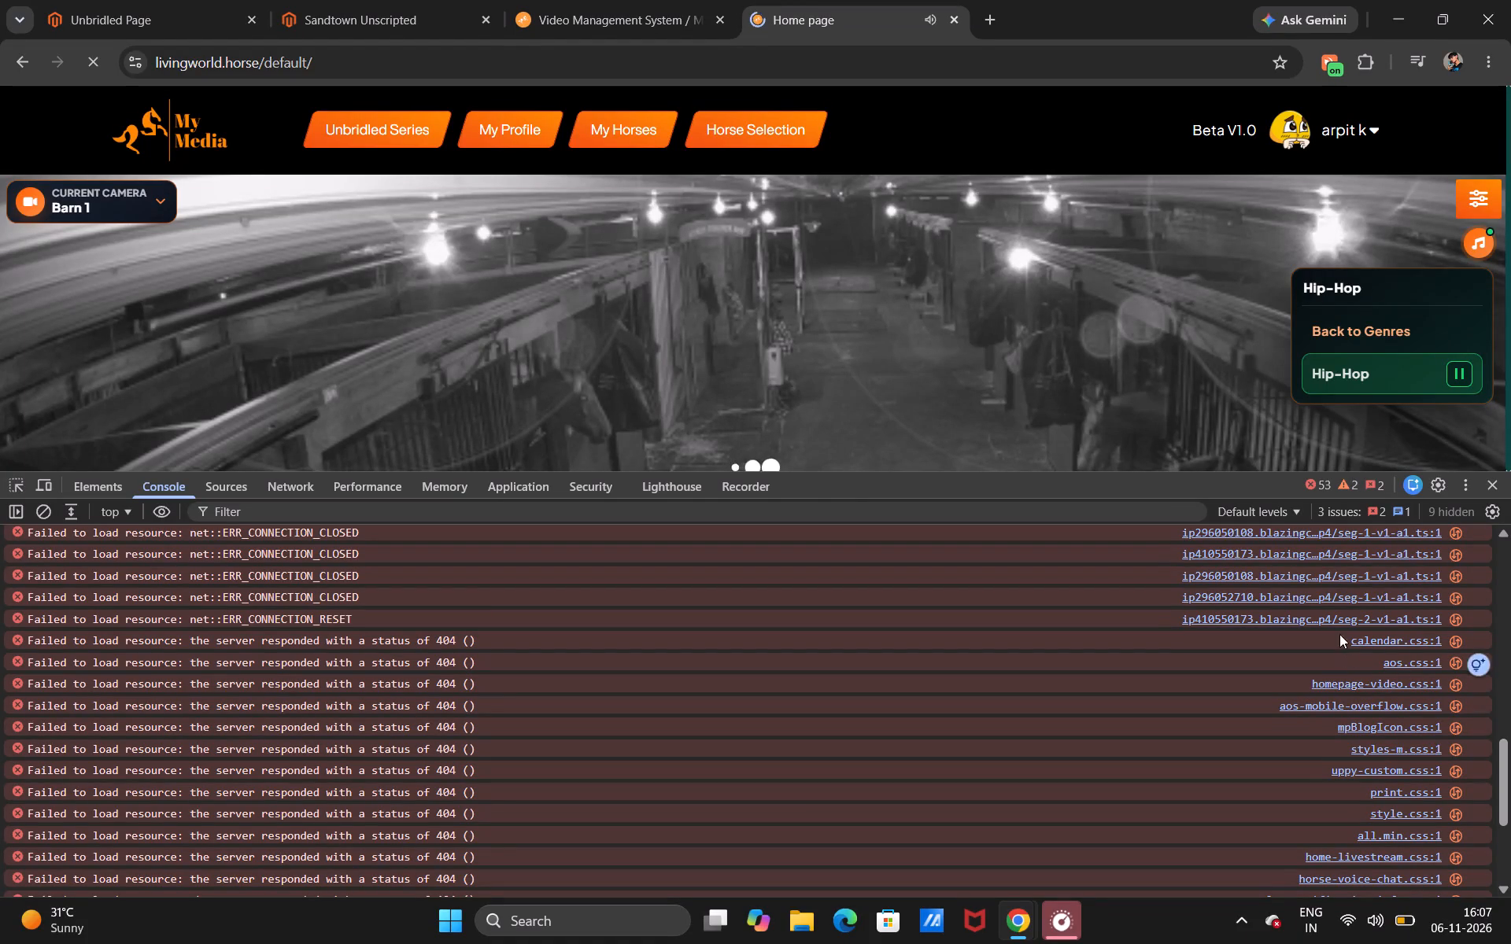
# Set the livestream's background music to None.
pyautogui.click(1480, 241)
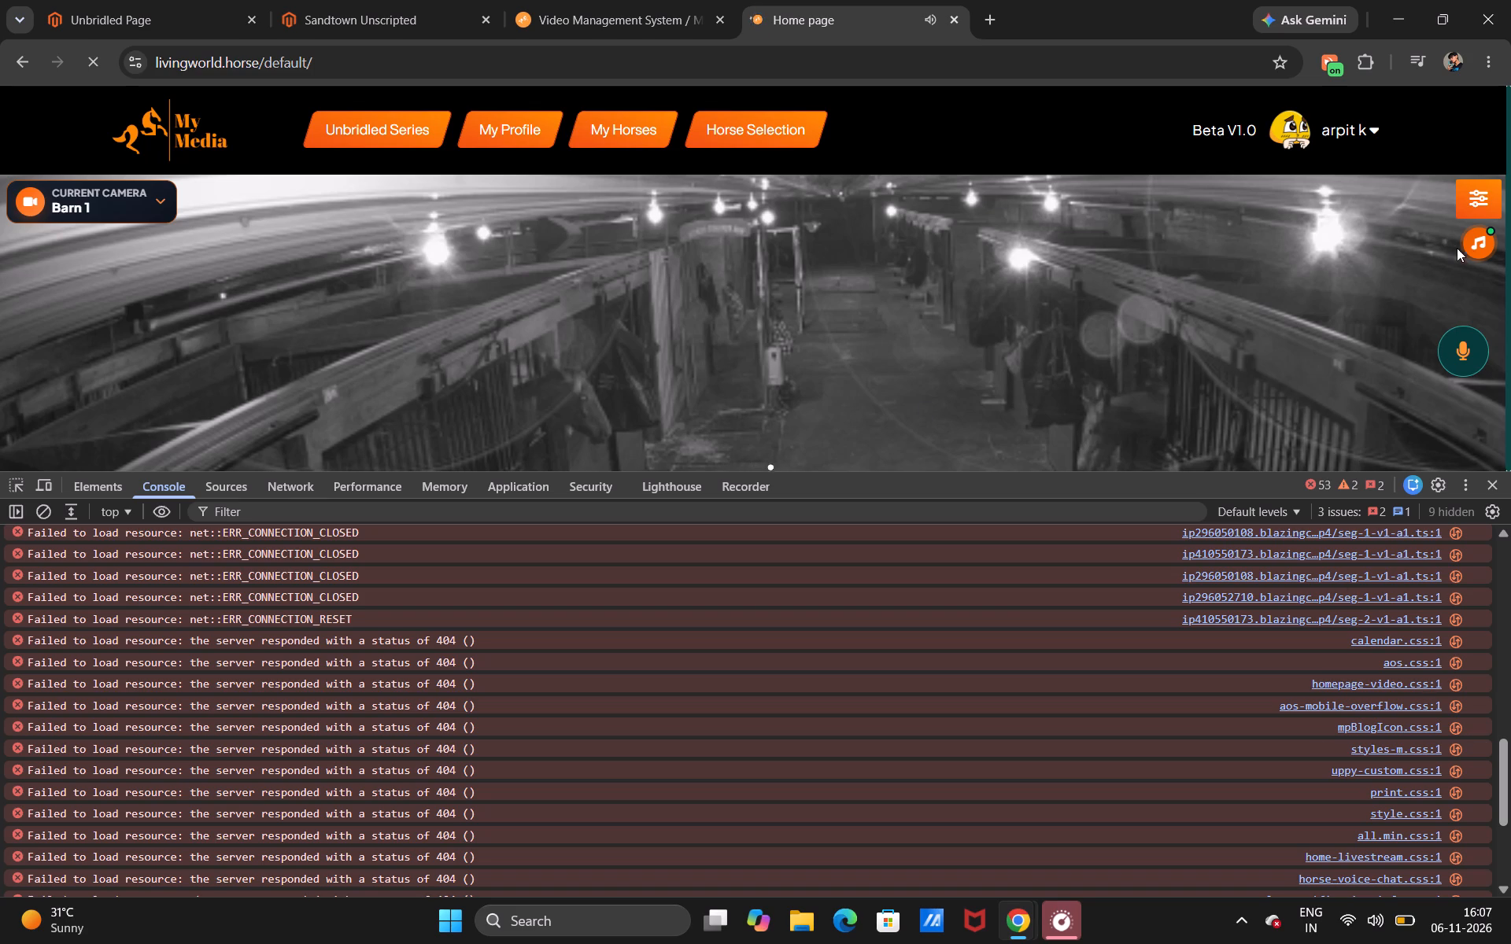
pyautogui.click(1480, 243)
pyautogui.click(1356, 335)
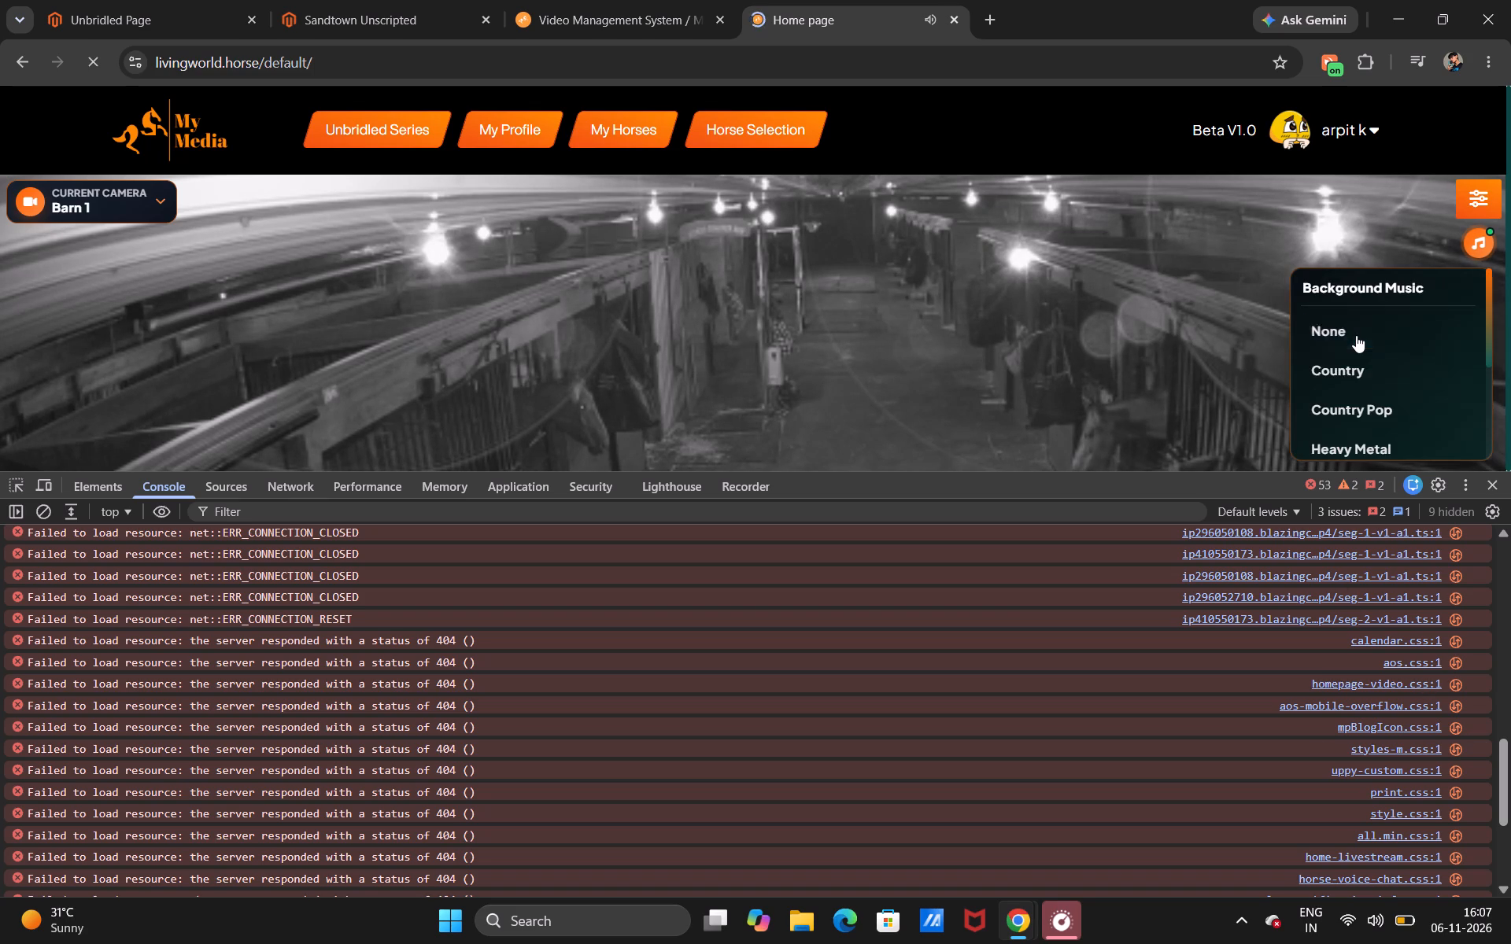
pyautogui.click(1356, 335)
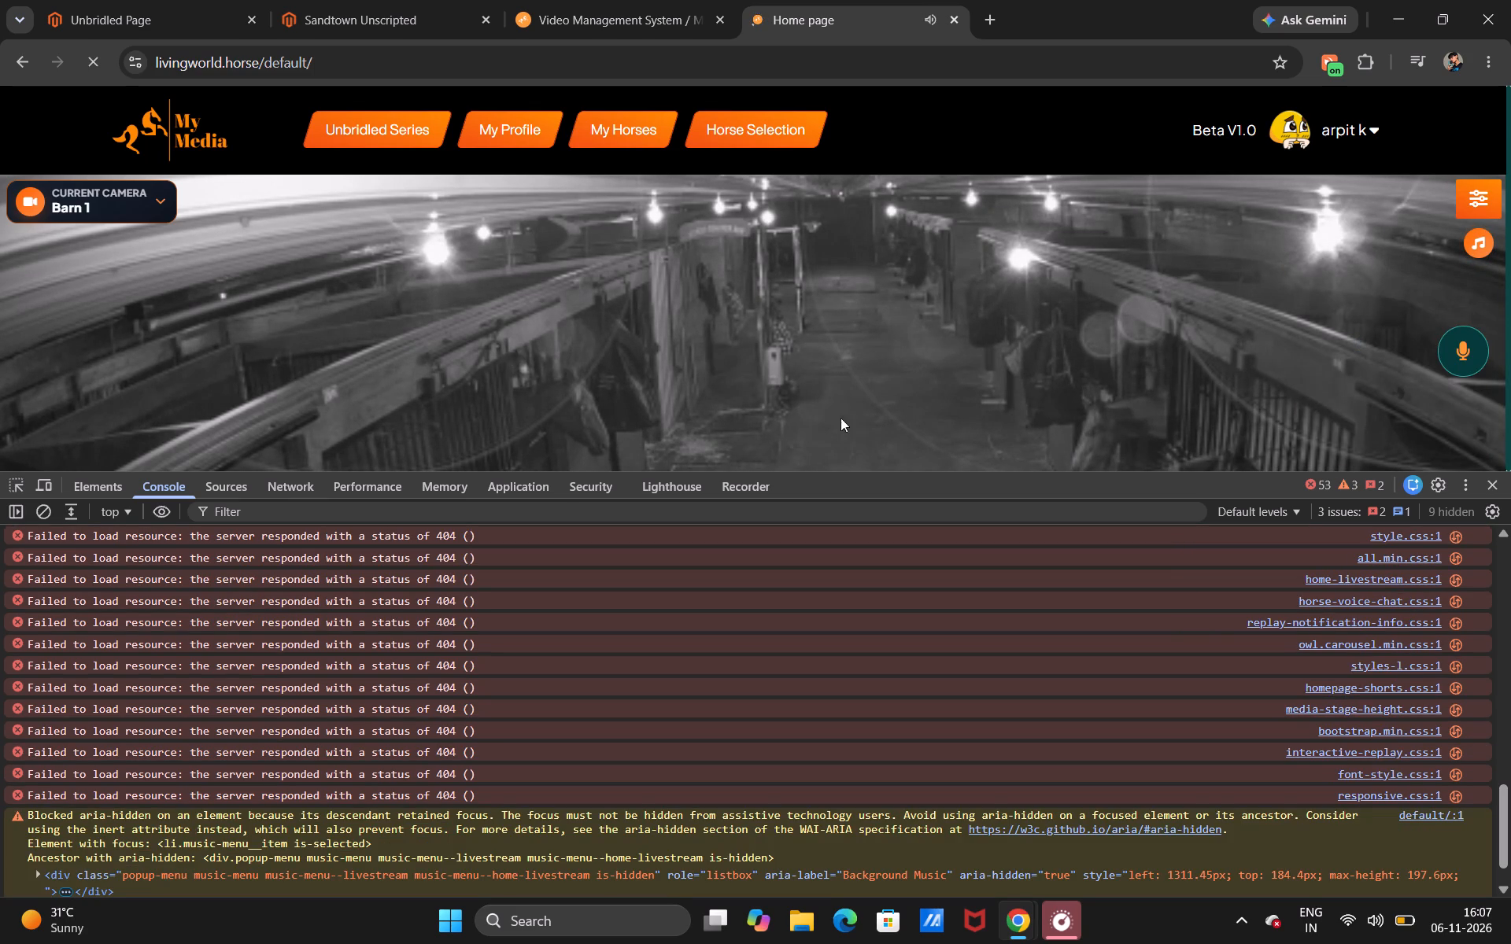
# Clear the console log and close the developer tools.
pyautogui.click(39, 507)
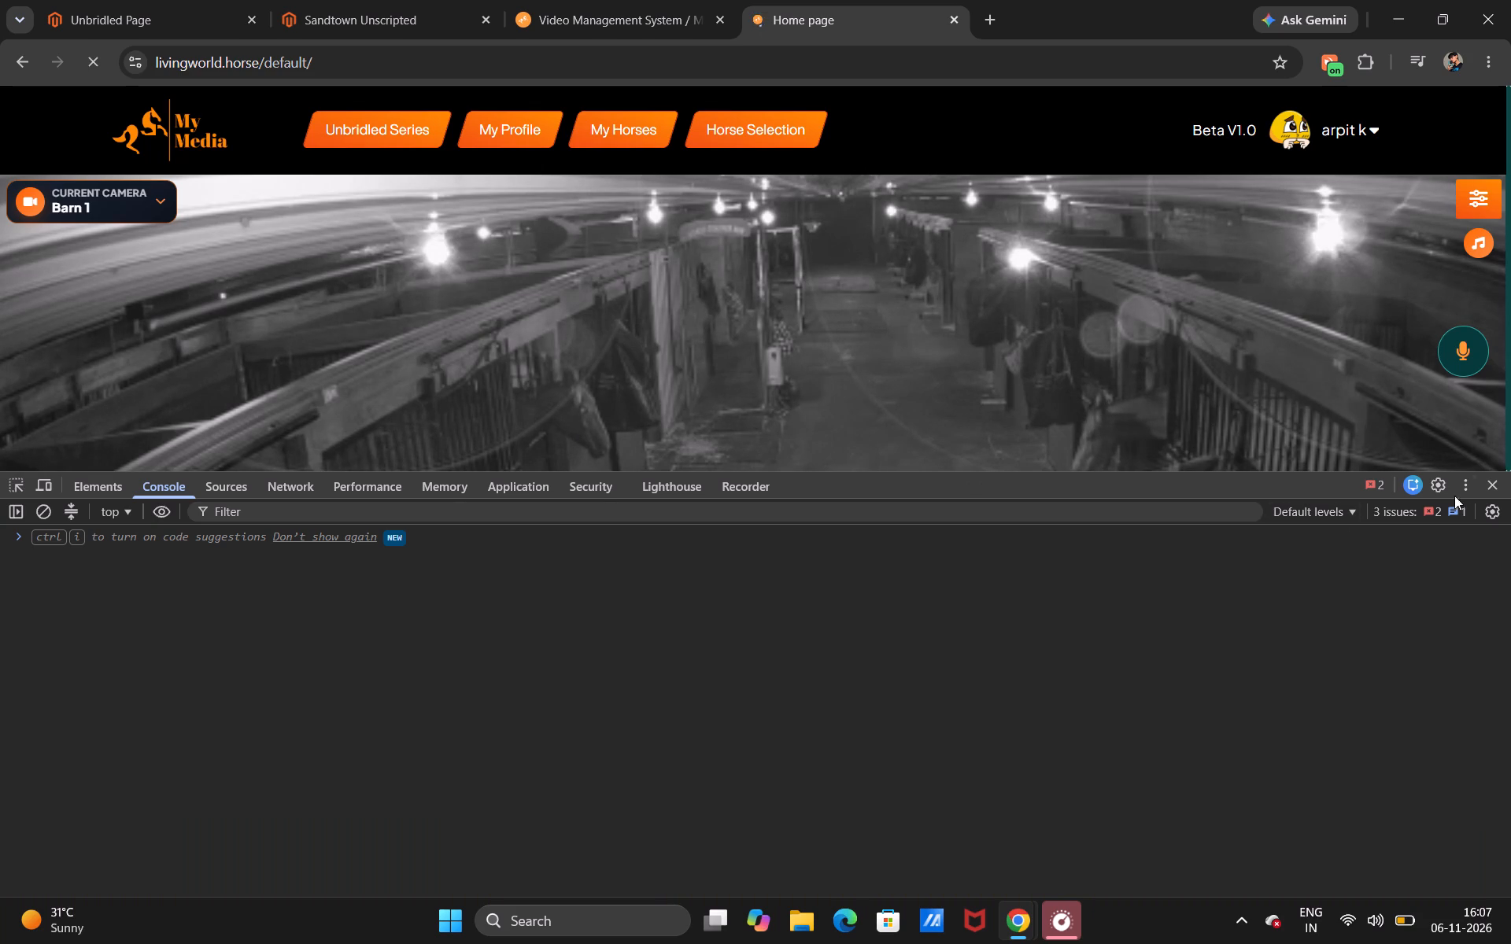
pyautogui.click(1497, 489)
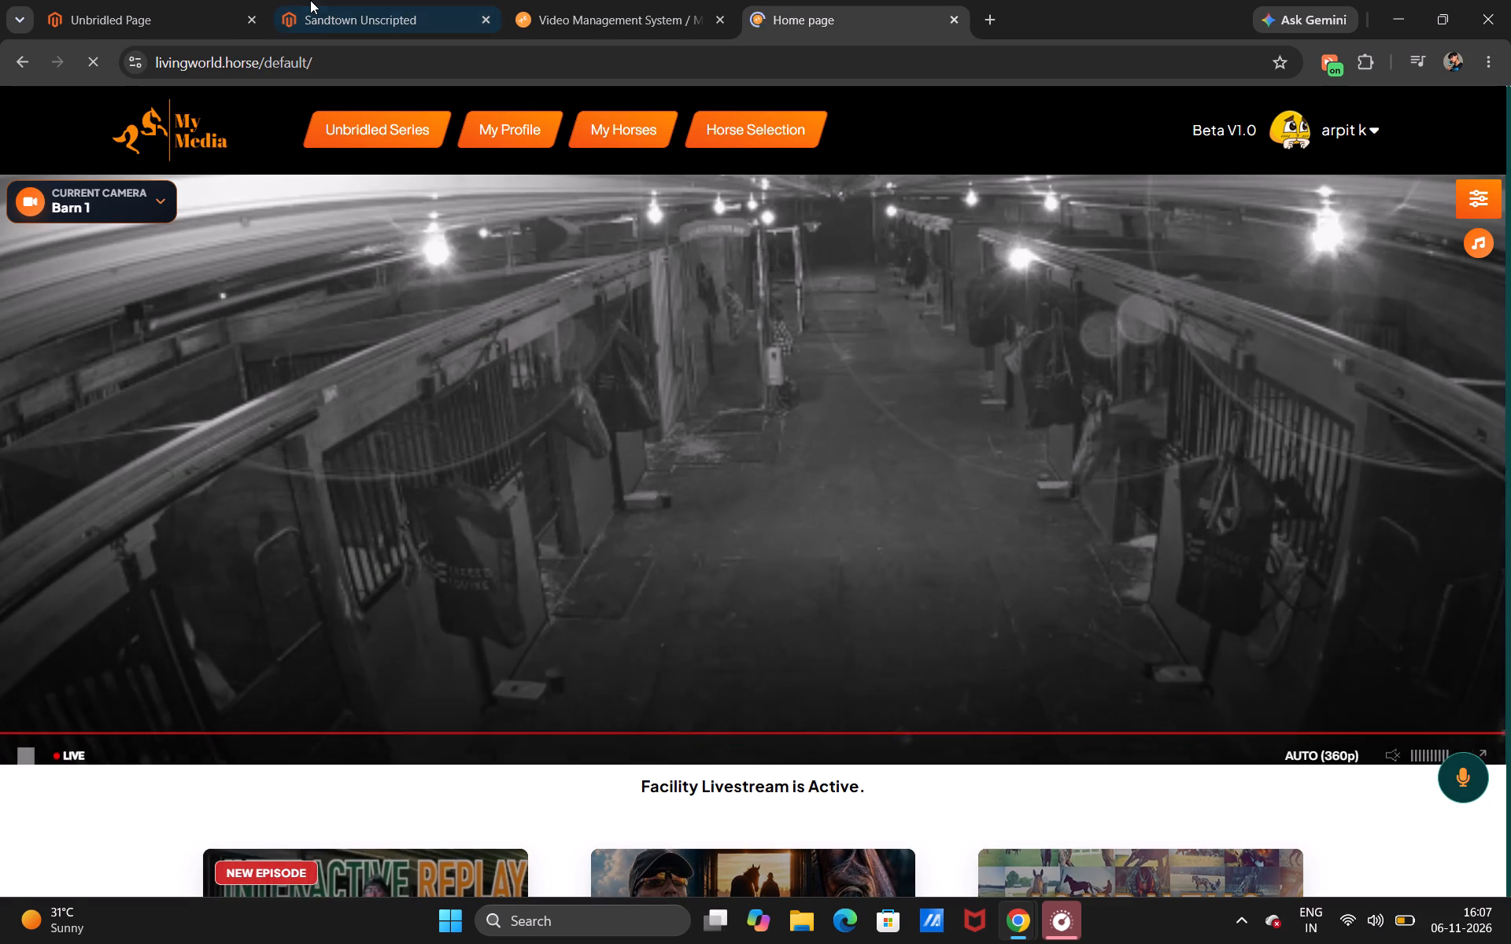
# Switch to the bugs document and read the November 5 entries on the Sandtown slider, camera icons, playback muting and Facility Livestream channels.
pyautogui.hotkey('alt', 'Tab')
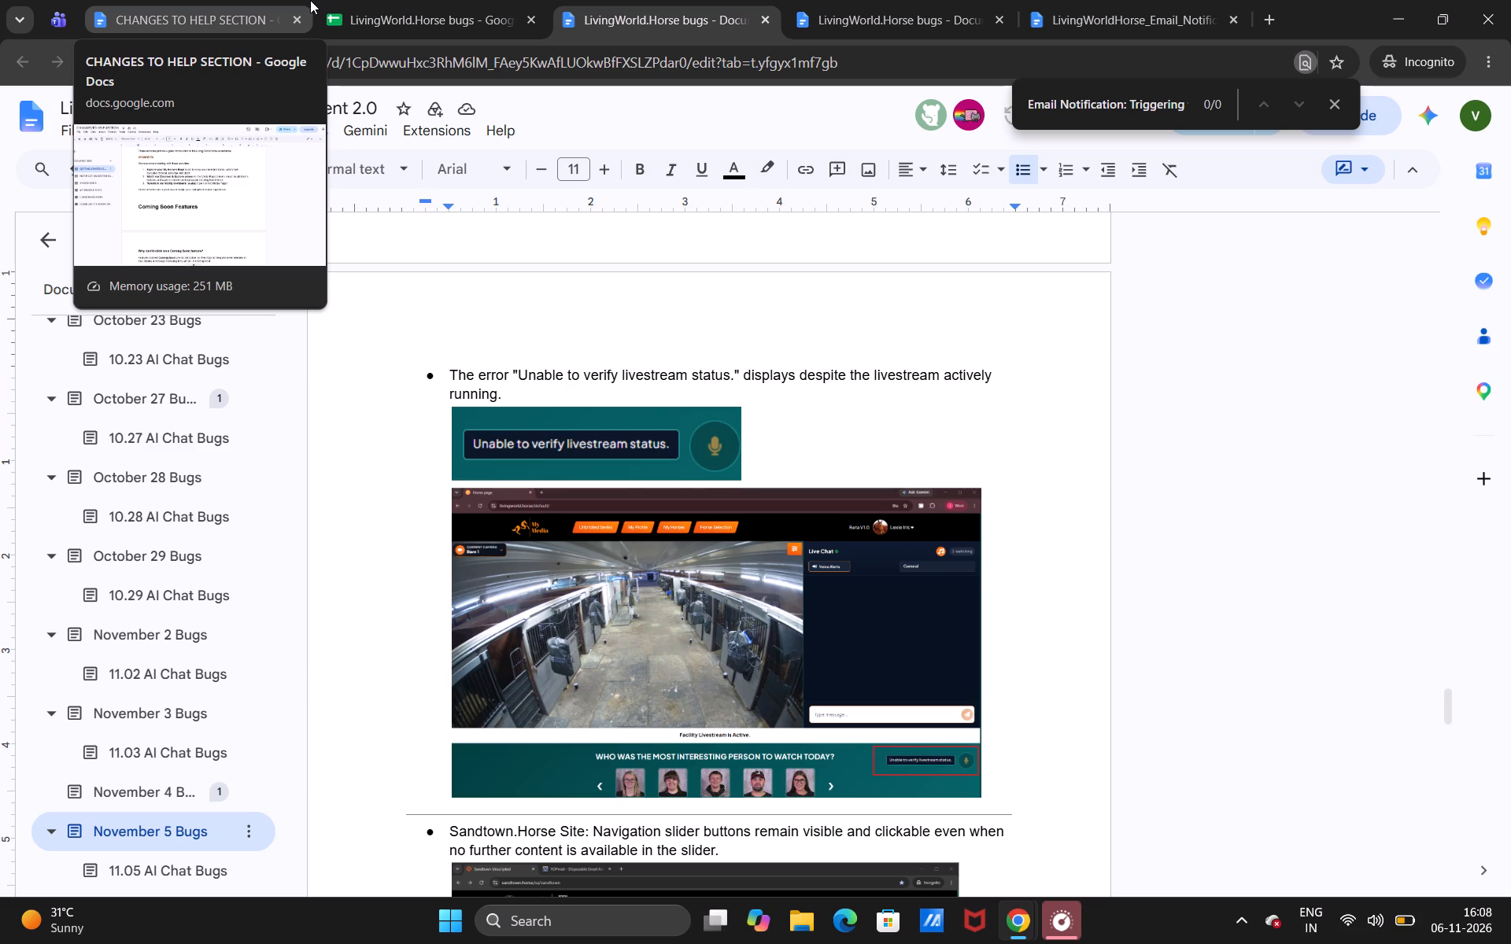
pyautogui.press('Down')
pyautogui.press('Down')
pyautogui.press('Down')
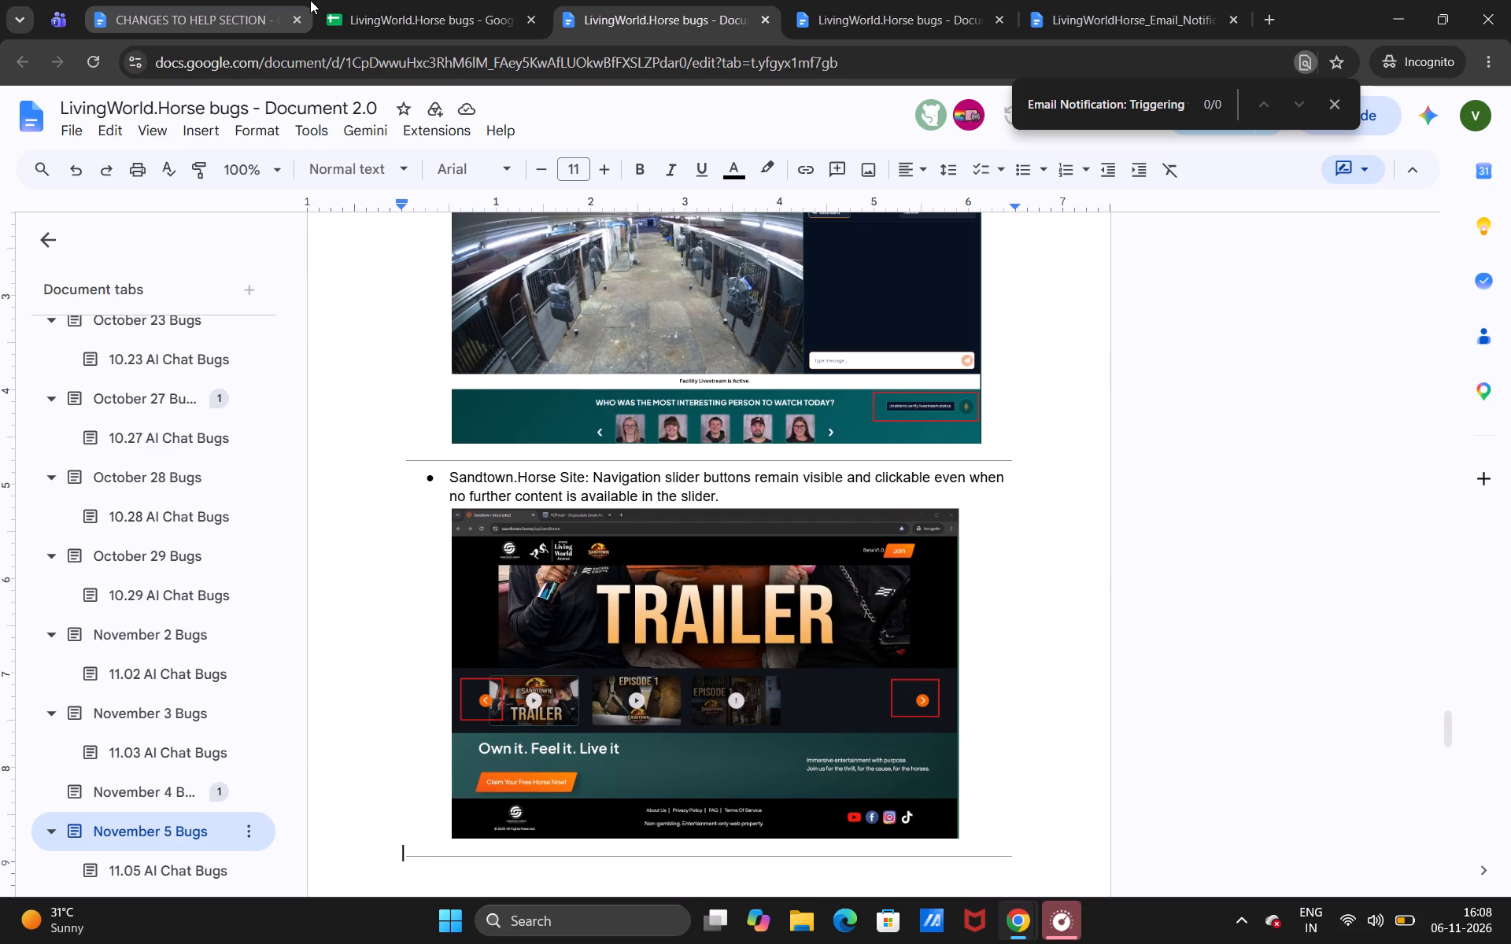
pyautogui.press('Down')
pyautogui.press('Down')
pyautogui.press('Down')
pyautogui.press('Down')
pyautogui.press('Down')
pyautogui.press('Down')
pyautogui.press('Down')
pyautogui.press('Down')
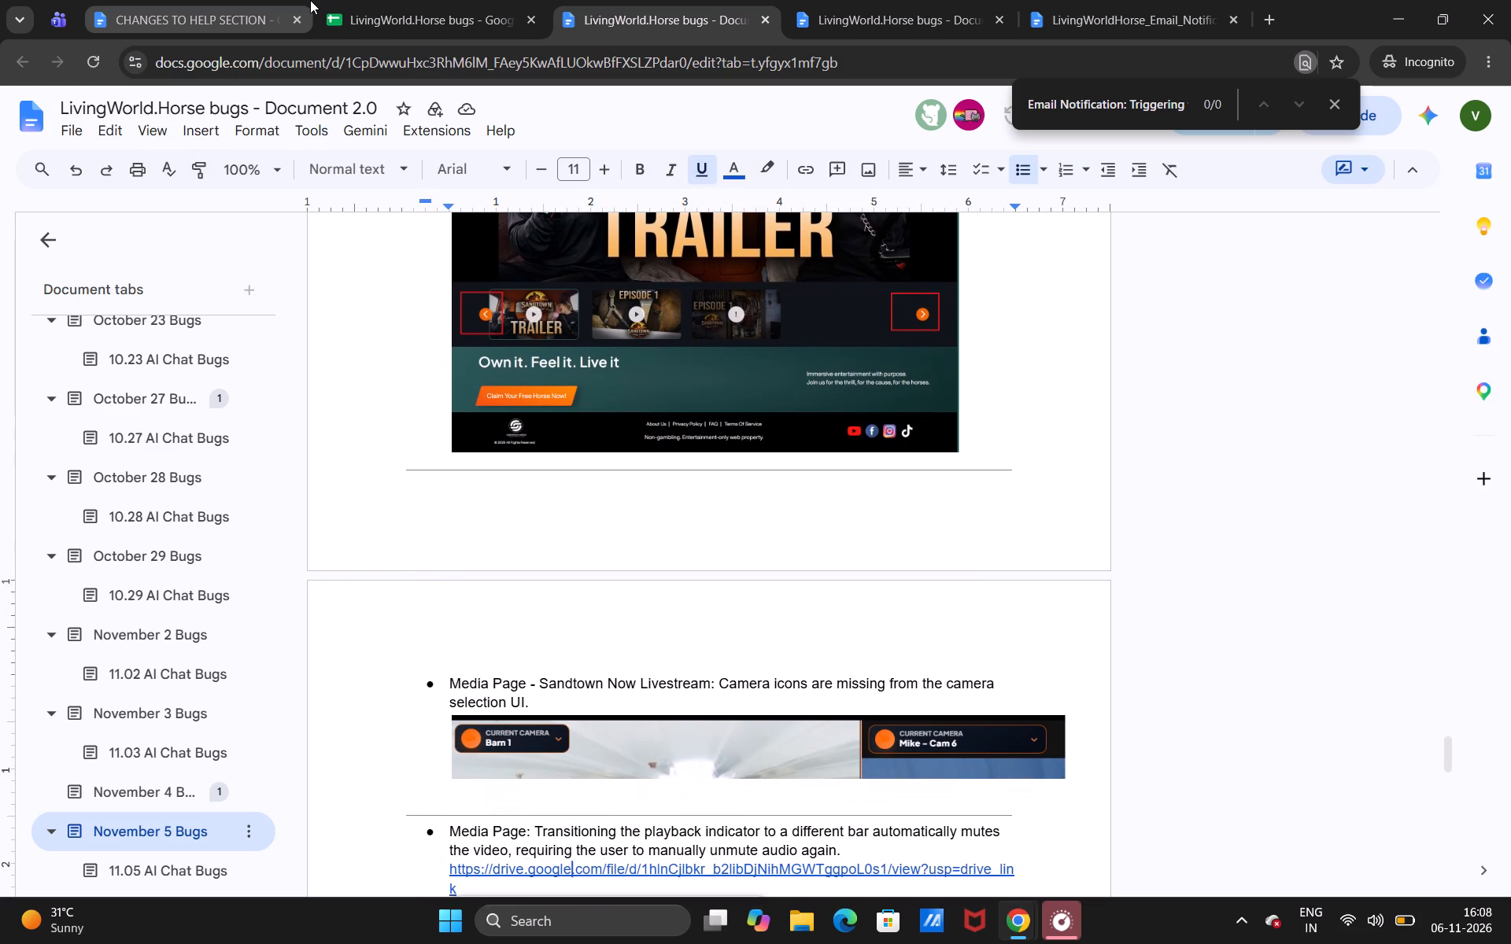
pyautogui.press('Down')
pyautogui.press('Down')
pyautogui.press('Down')
pyautogui.press('Down')
pyautogui.press('Down')
pyautogui.press('Down')
pyautogui.press('Down')
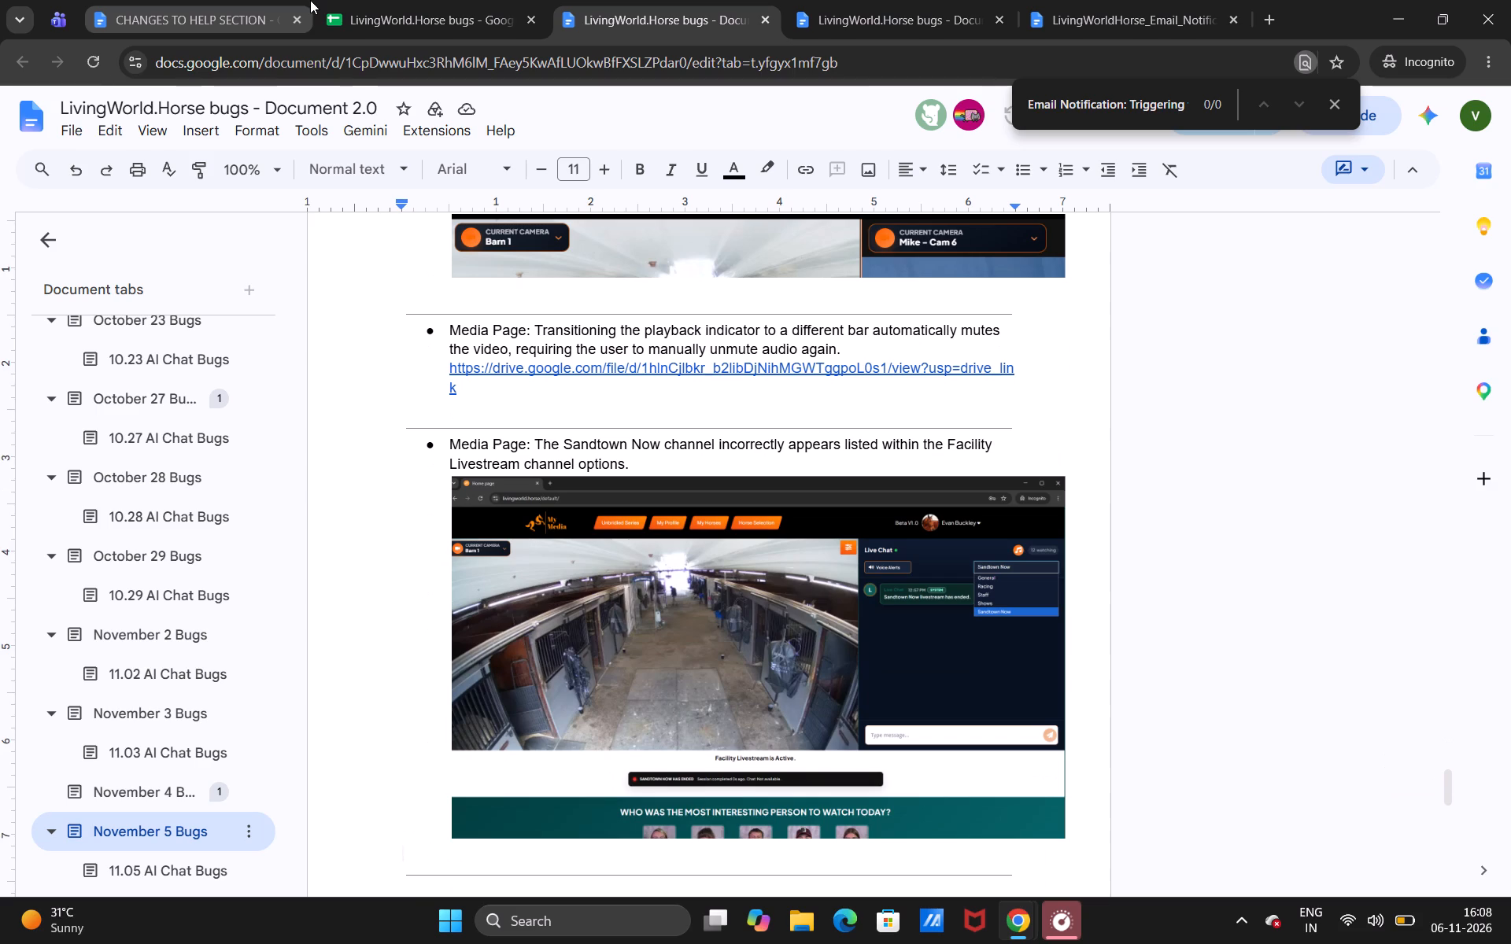
pyautogui.press('Up')
pyautogui.press('Up')
pyautogui.press('Up')
pyautogui.press('Up')
pyautogui.press('Up')
pyautogui.press('Up')
pyautogui.press('Up')
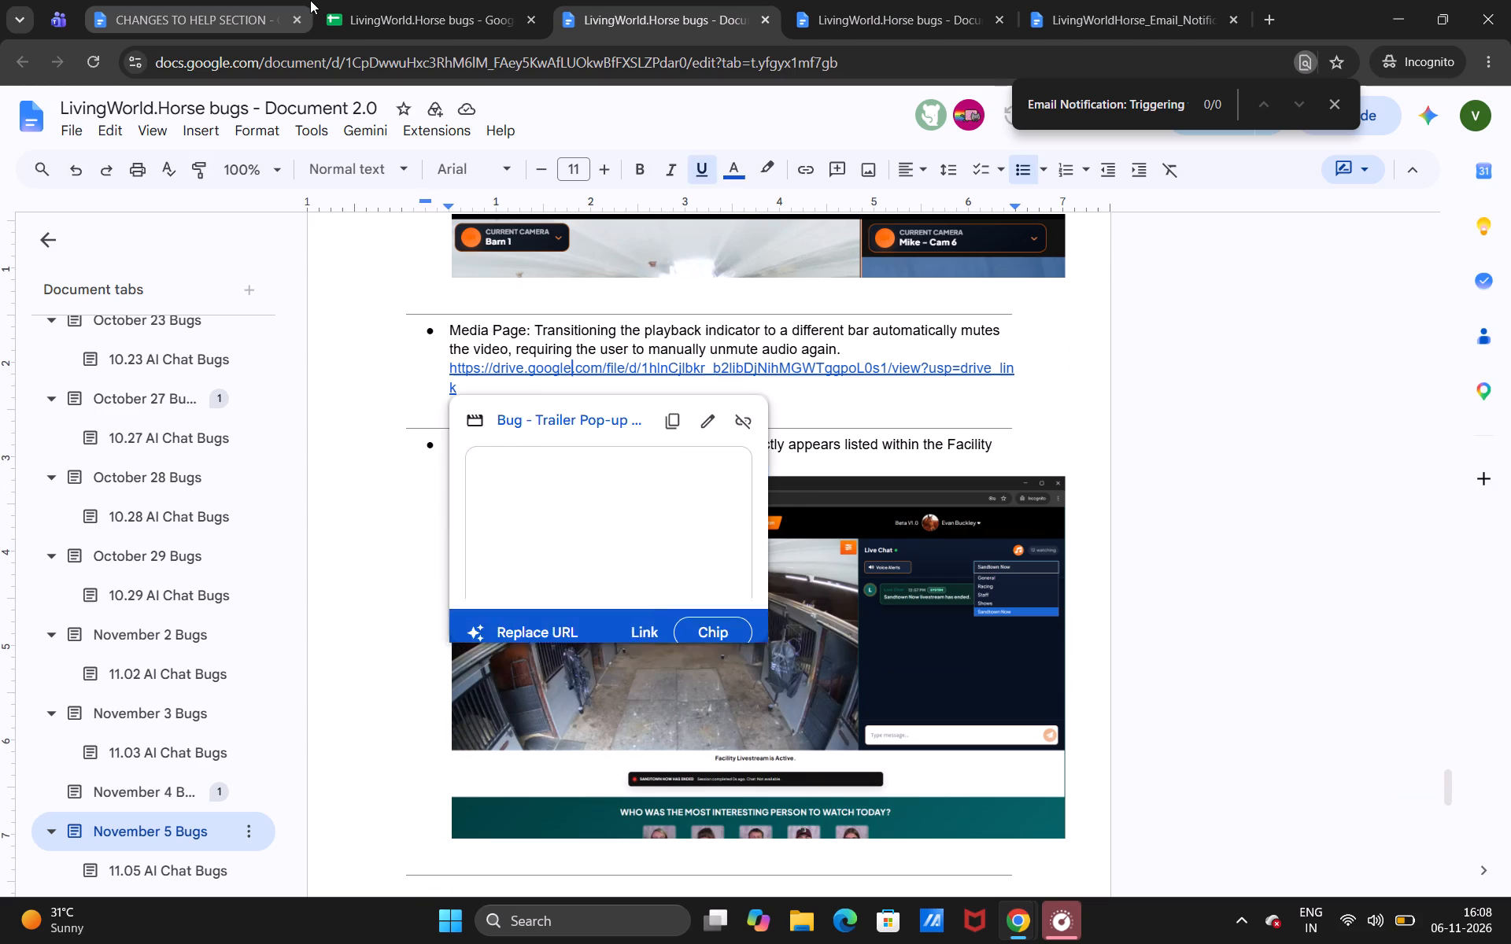
pyautogui.press('Up')
pyautogui.press('Up')
pyautogui.press('Up')
pyautogui.press('Up')
pyautogui.press('Up')
pyautogui.press('Up')
pyautogui.press('Up')
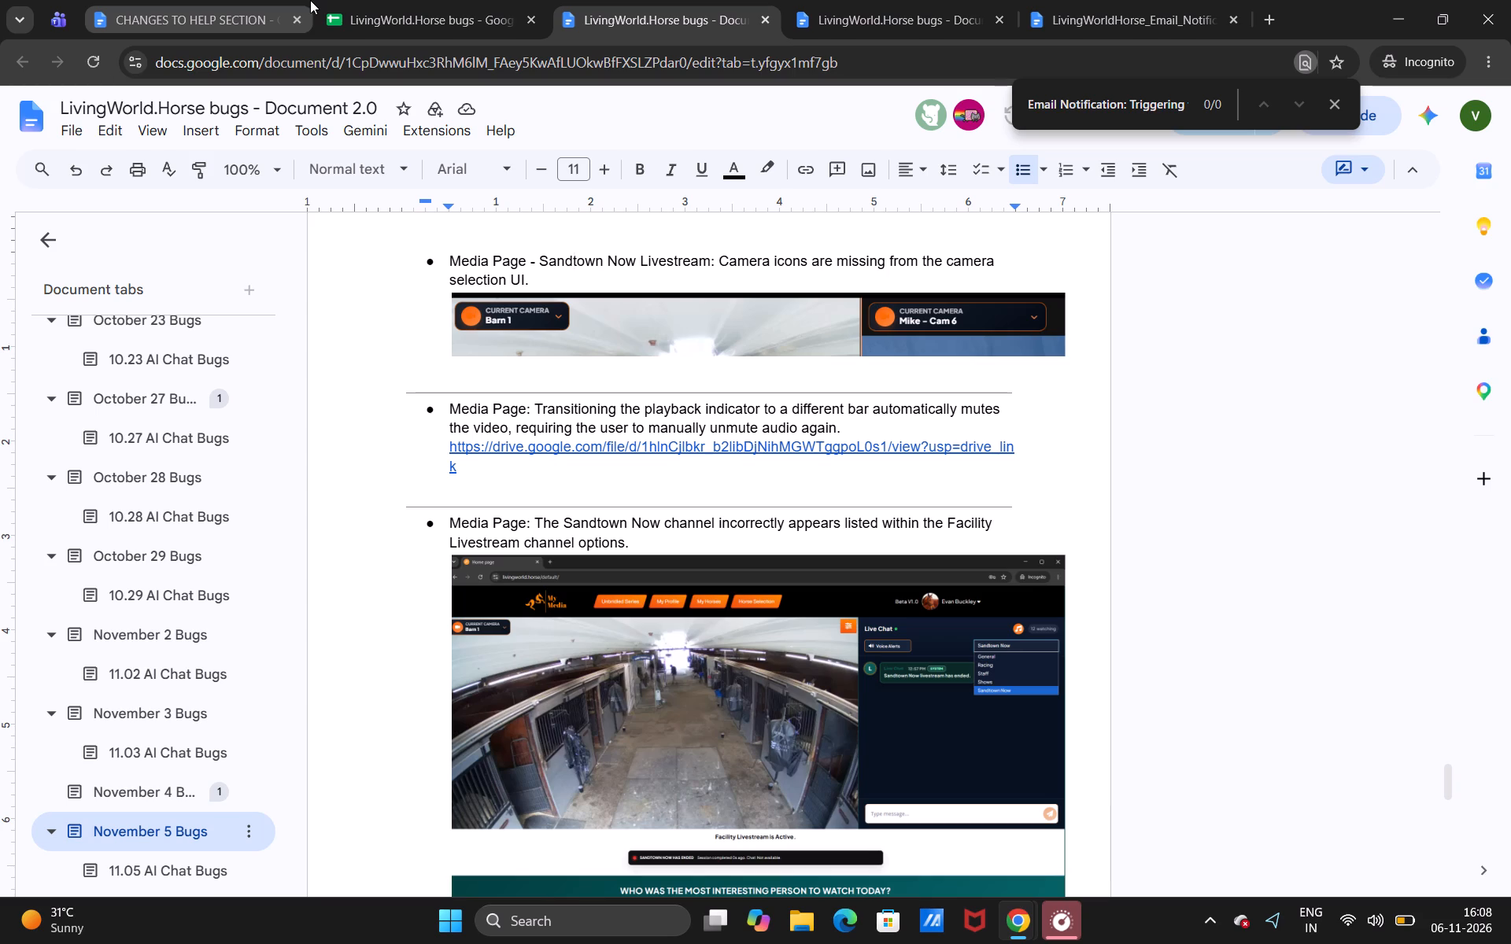
# Search the bug tracker spreadsheet's Active Bugs 3.0 sheet for "camera i" to locate the missing camera icons bug.
pyautogui.click(365, 0)
pyautogui.click(444, 643)
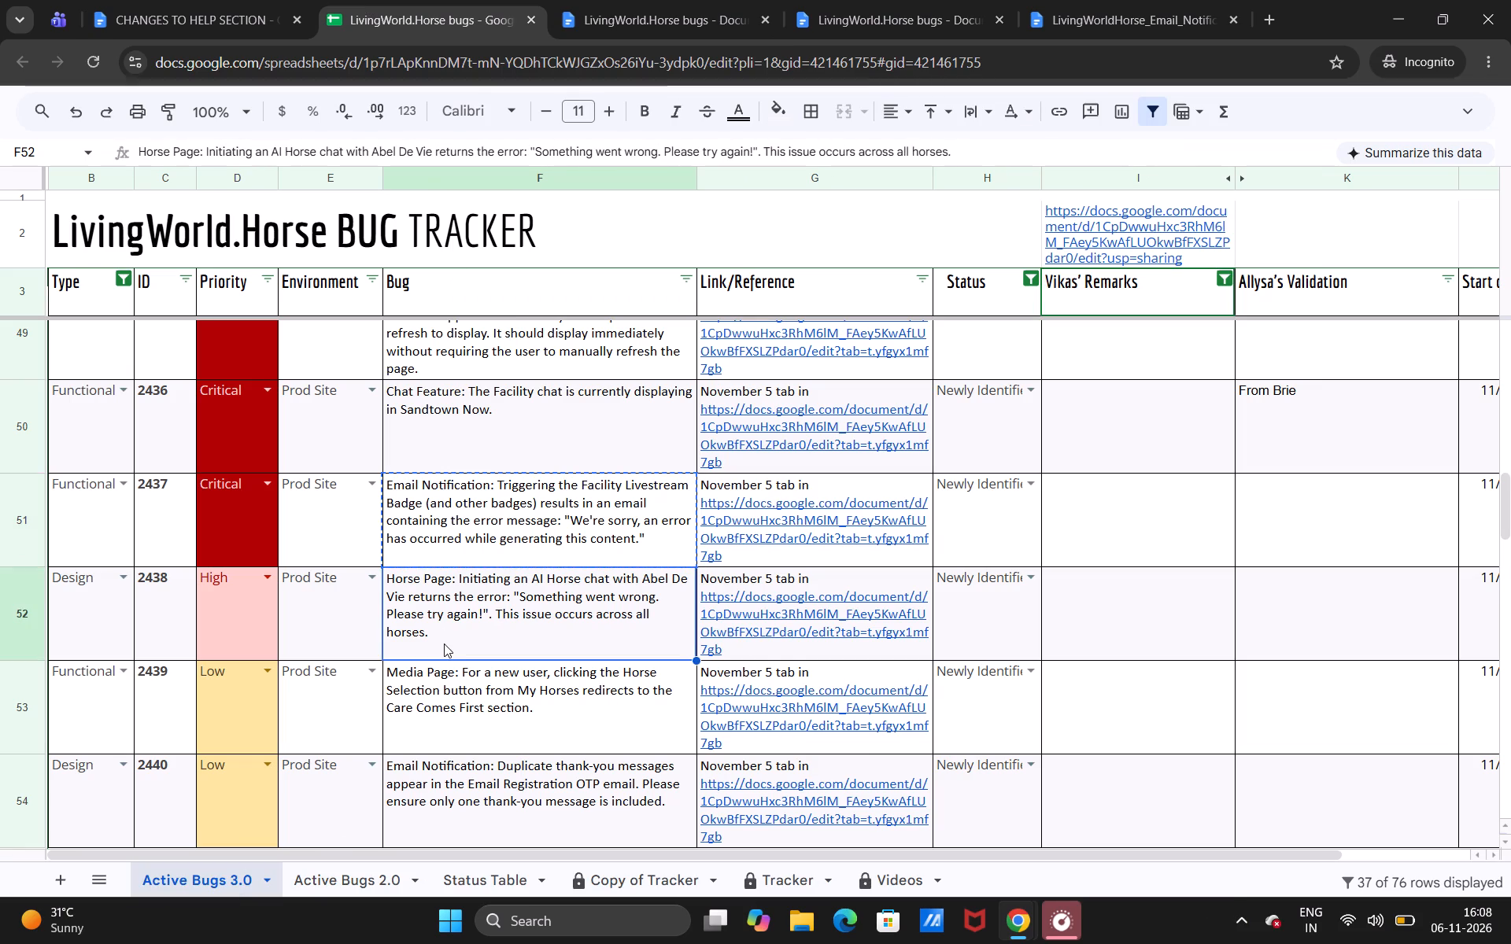
pyautogui.press('Down')
pyautogui.press('Down')
pyautogui.press('Down')
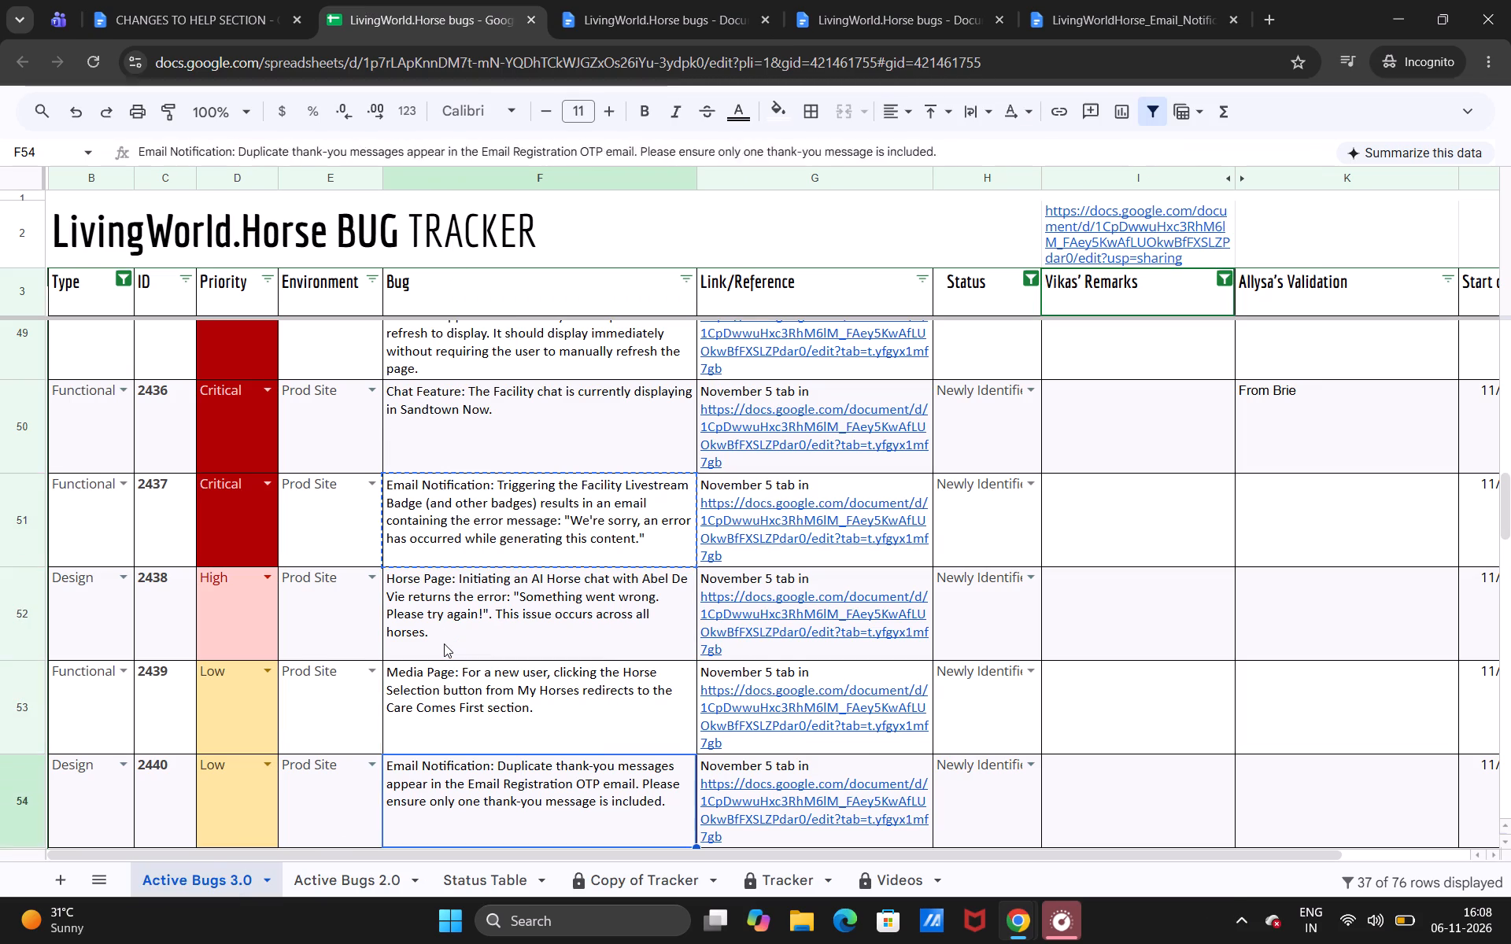
pyautogui.press('Down')
pyautogui.press('Down')
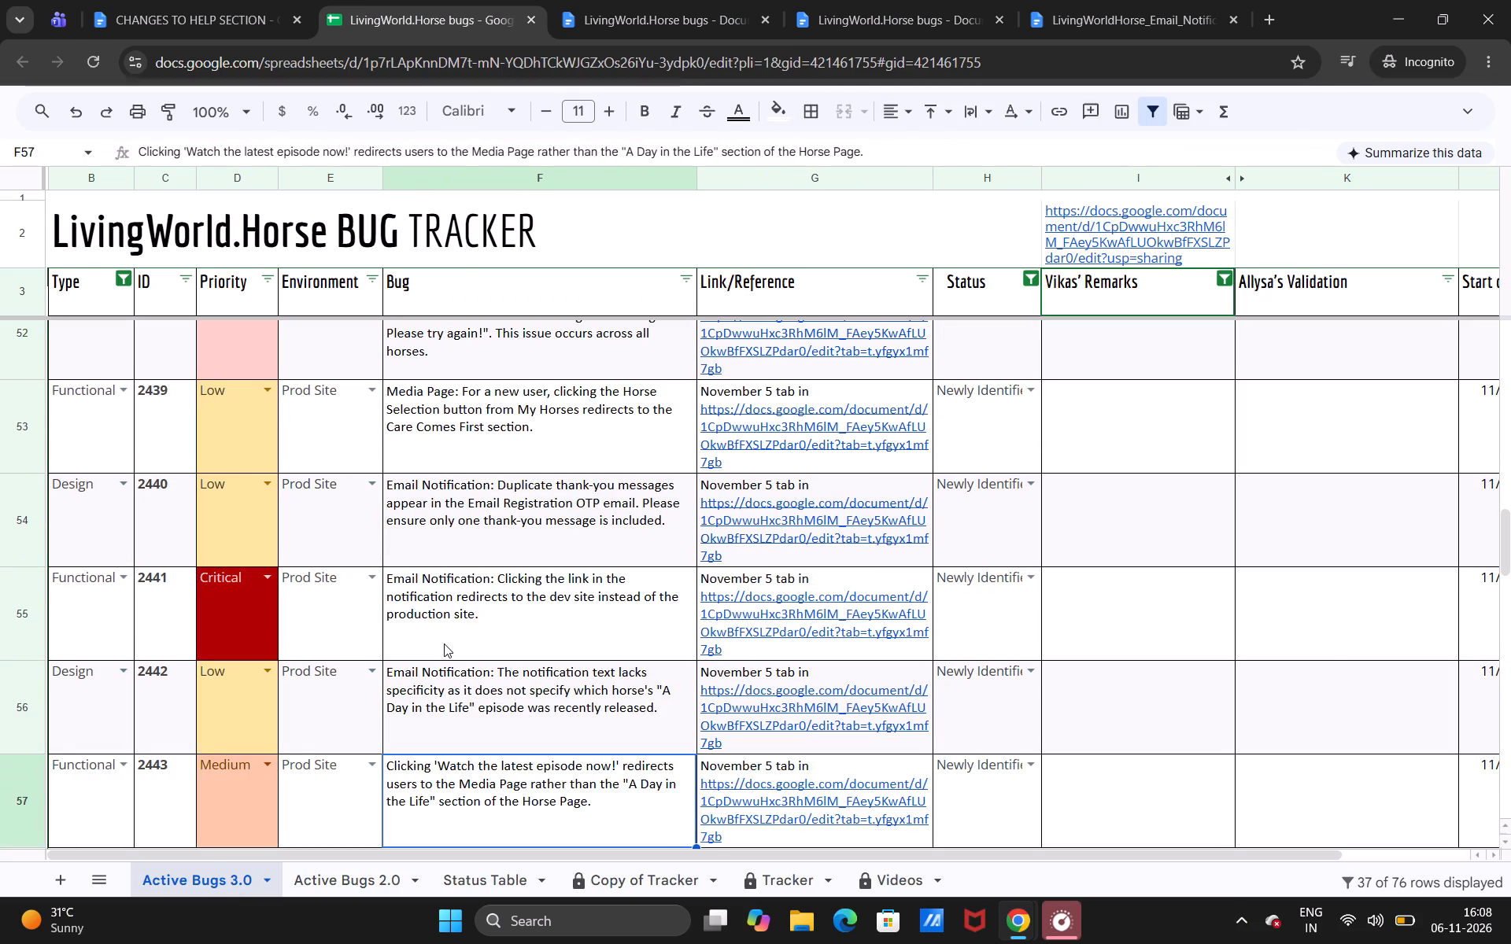
pyautogui.hotkey('ctrl', 'f')
pyautogui.write('camera i')
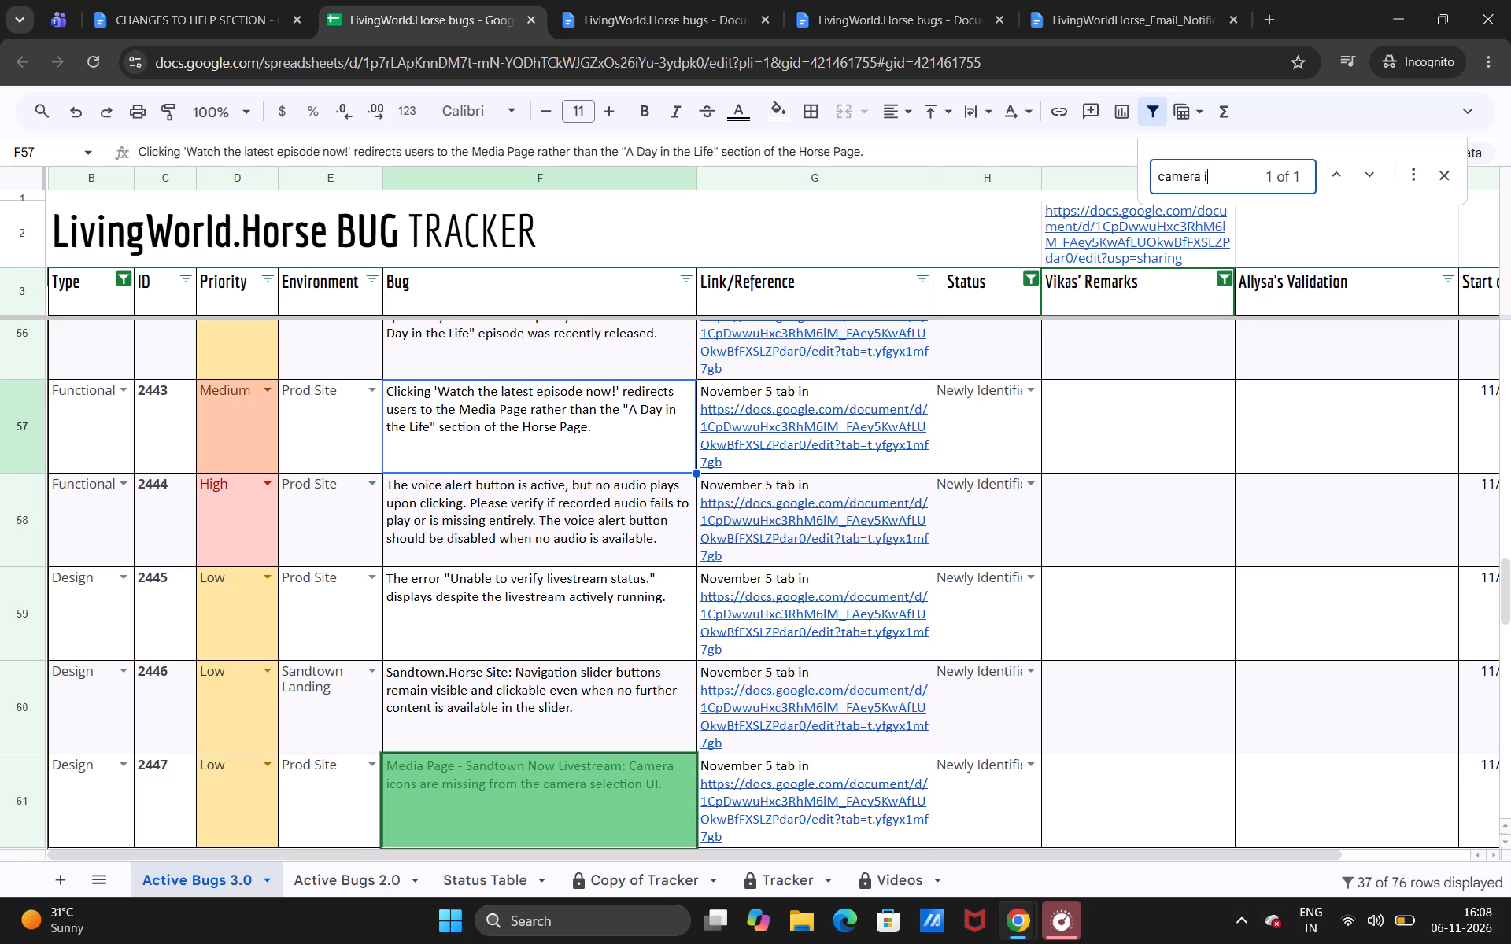
# Enter bug 2447's remark: "it is not missing, color has not been choosen so default background color is orange thats why it is merged.".
pyautogui.doubleClick(1113, 797)
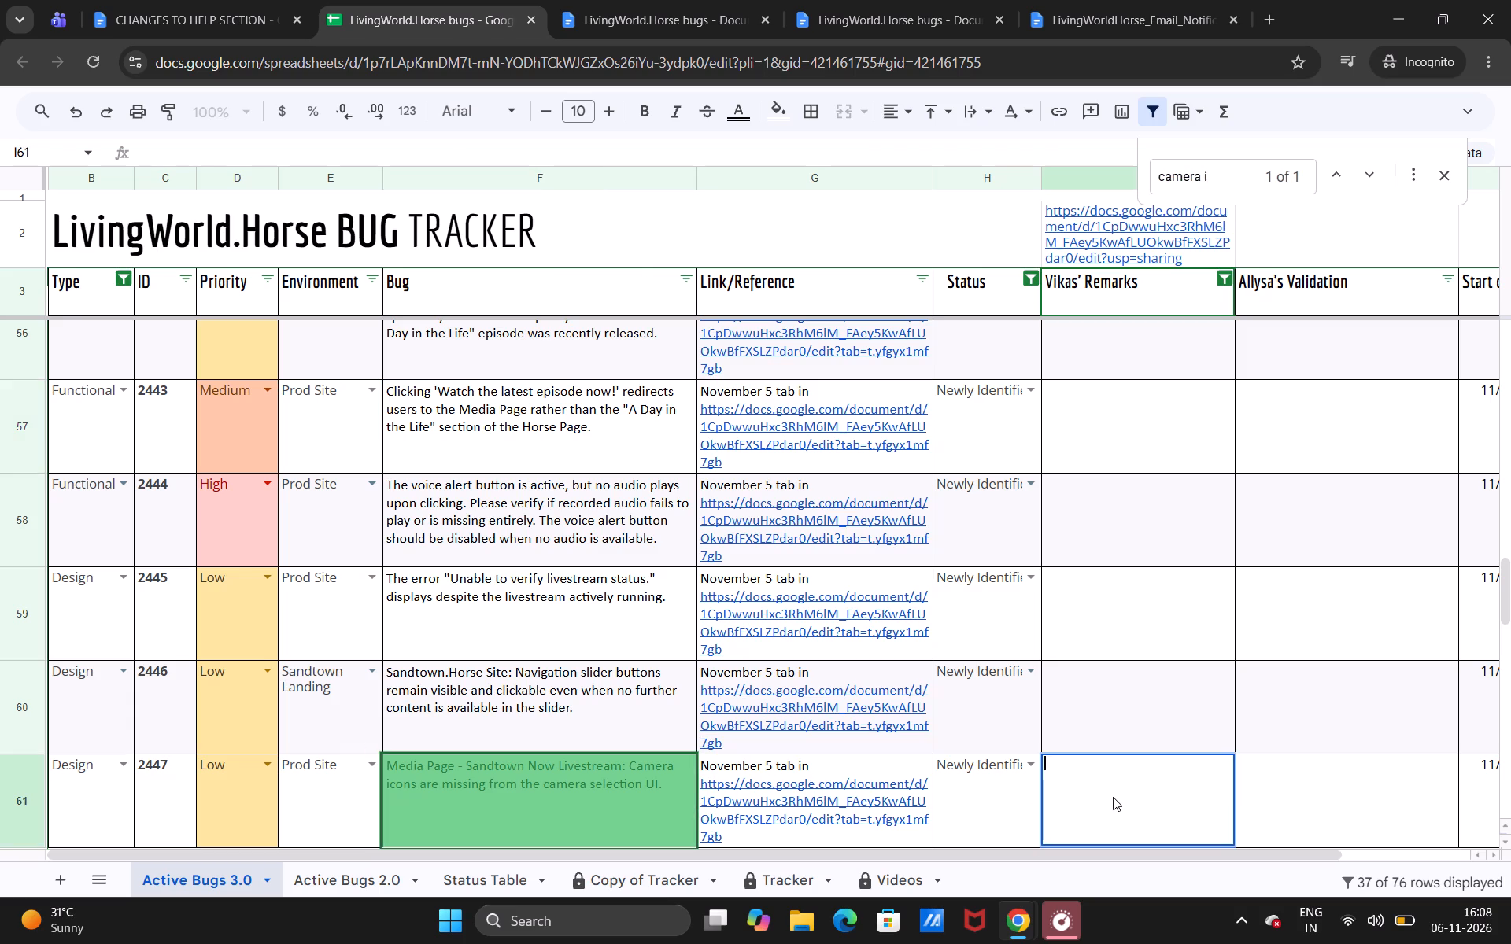
pyautogui.write('it is not commig')
pyautogui.press('BackSpace')
pyautogui.press('BackSpace')
pyautogui.press('BackSpace')
pyautogui.press('BackSpace')
pyautogui.press('BackSpace')
pyautogui.press('BackSpace')
pyautogui.write('missing')
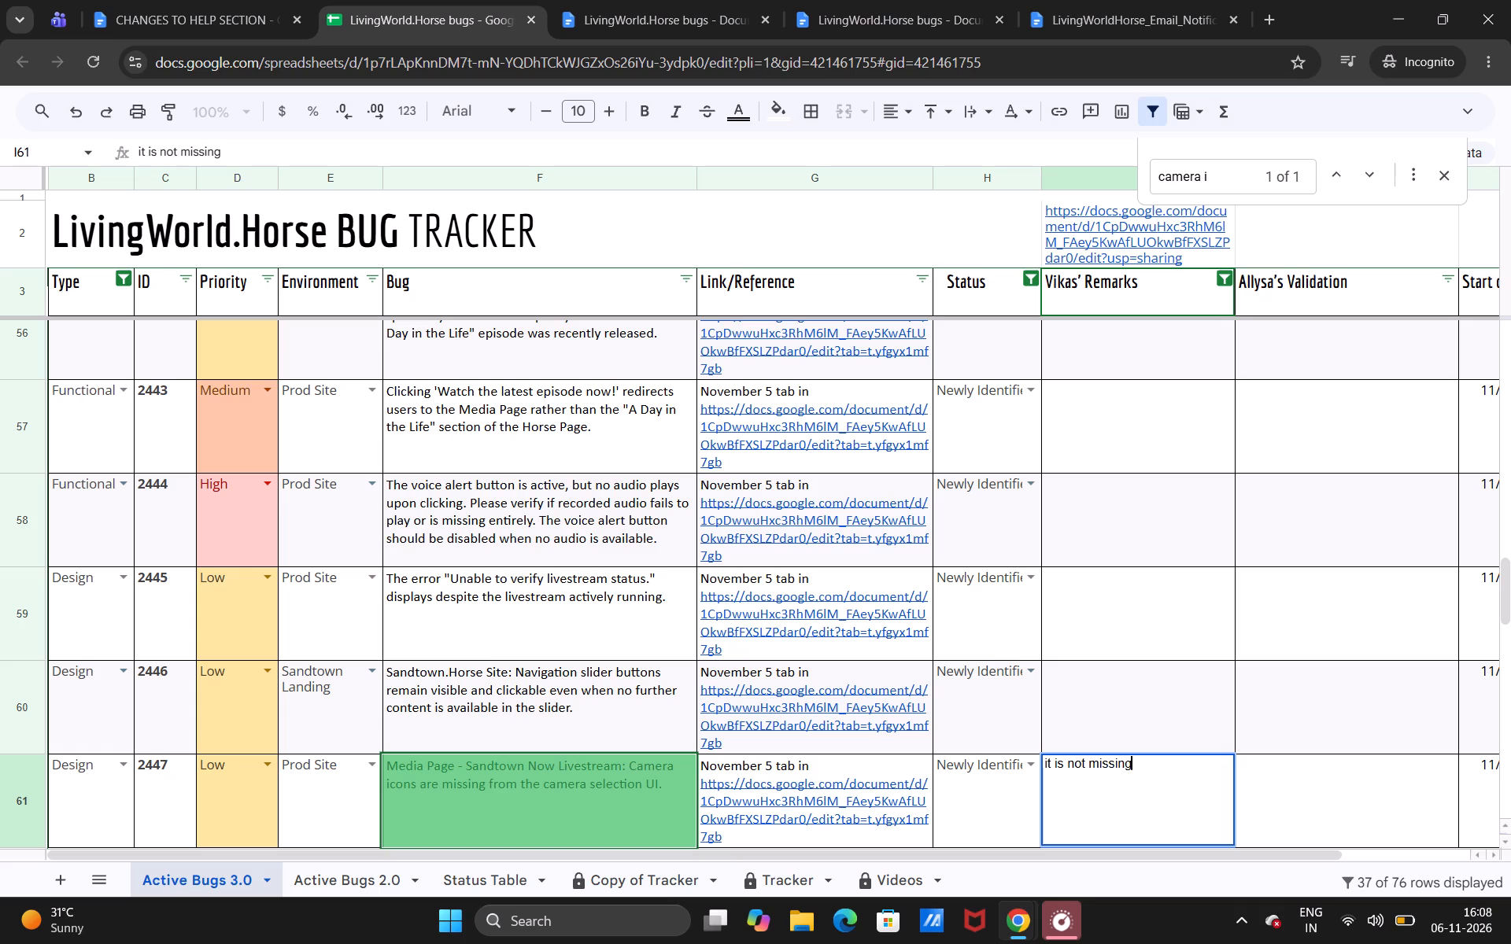
pyautogui.write(',')
pyautogui.press('space')
pyautogui.write('color has not been')
pyautogui.press('space')
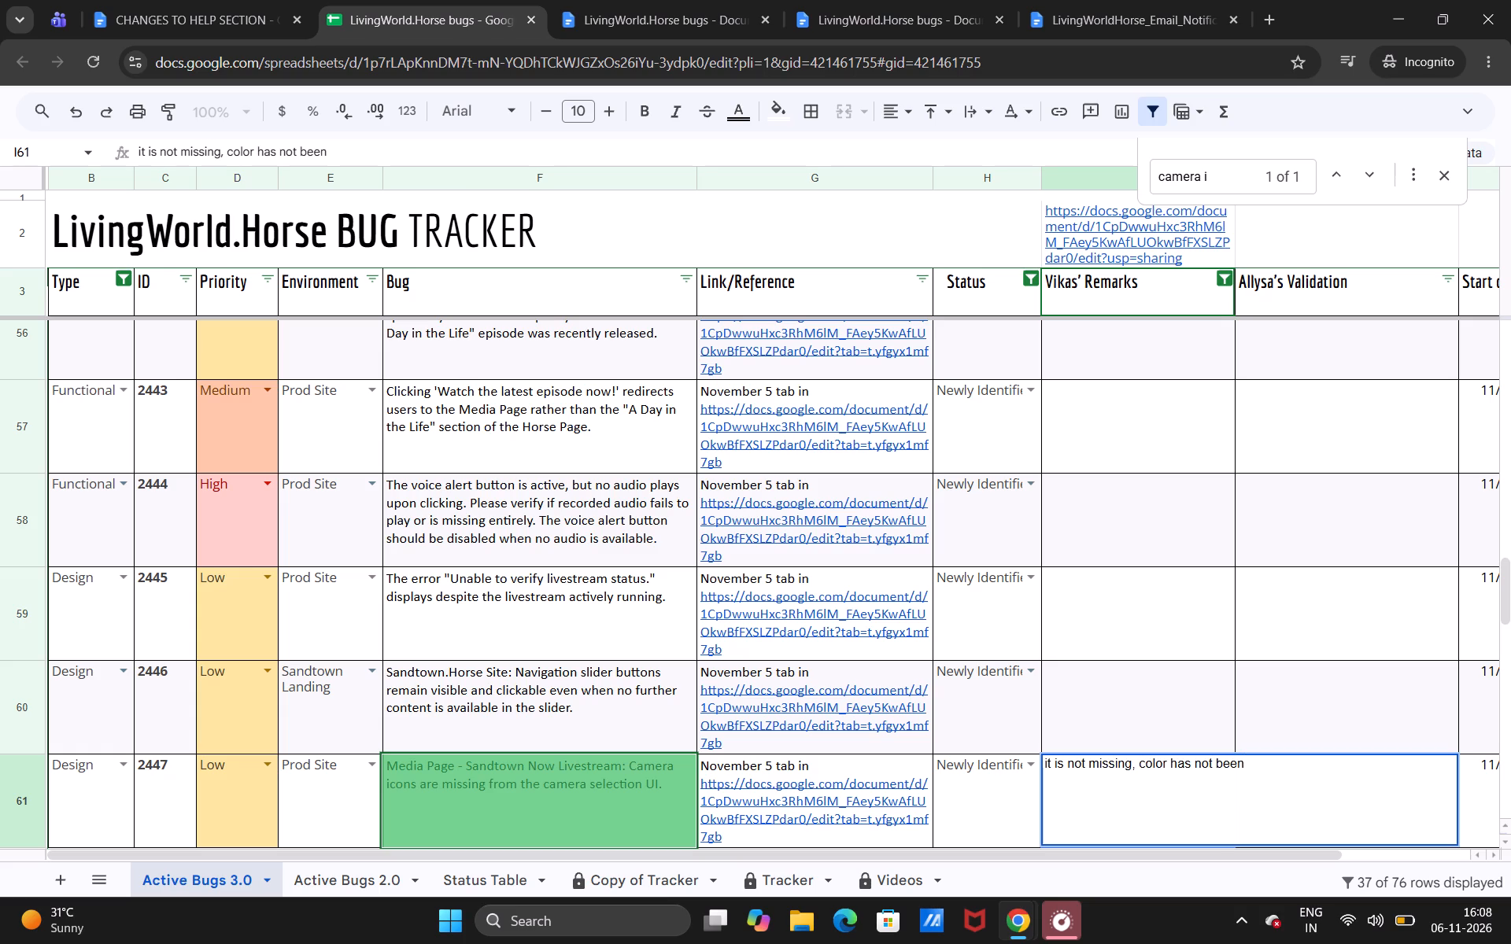
pyautogui.write('choosen so default back')
pyautogui.write('ground')
pyautogui.press('space')
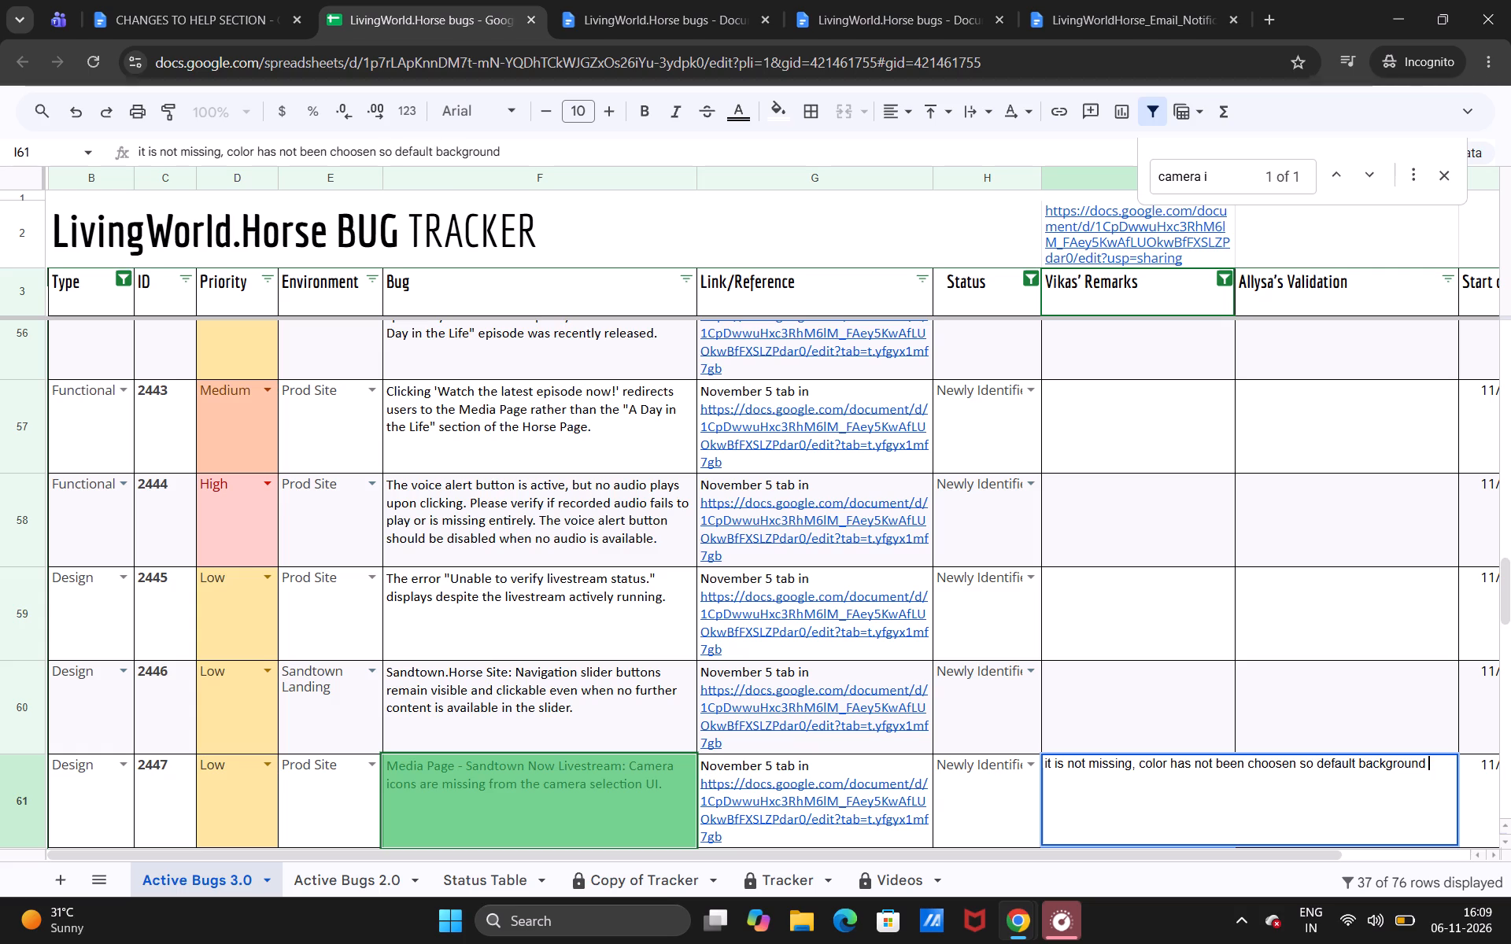
pyautogui.write('color is orange')
pyautogui.press('space')
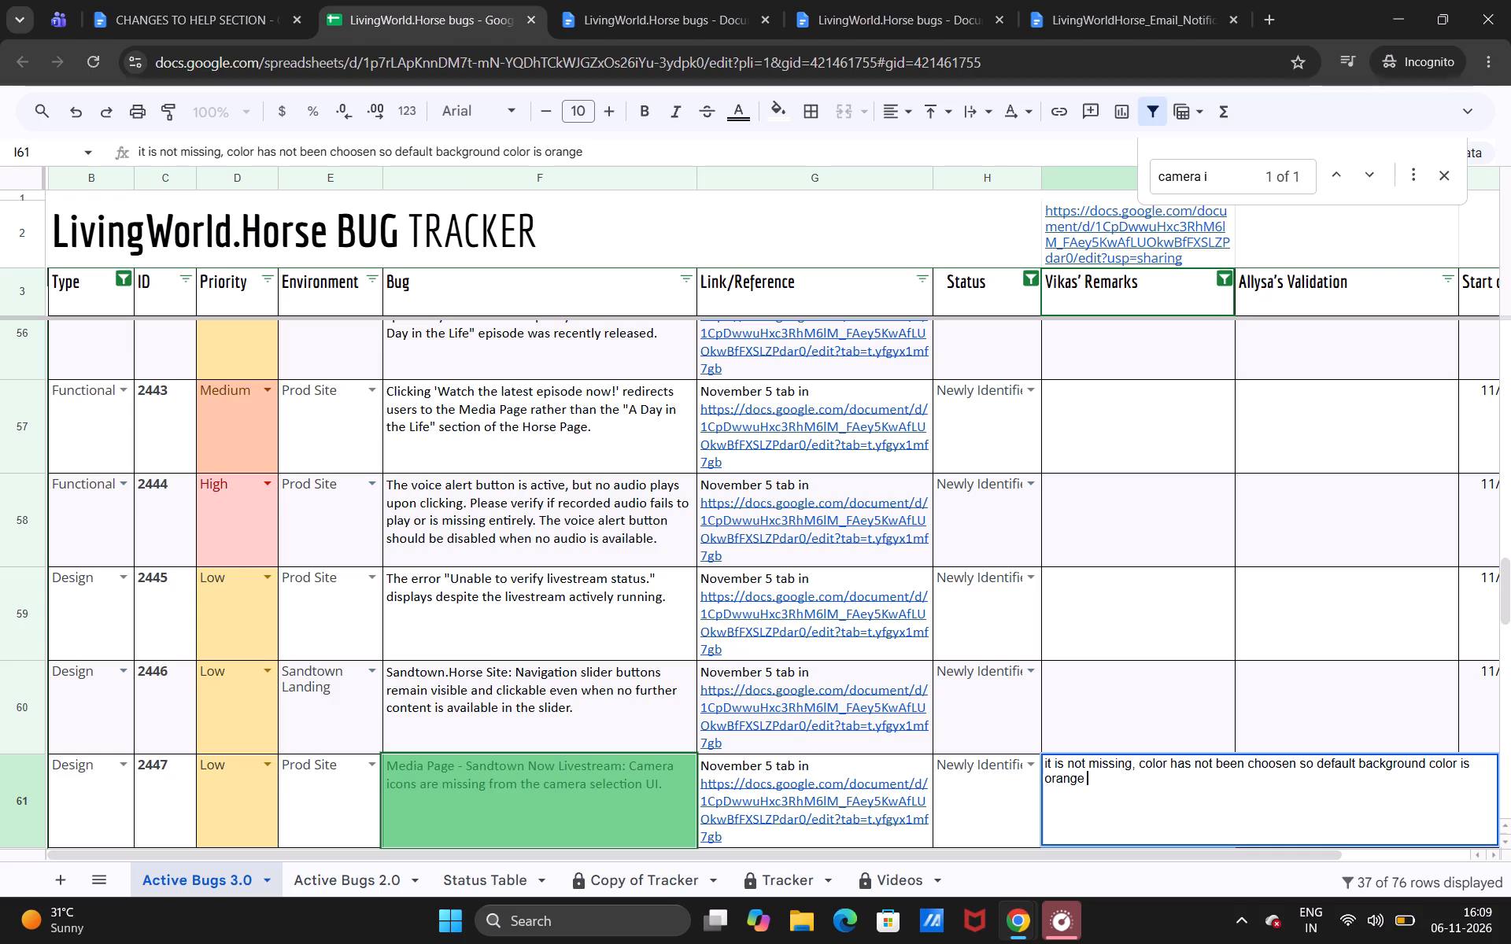
pyautogui.write('thats why it is')
pyautogui.press('space')
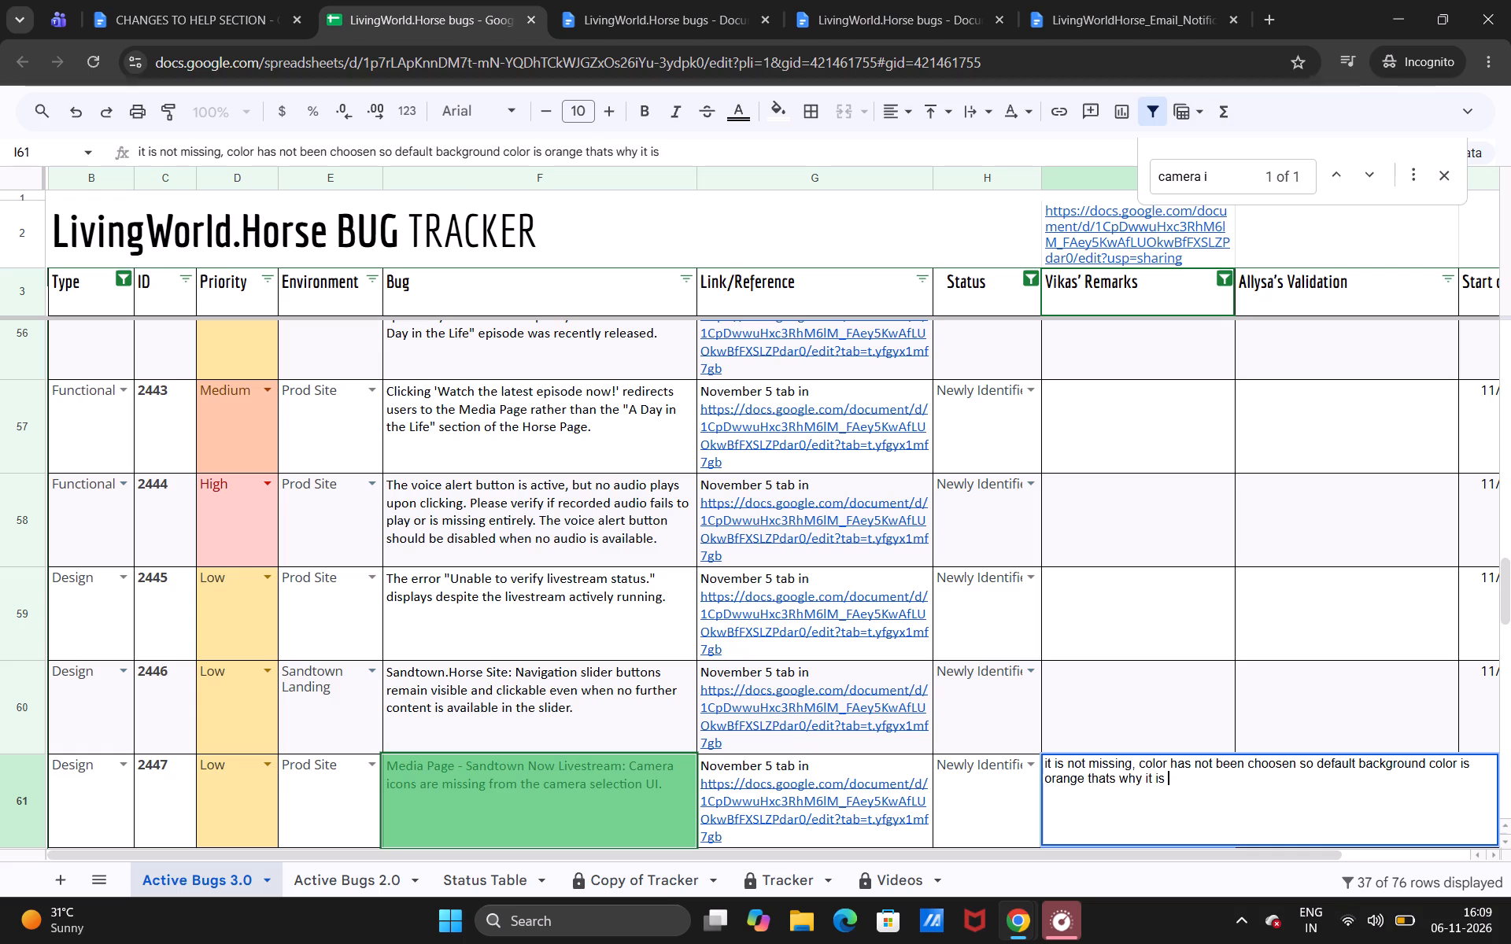
pyautogui.write('merged.')
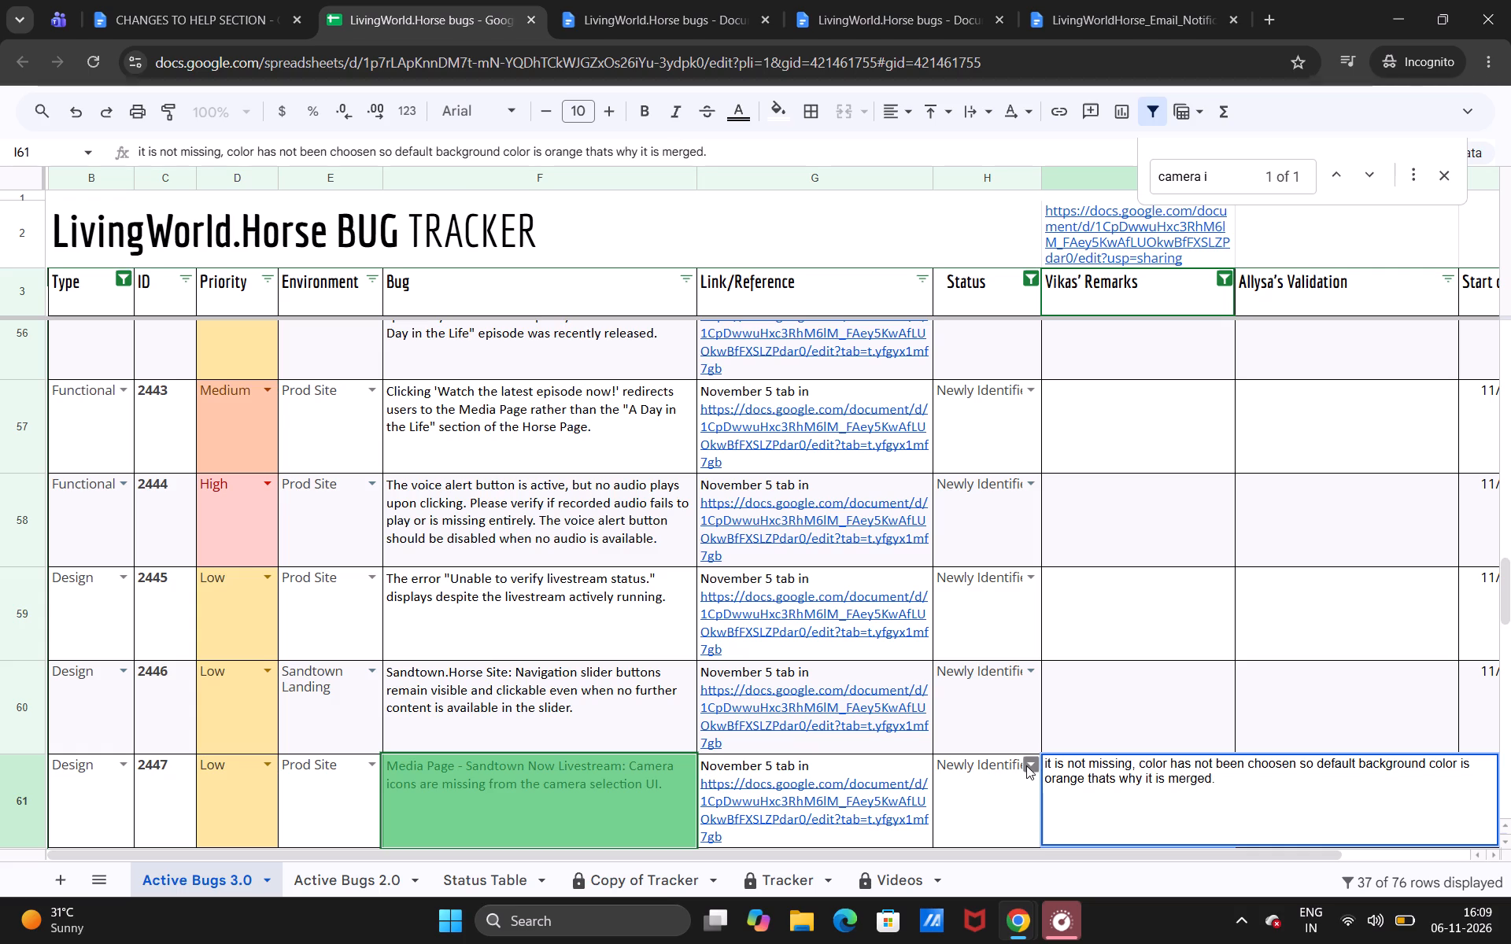
# Set the status of bug 2447 to For Verification.
pyautogui.click(1027, 765)
pyautogui.click(985, 560)
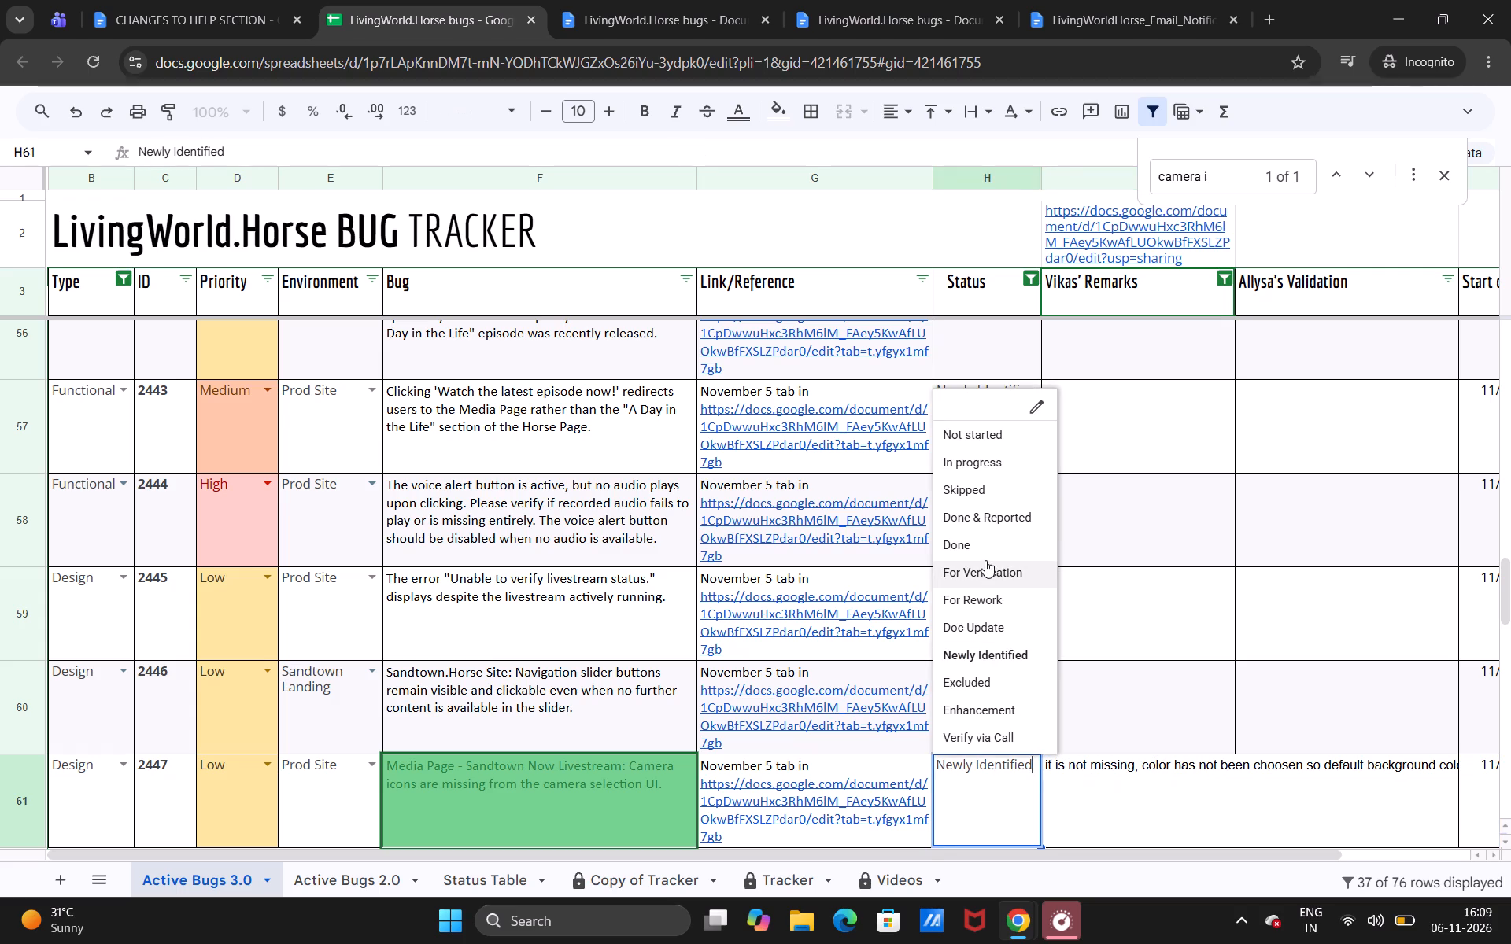
pyautogui.click(1003, 744)
# Read through the remaining November 5 bugs, 2448 to 2451, below the camera icons bug in the tracker.
pyautogui.press('Down')
pyautogui.press('Down')
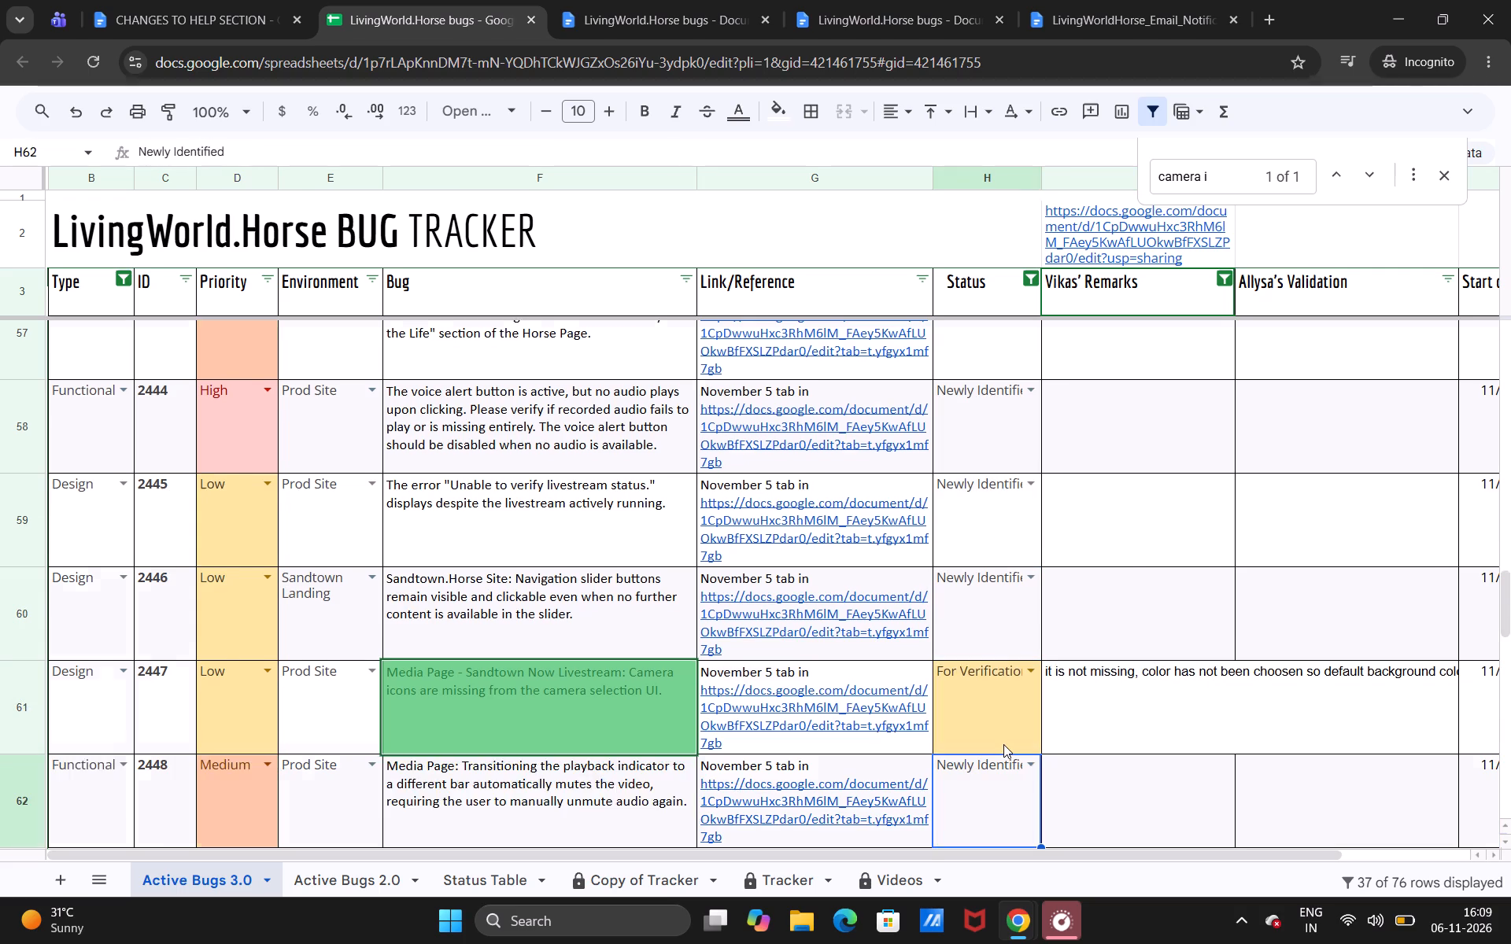
pyautogui.press('Down')
pyautogui.press('Down')
pyautogui.press('Up')
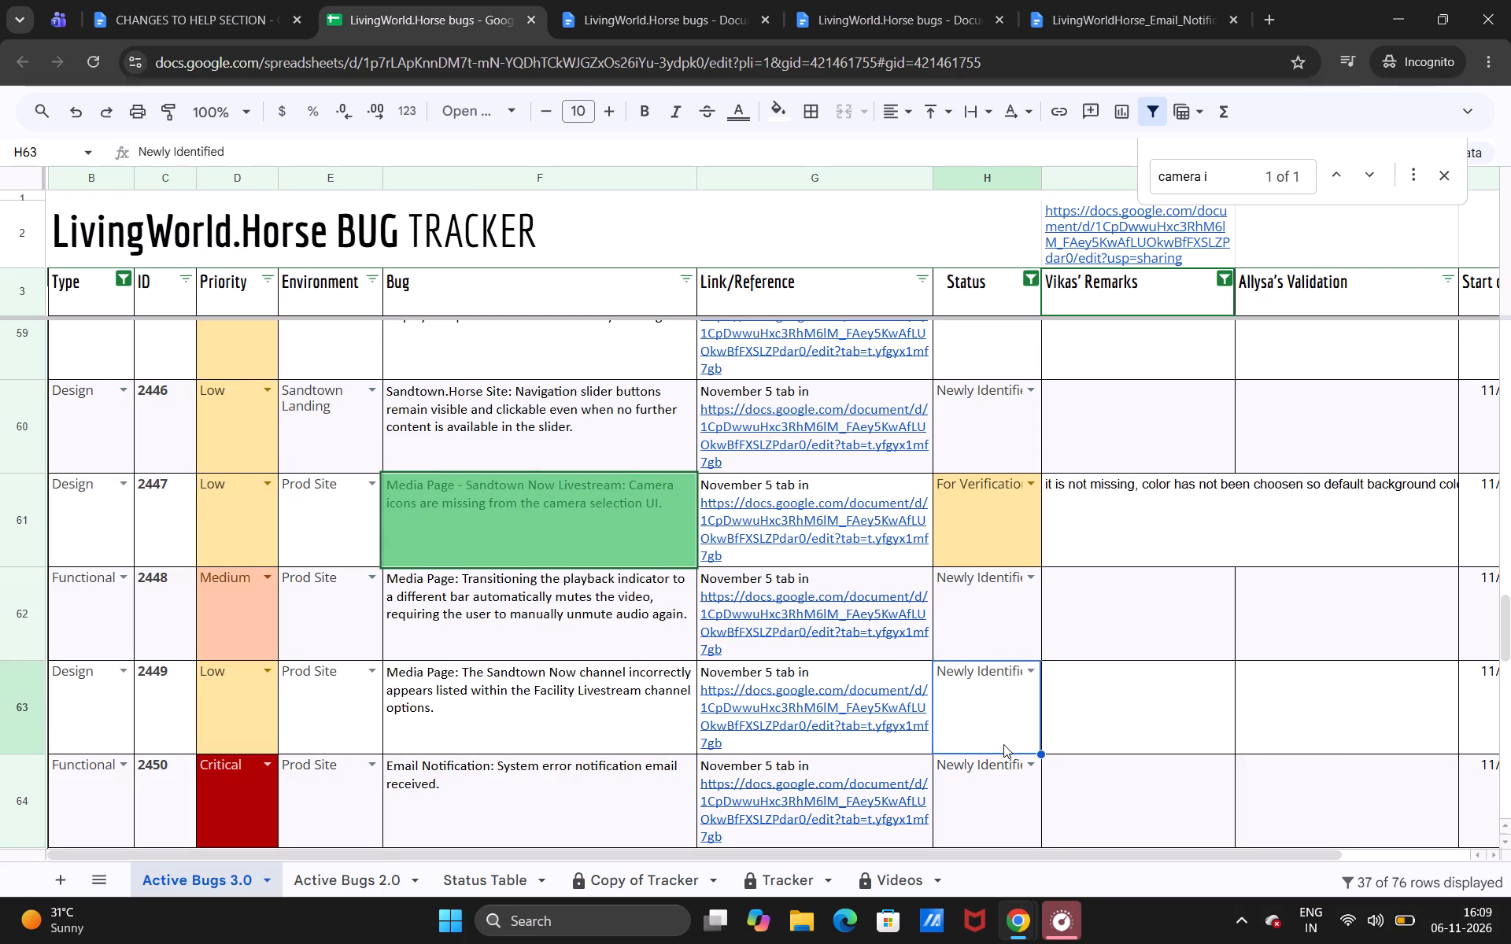
pyautogui.press('Up')
pyautogui.press('Left')
pyautogui.press('Left')
pyautogui.press('Left')
pyautogui.press('Down')
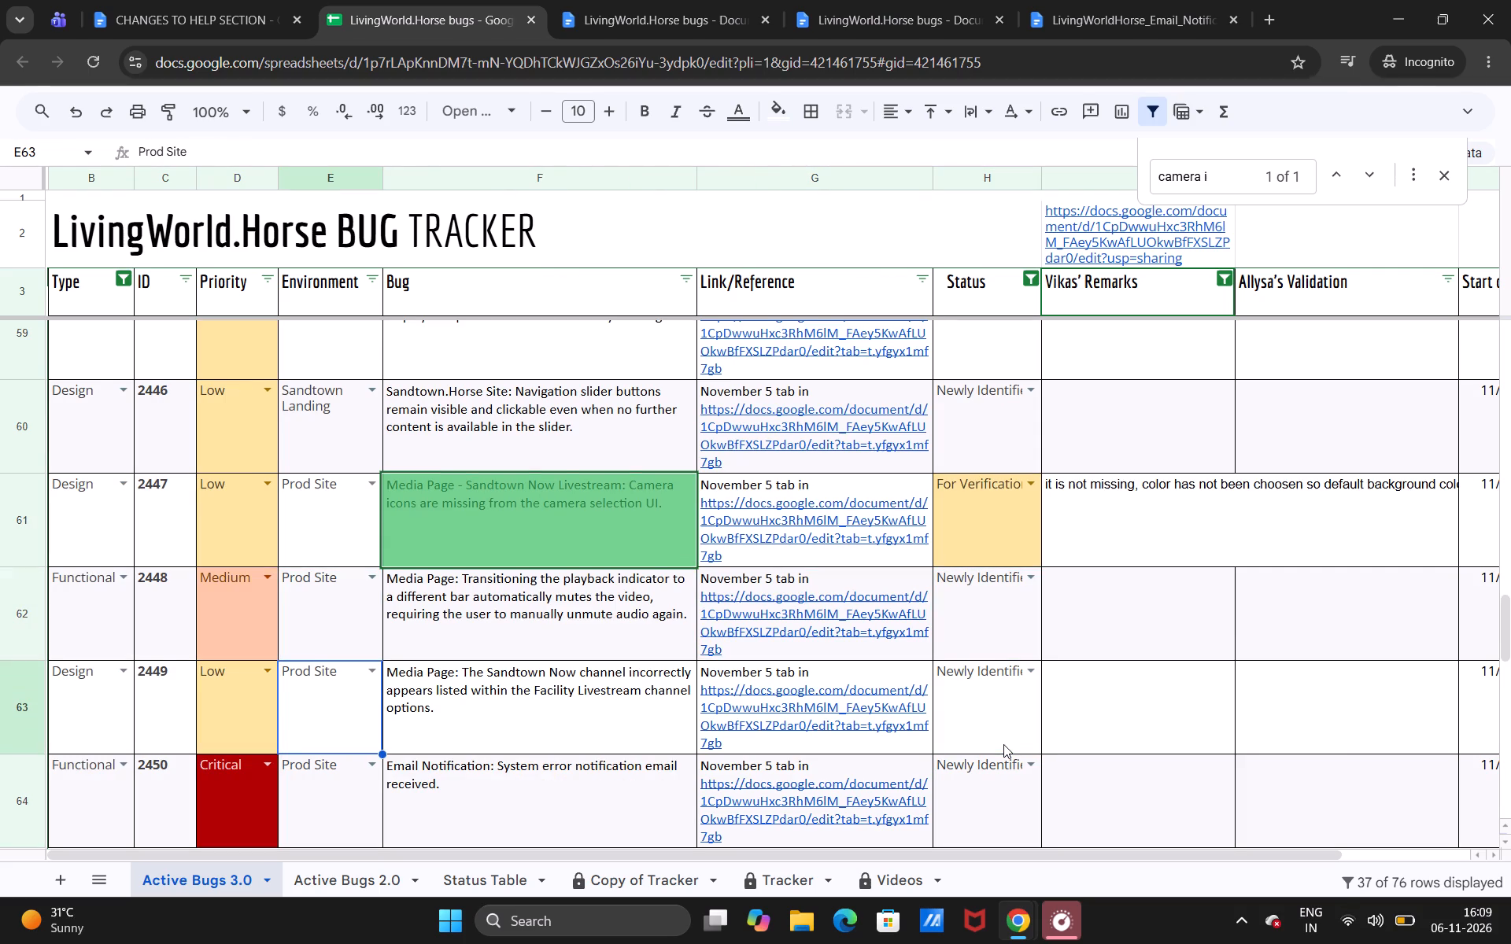
pyautogui.press('Down')
pyautogui.press('Down')
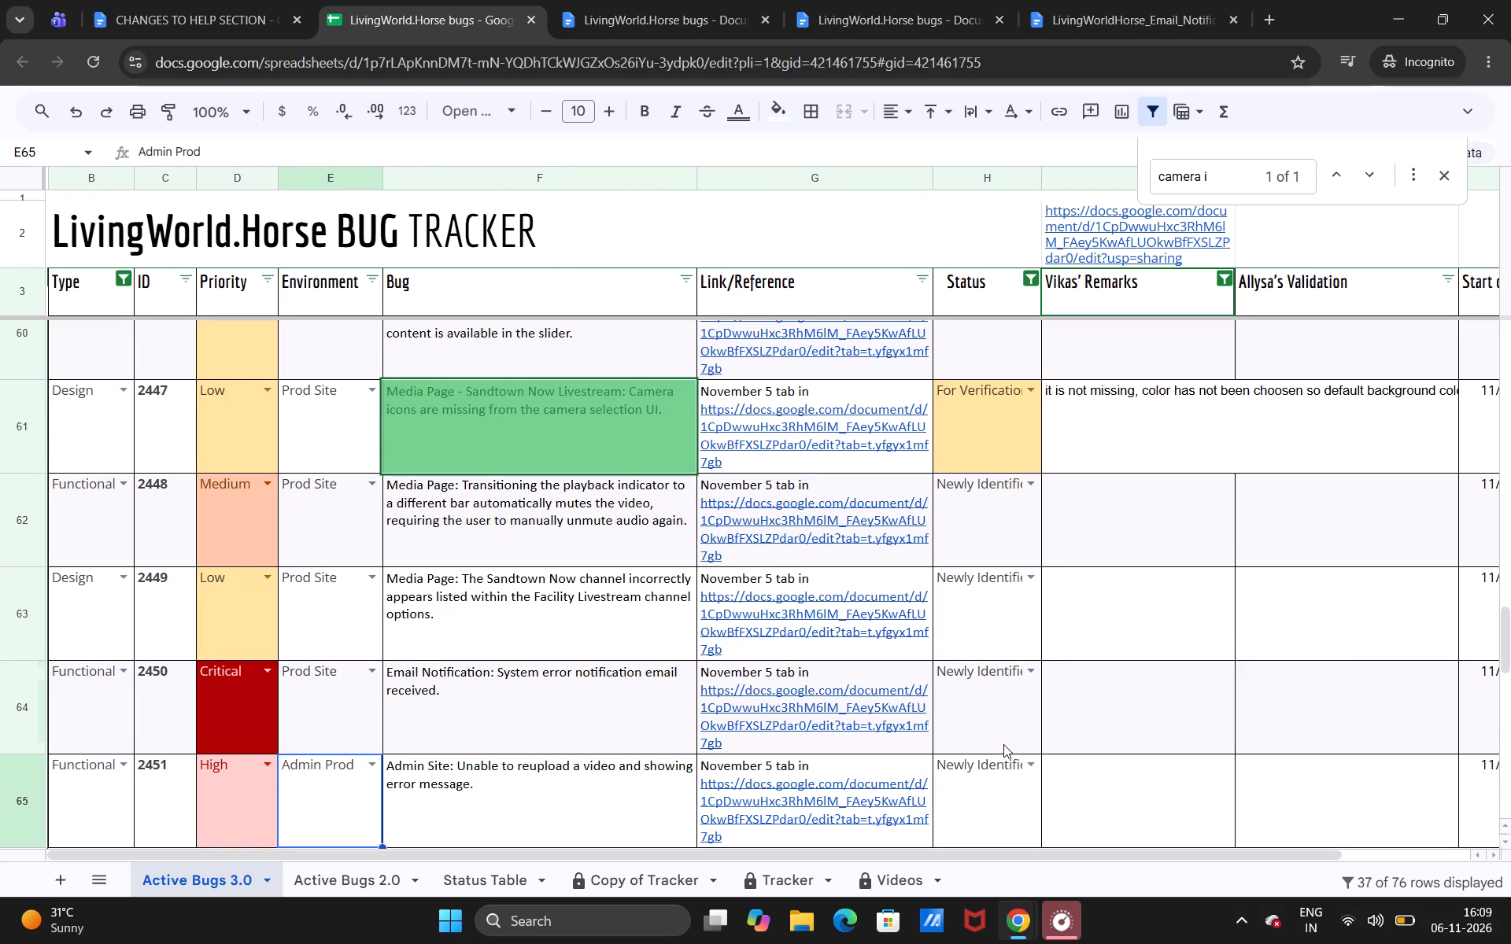
pyautogui.press('Up')
pyautogui.press('Right')
pyautogui.press('Right')
pyautogui.press('Left')
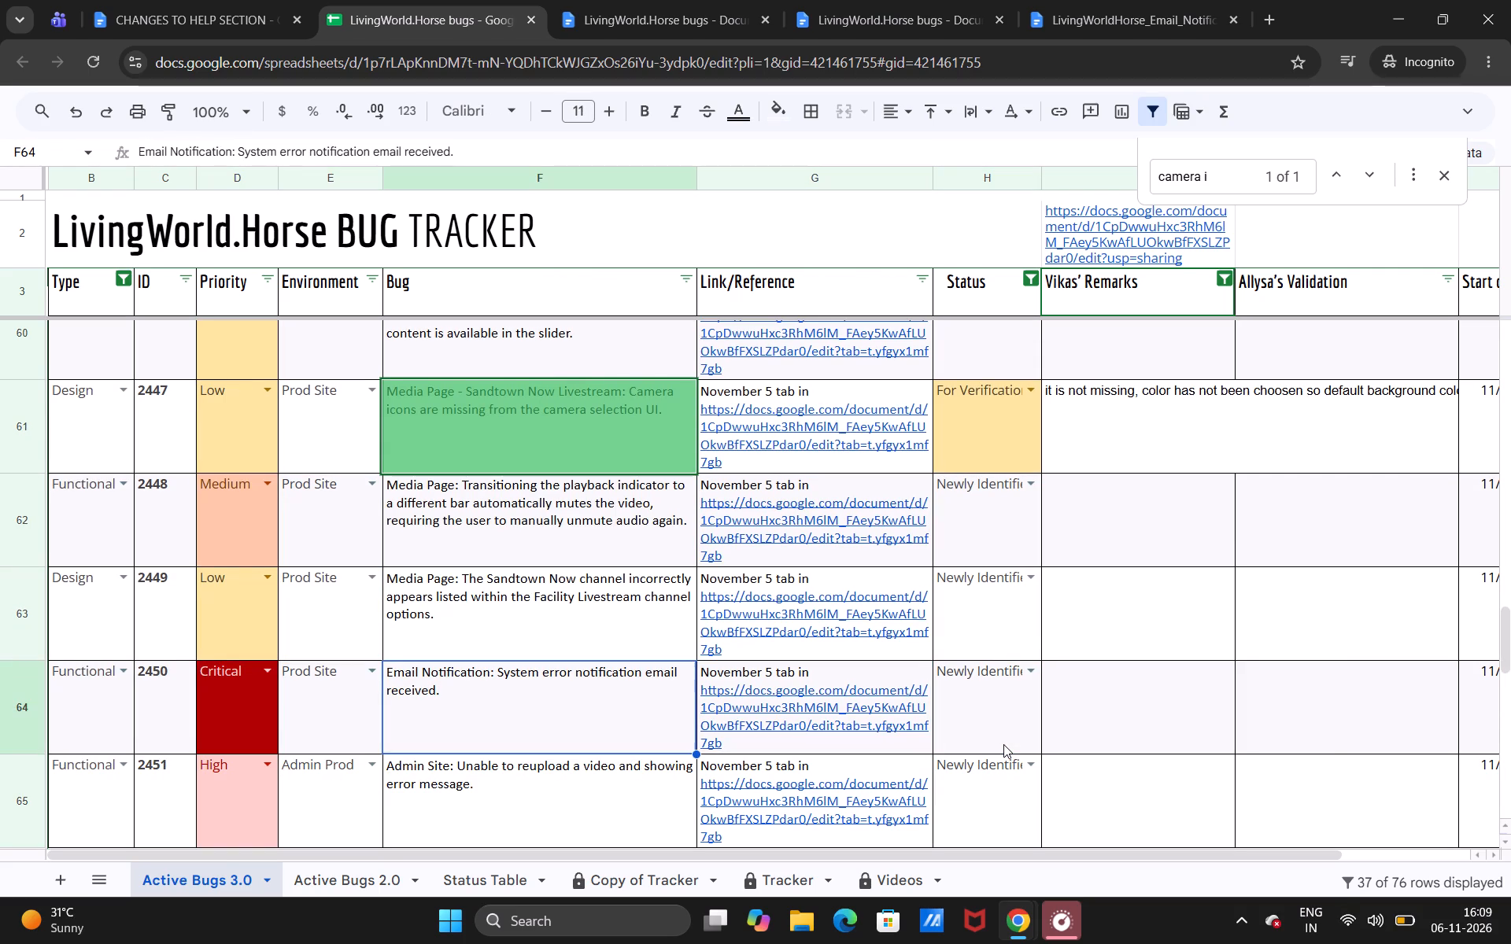
pyautogui.press('Down')
pyautogui.press('Down')
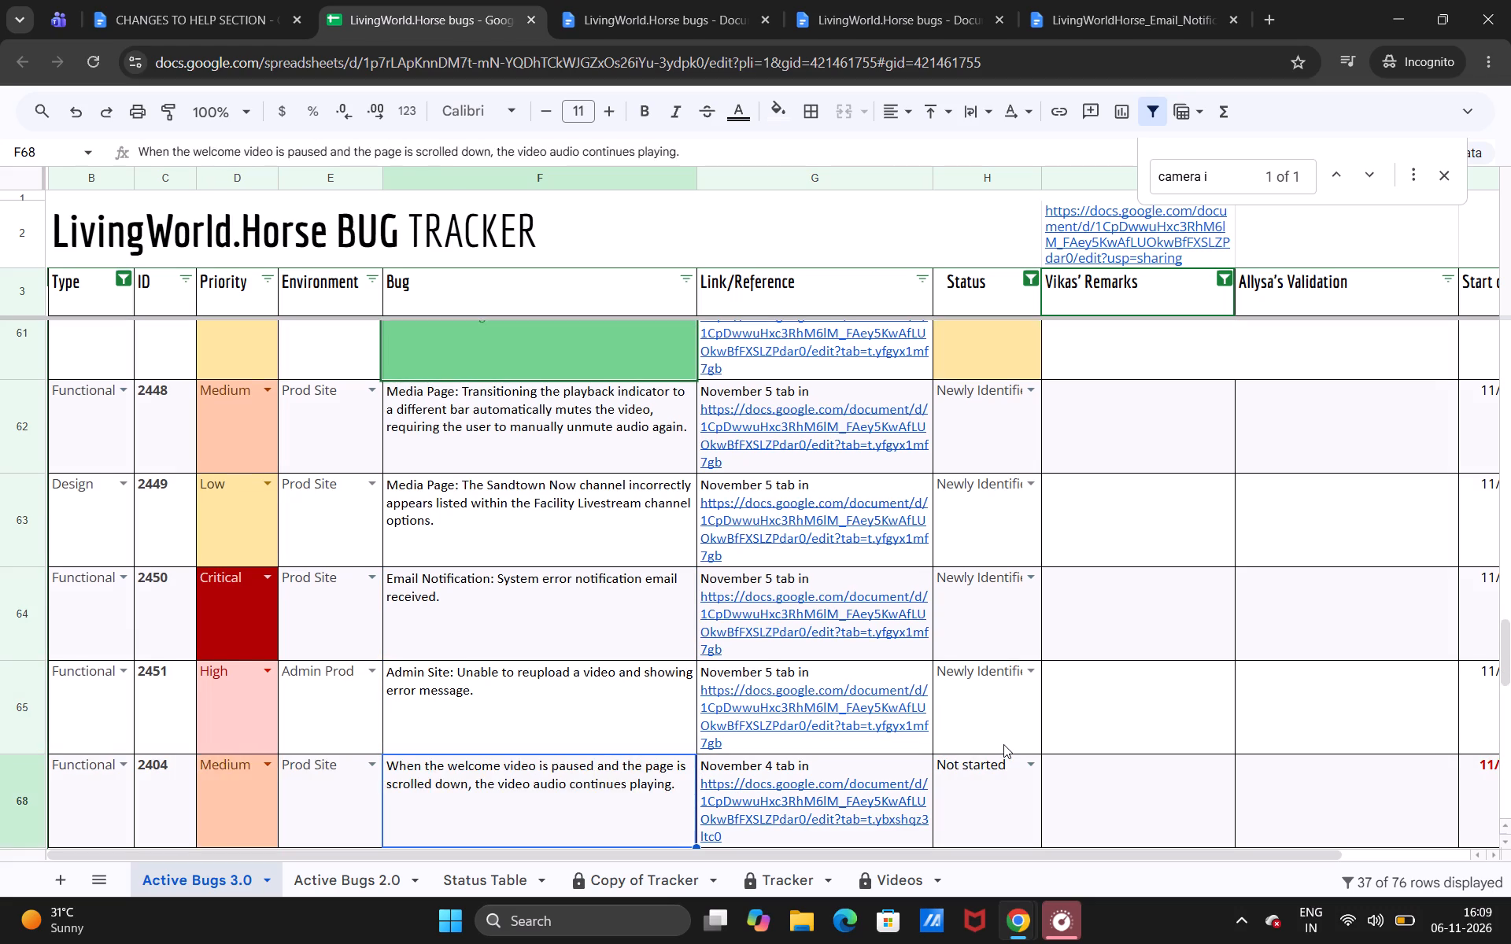
pyautogui.press('Down')
pyautogui.press('Up')
pyautogui.press('Up')
pyautogui.press('Up')
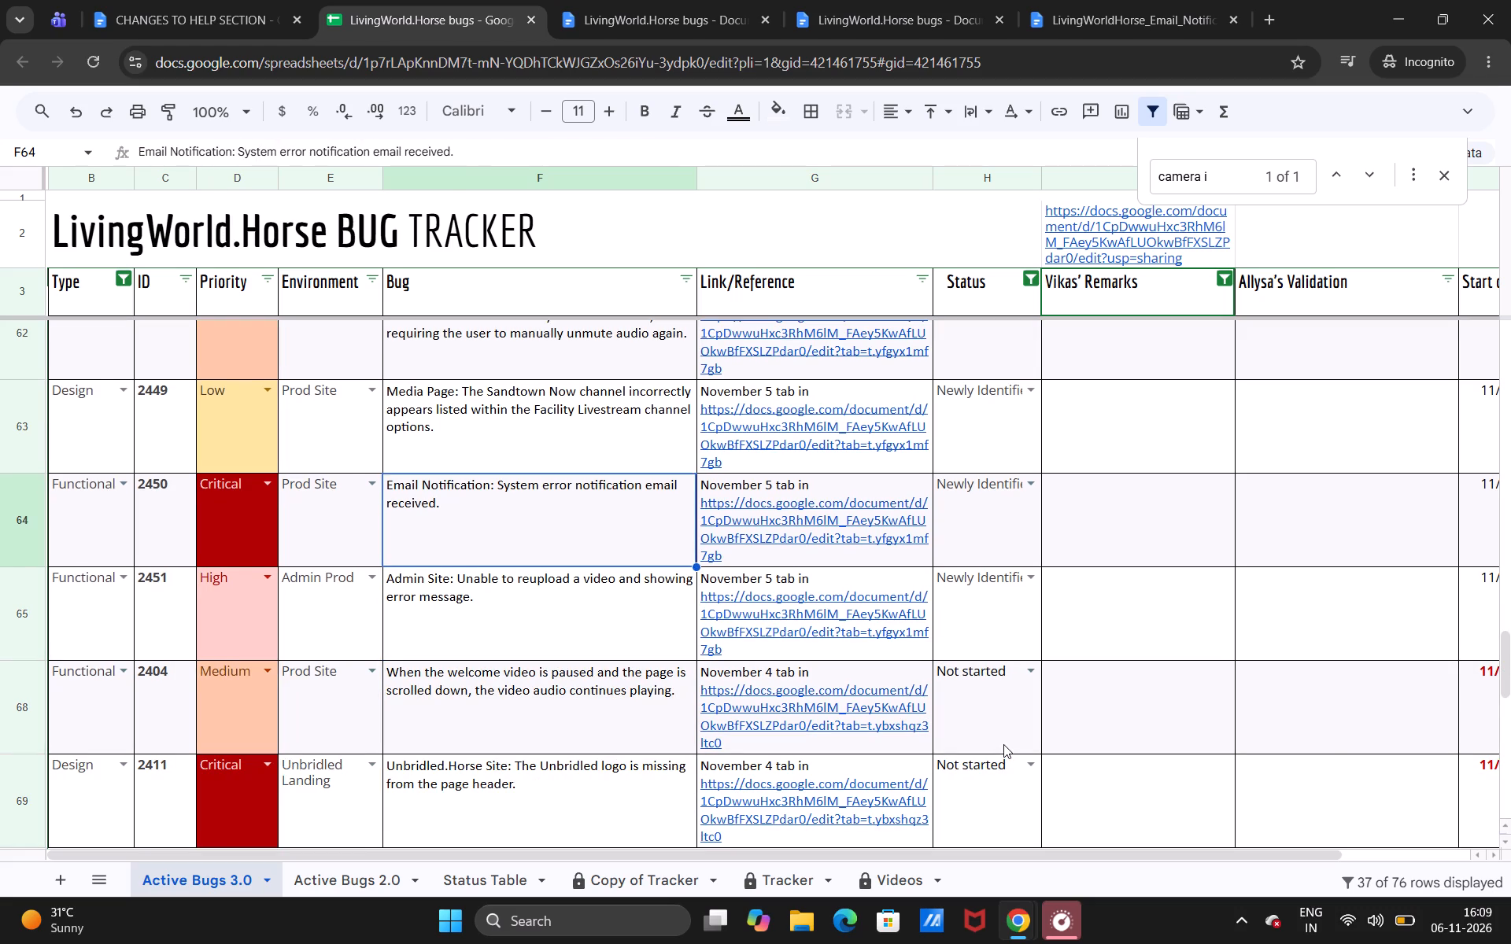
pyautogui.press('Down')
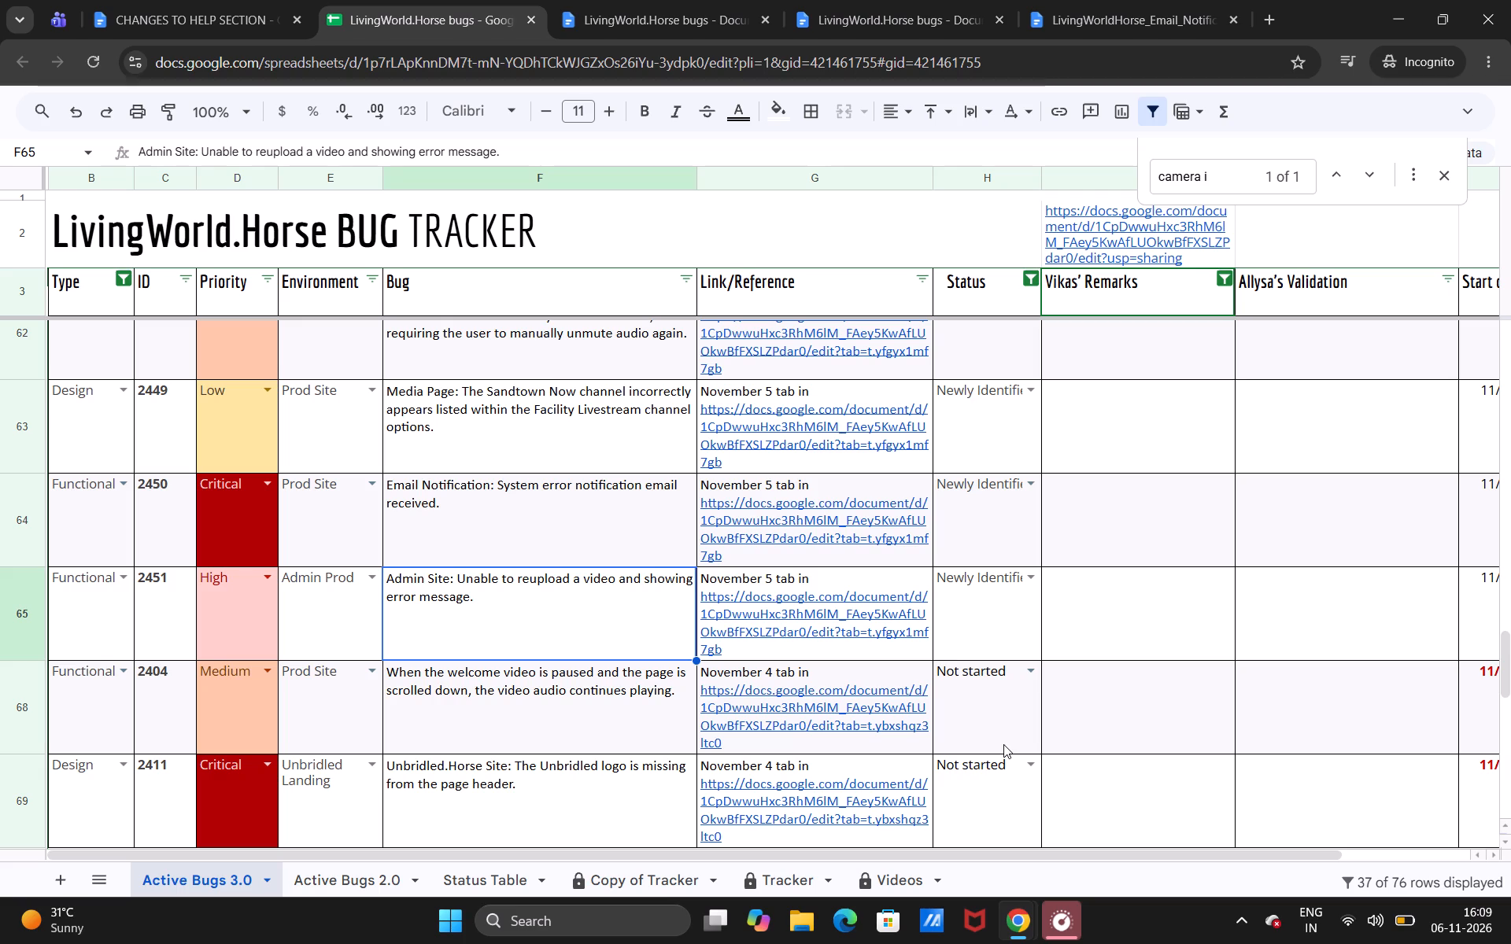
# Review the Not started bugs from the November 4 and November 3 tabs and the Sandtown.Horse and Unbridled.Horse updates entry.
pyautogui.press('Down')
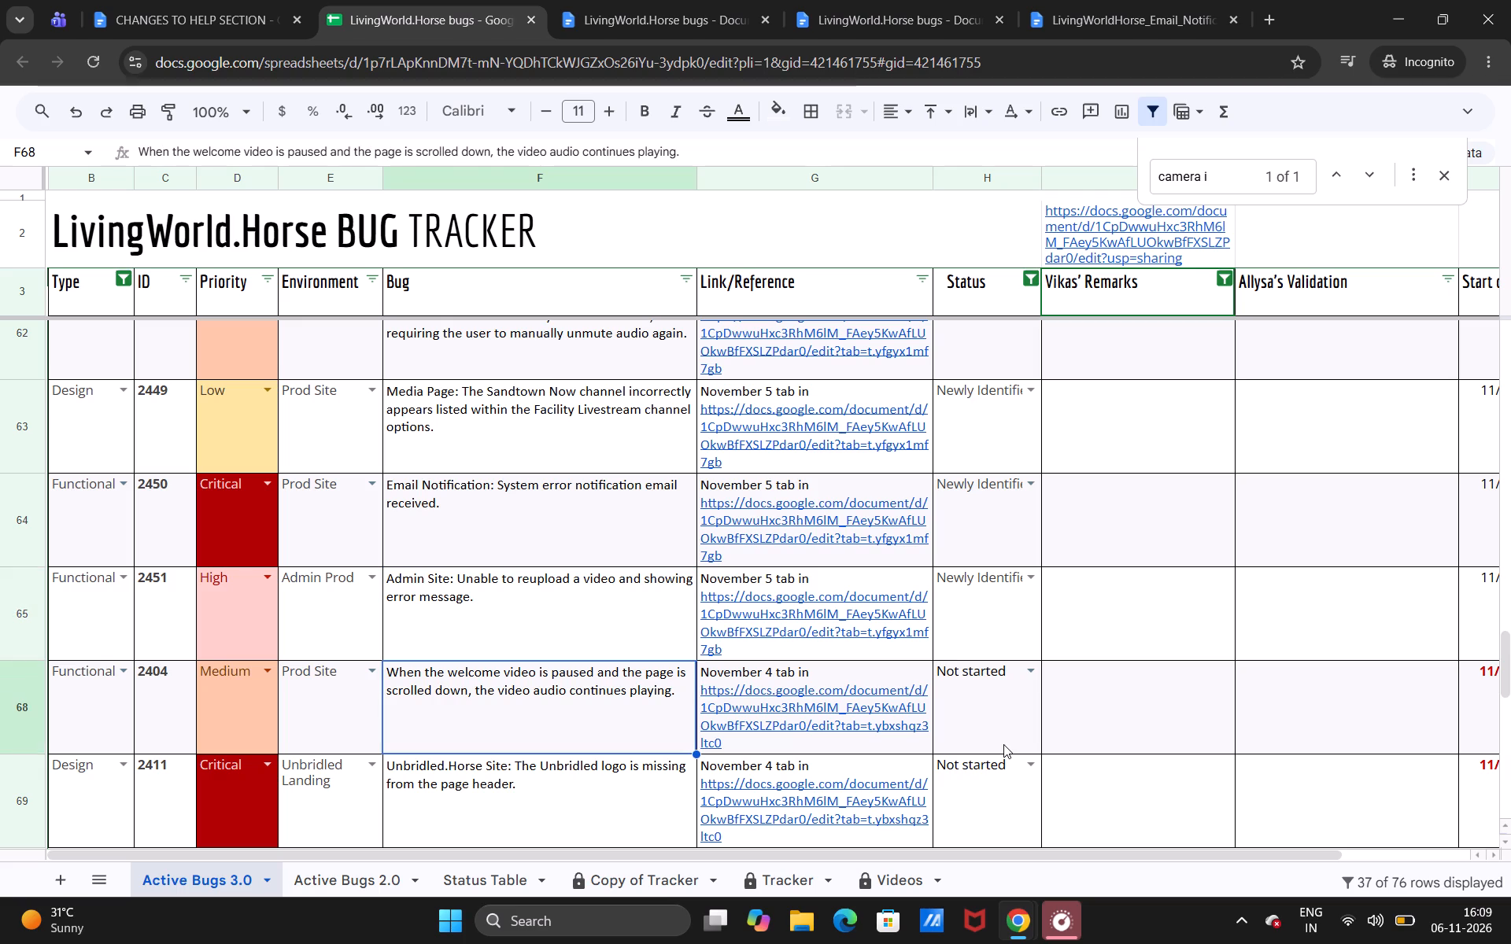
pyautogui.press('Right')
pyautogui.press('Right')
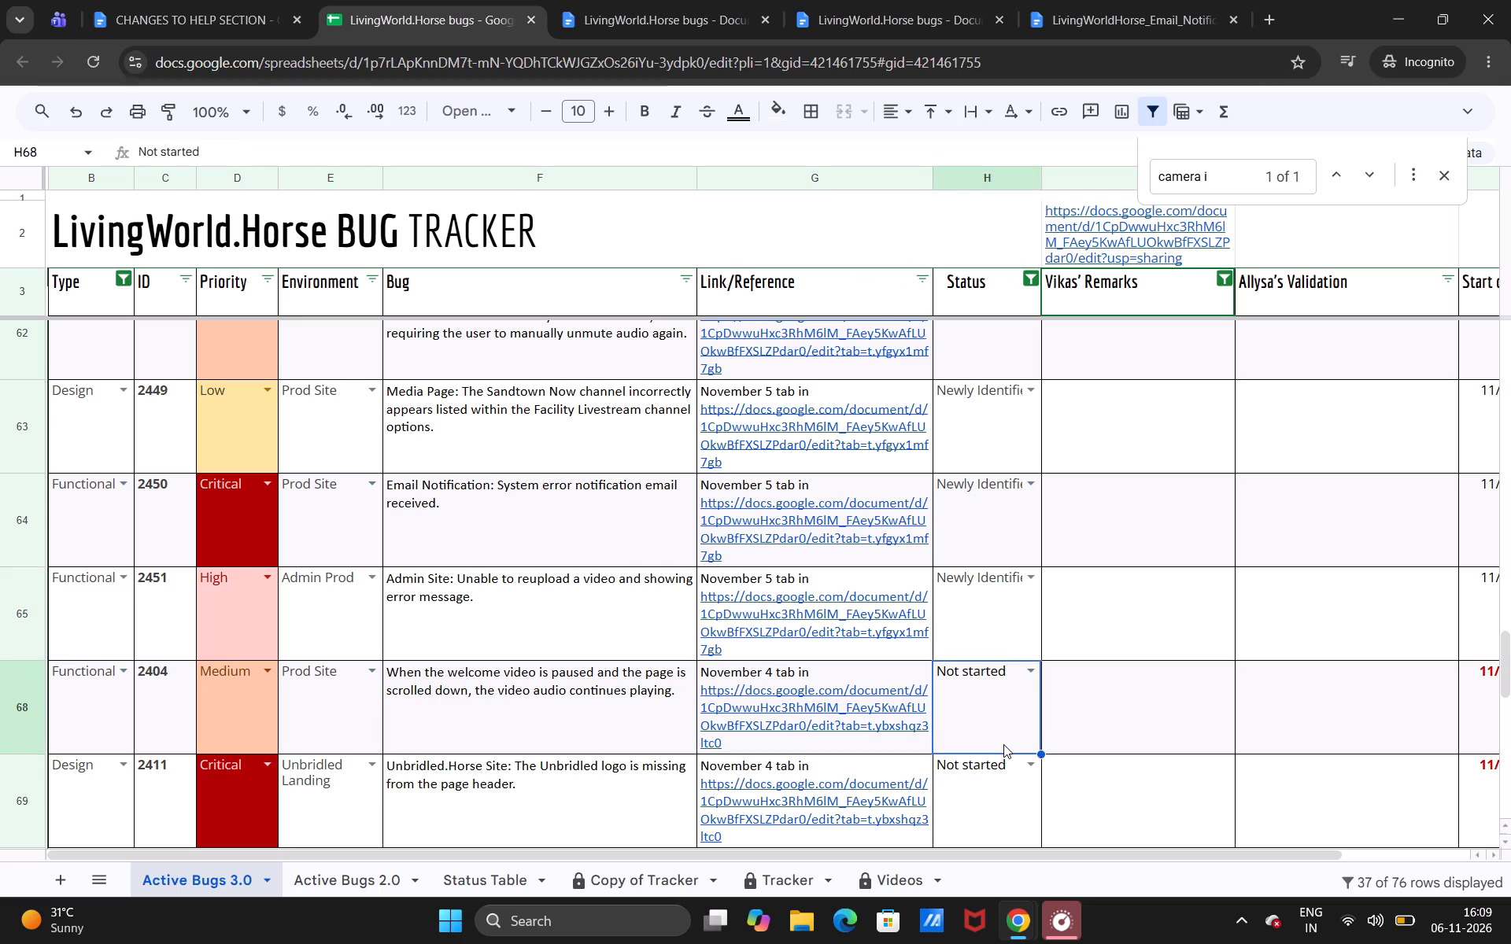
pyautogui.press('Right')
pyautogui.press('Right')
pyautogui.press('Left')
pyautogui.press('Left')
pyautogui.press('Left')
pyautogui.press('Left')
pyautogui.press('Left')
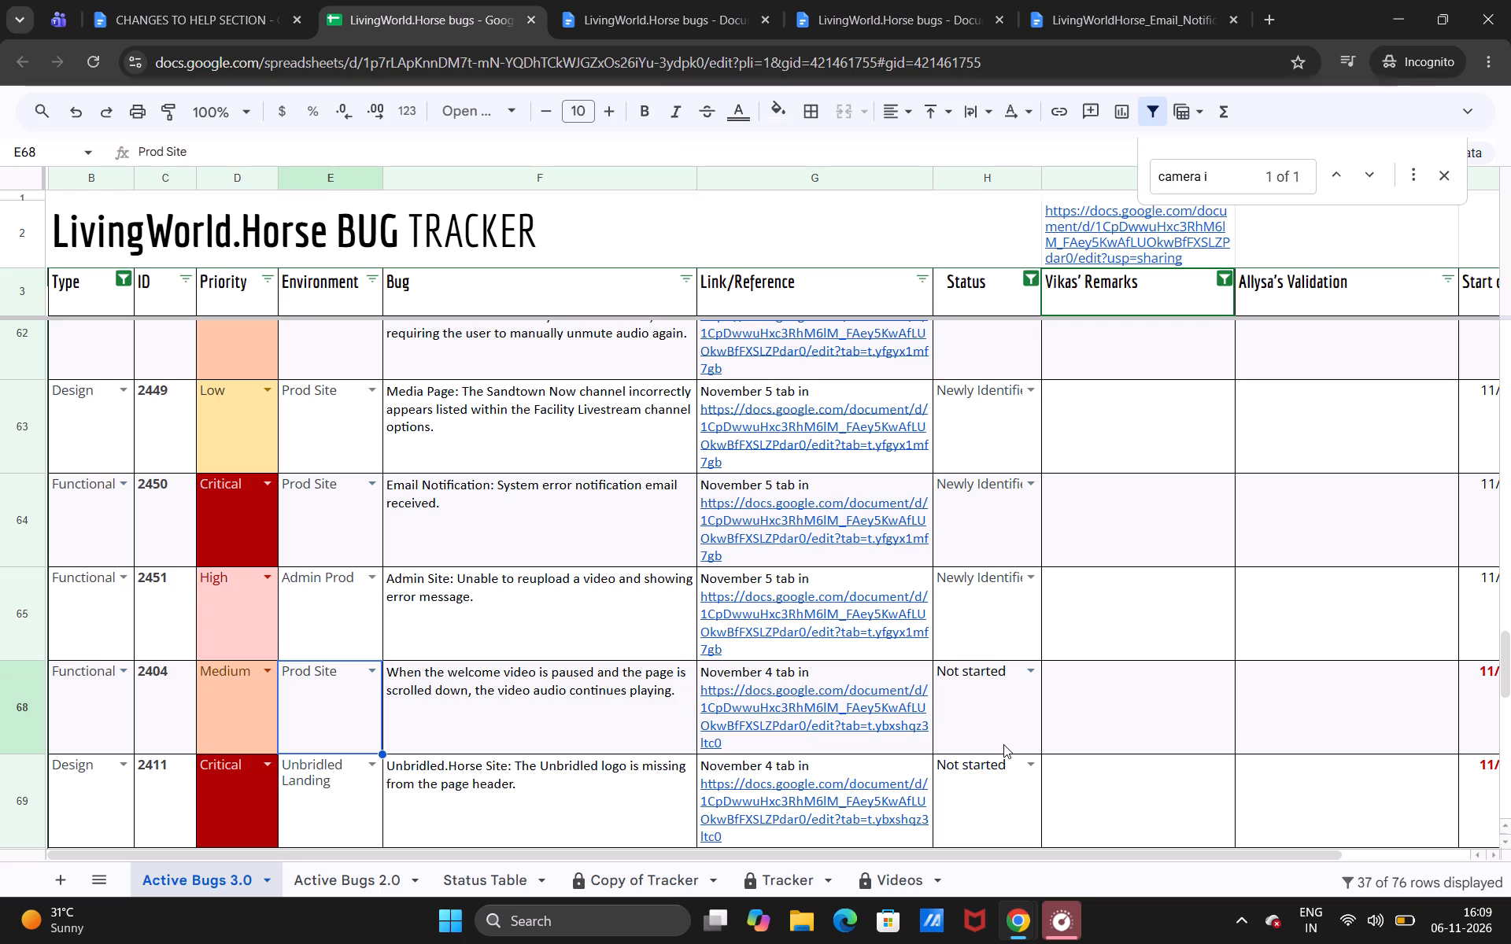
pyautogui.press('Right')
pyautogui.press('Left')
pyautogui.press('Right')
pyautogui.press('Left')
pyautogui.press('Down')
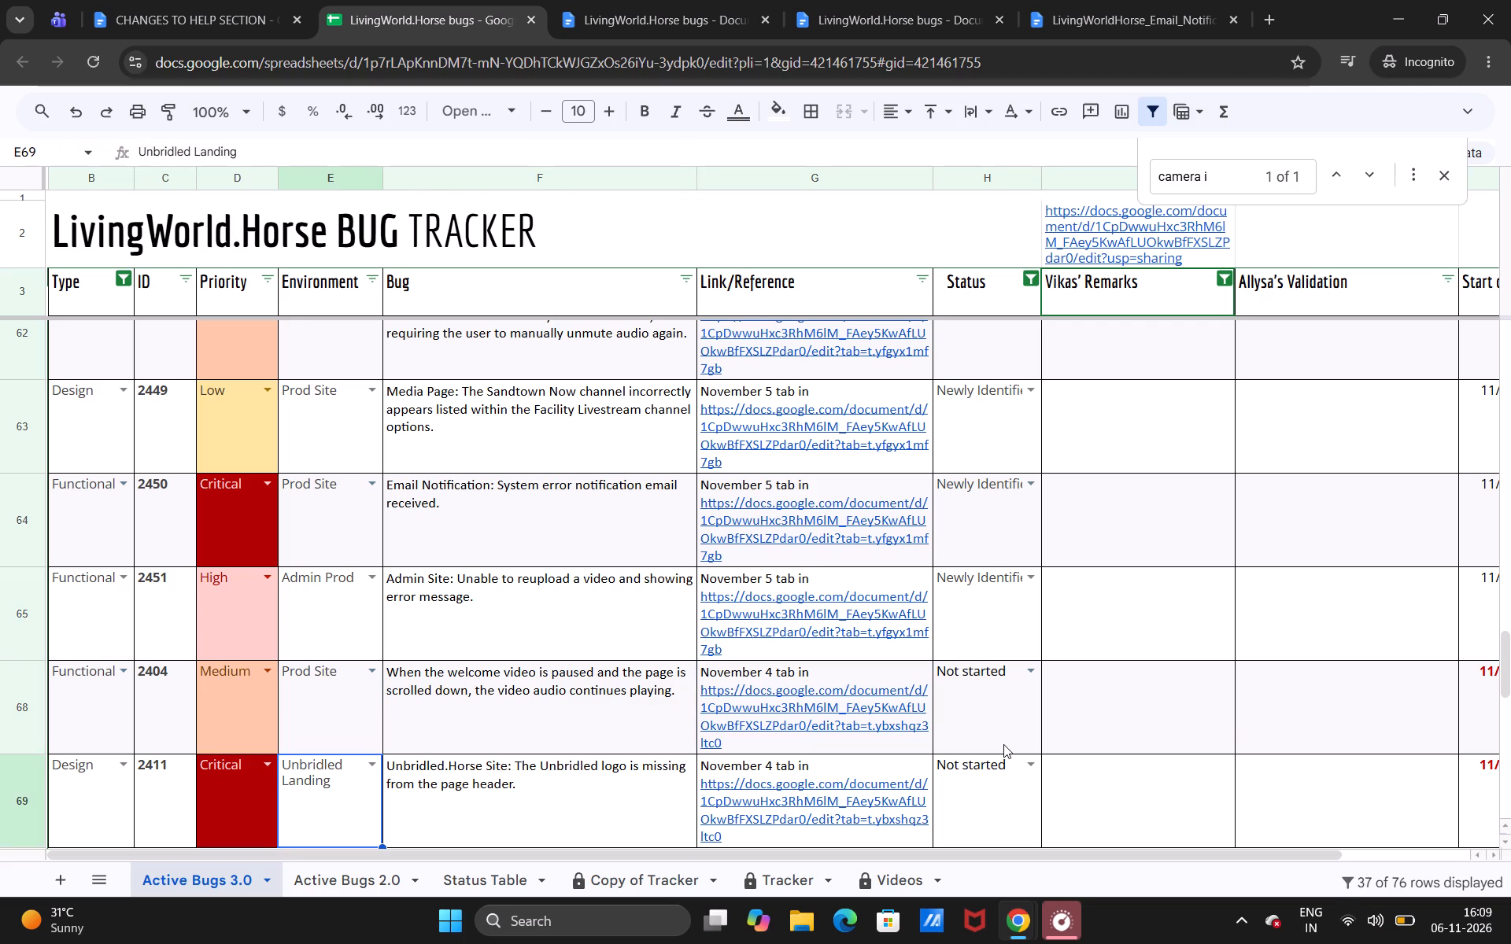
pyautogui.press('Right')
pyautogui.press('Right')
pyautogui.press('Left')
pyautogui.press('Left')
pyautogui.press('Down')
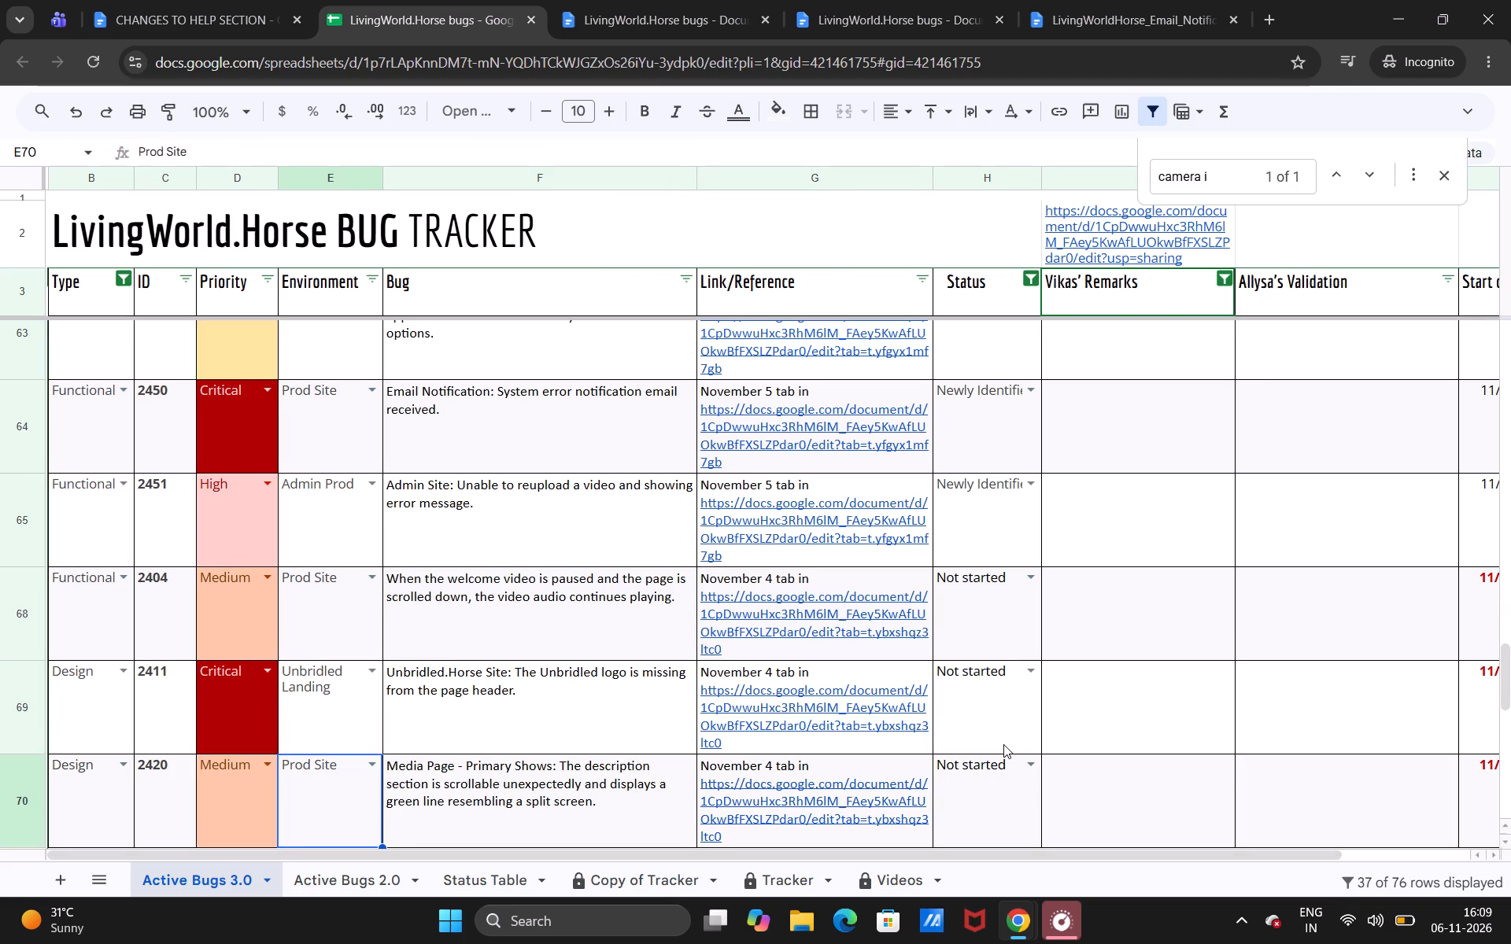
pyautogui.press('Up')
pyautogui.press('Right')
pyautogui.press('Right')
pyautogui.press('Right')
pyautogui.press('Down')
pyautogui.press('Down')
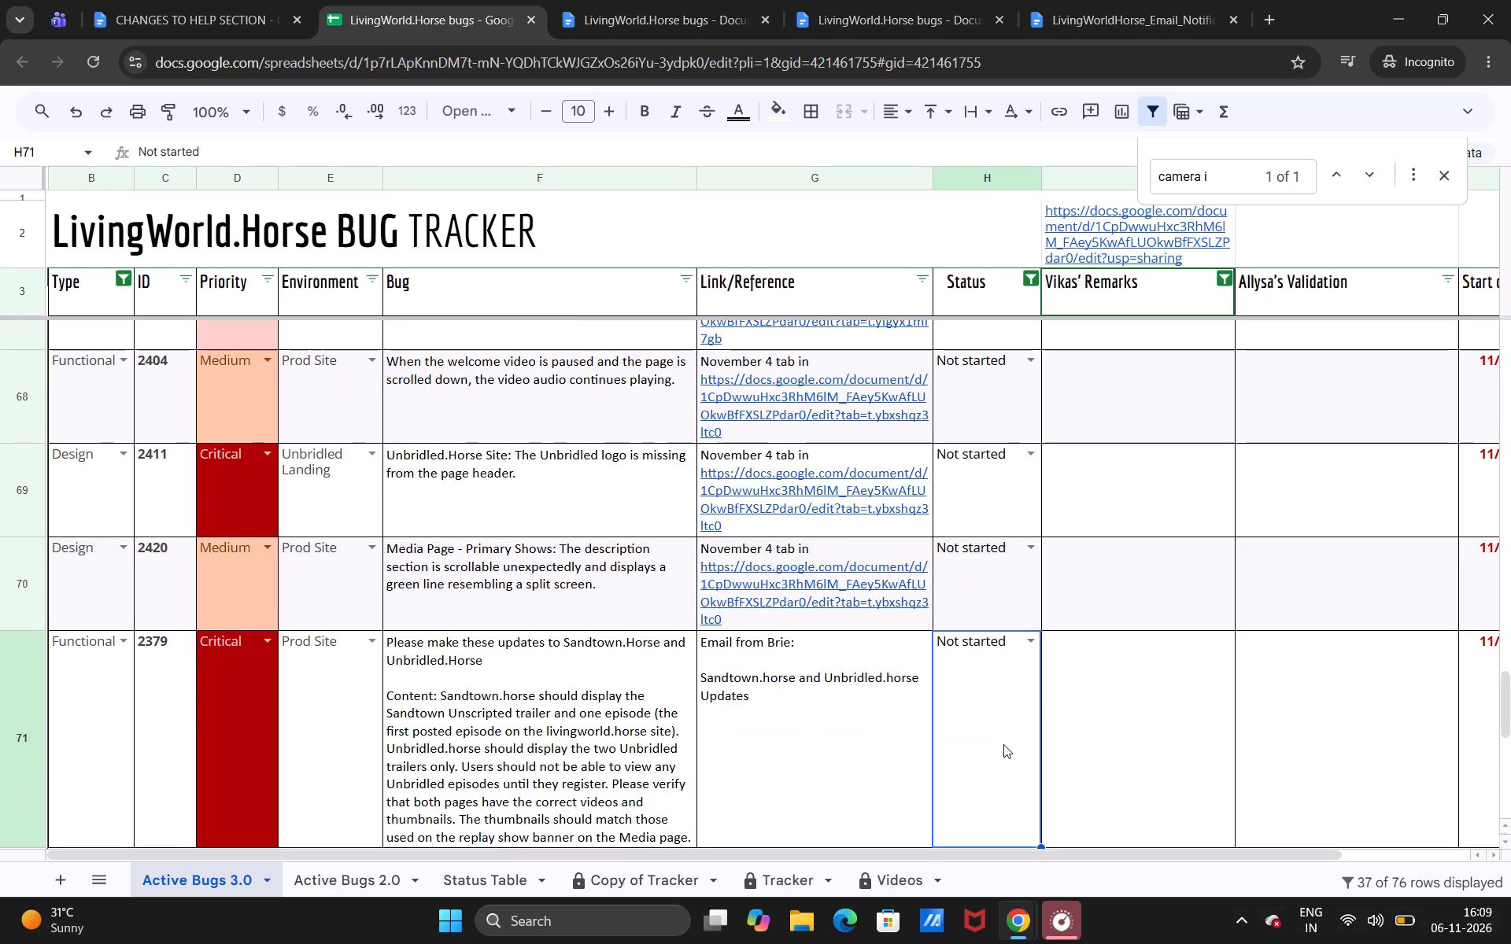
pyautogui.press('Left')
pyautogui.press('Left')
pyautogui.press('Left')
pyautogui.press('Right')
pyautogui.press('Down')
pyautogui.press('Down')
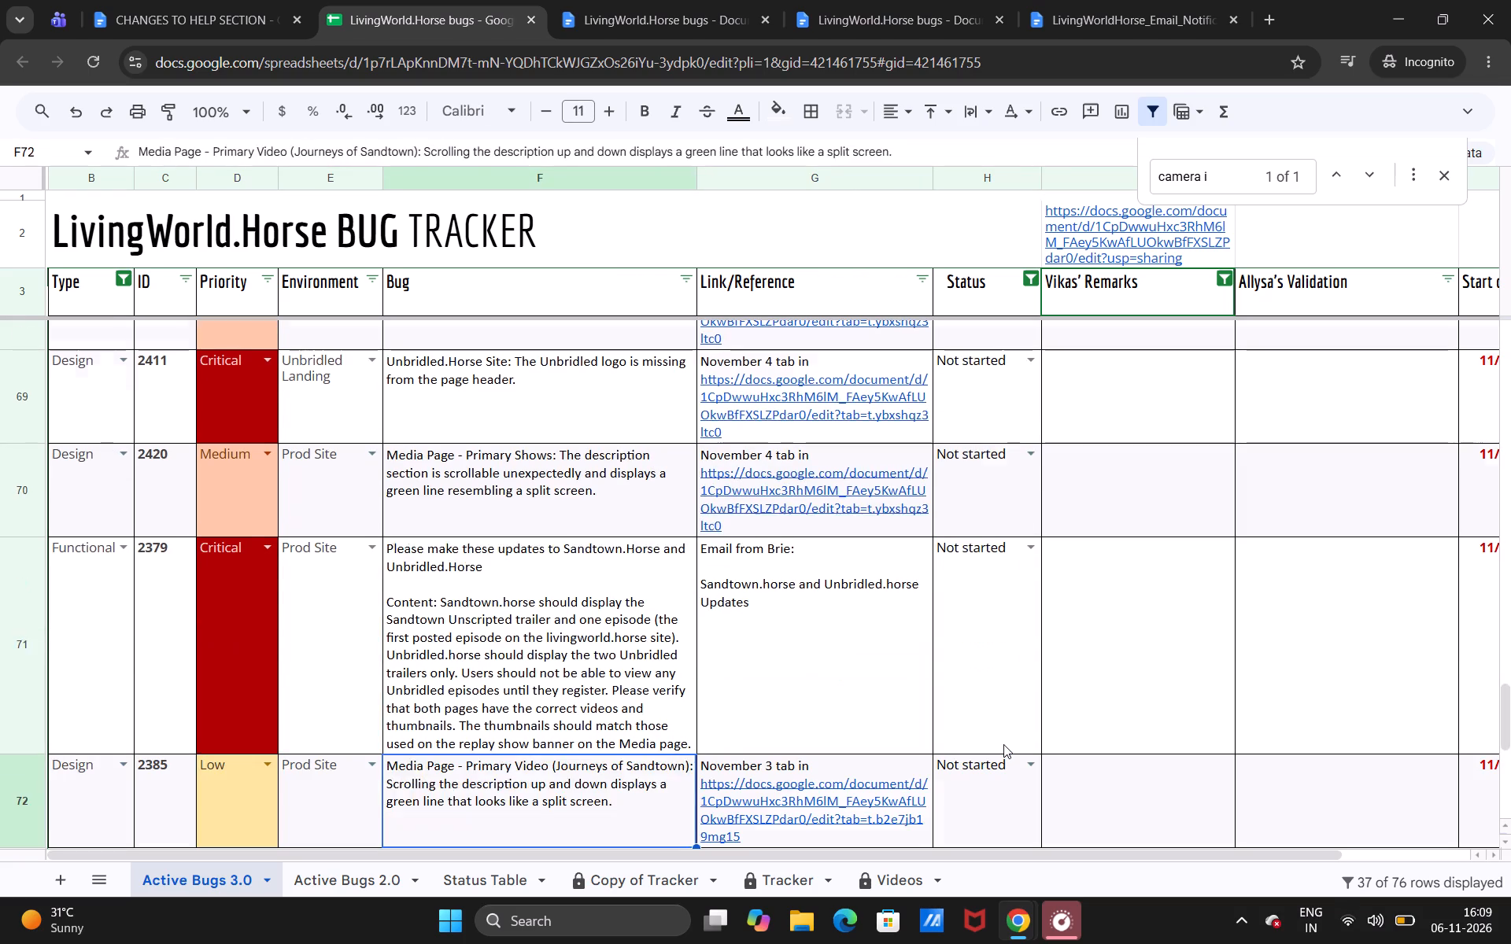
pyautogui.press('Down')
pyautogui.press('Up')
pyautogui.press('Up')
pyautogui.press('Up')
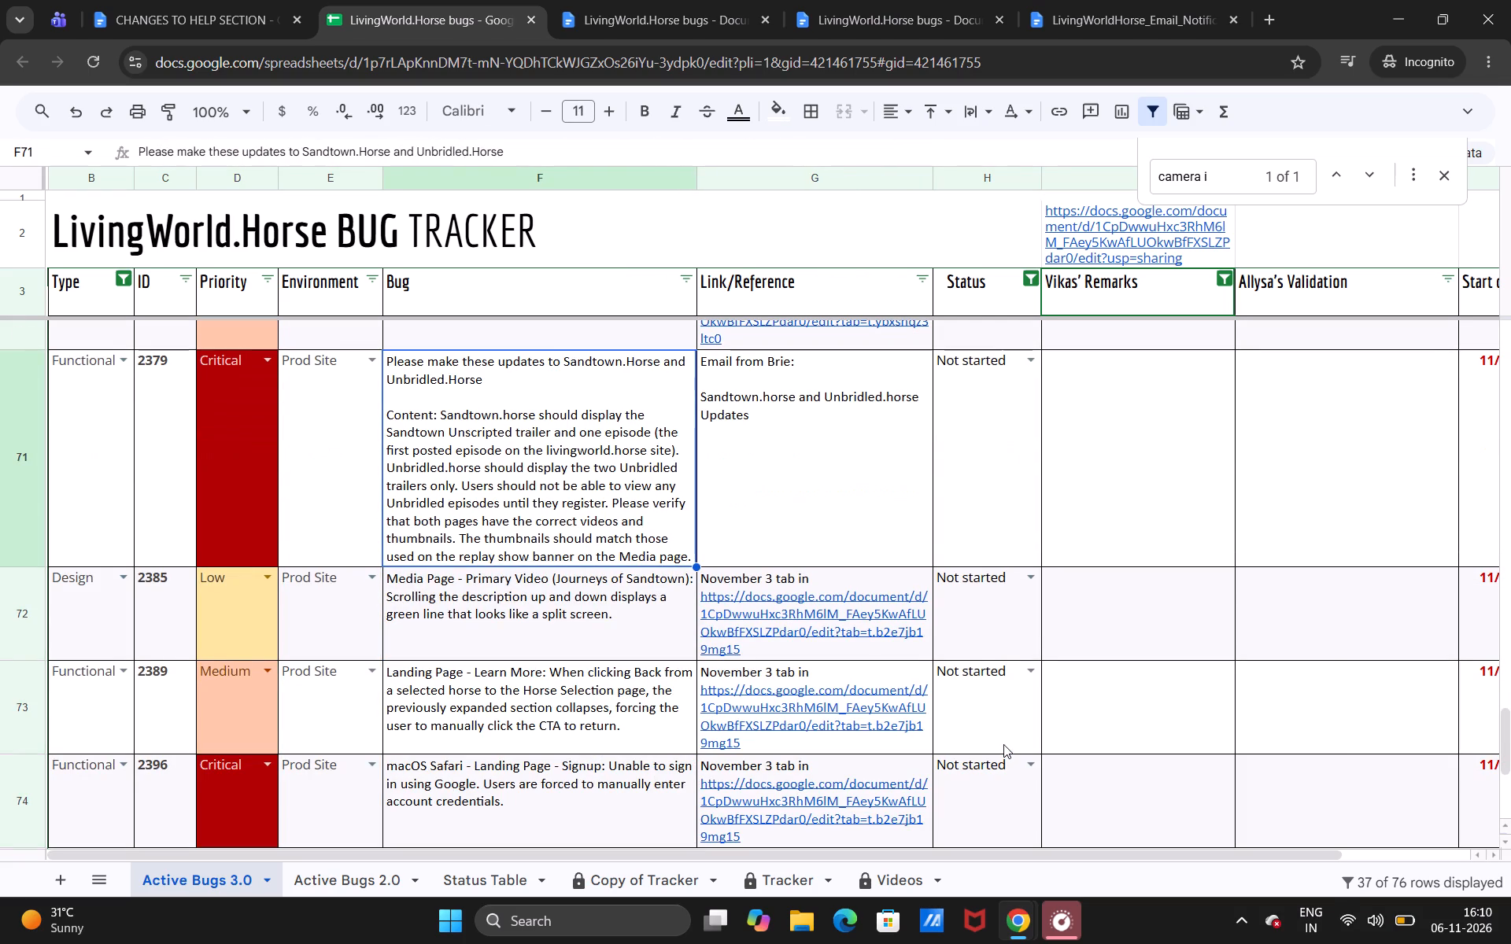
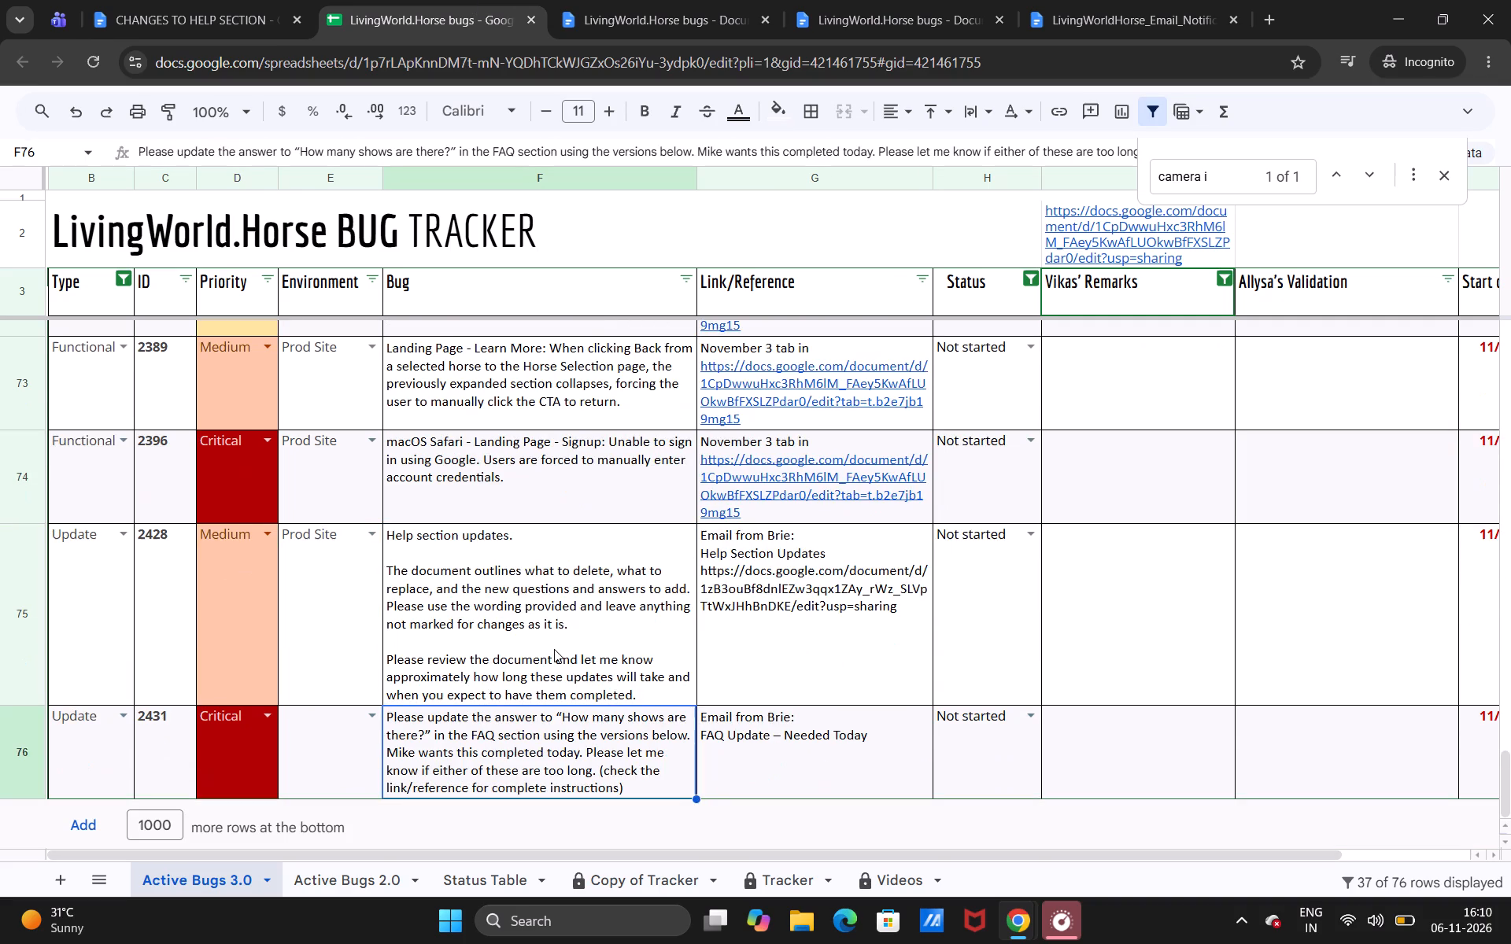
# Read the help section updates entry 2428 and the FAQ update entry 2431 at the end of the tracker.
pyautogui.press('Up')
pyautogui.press('Down')
pyautogui.press('Down')
pyautogui.press('Up')
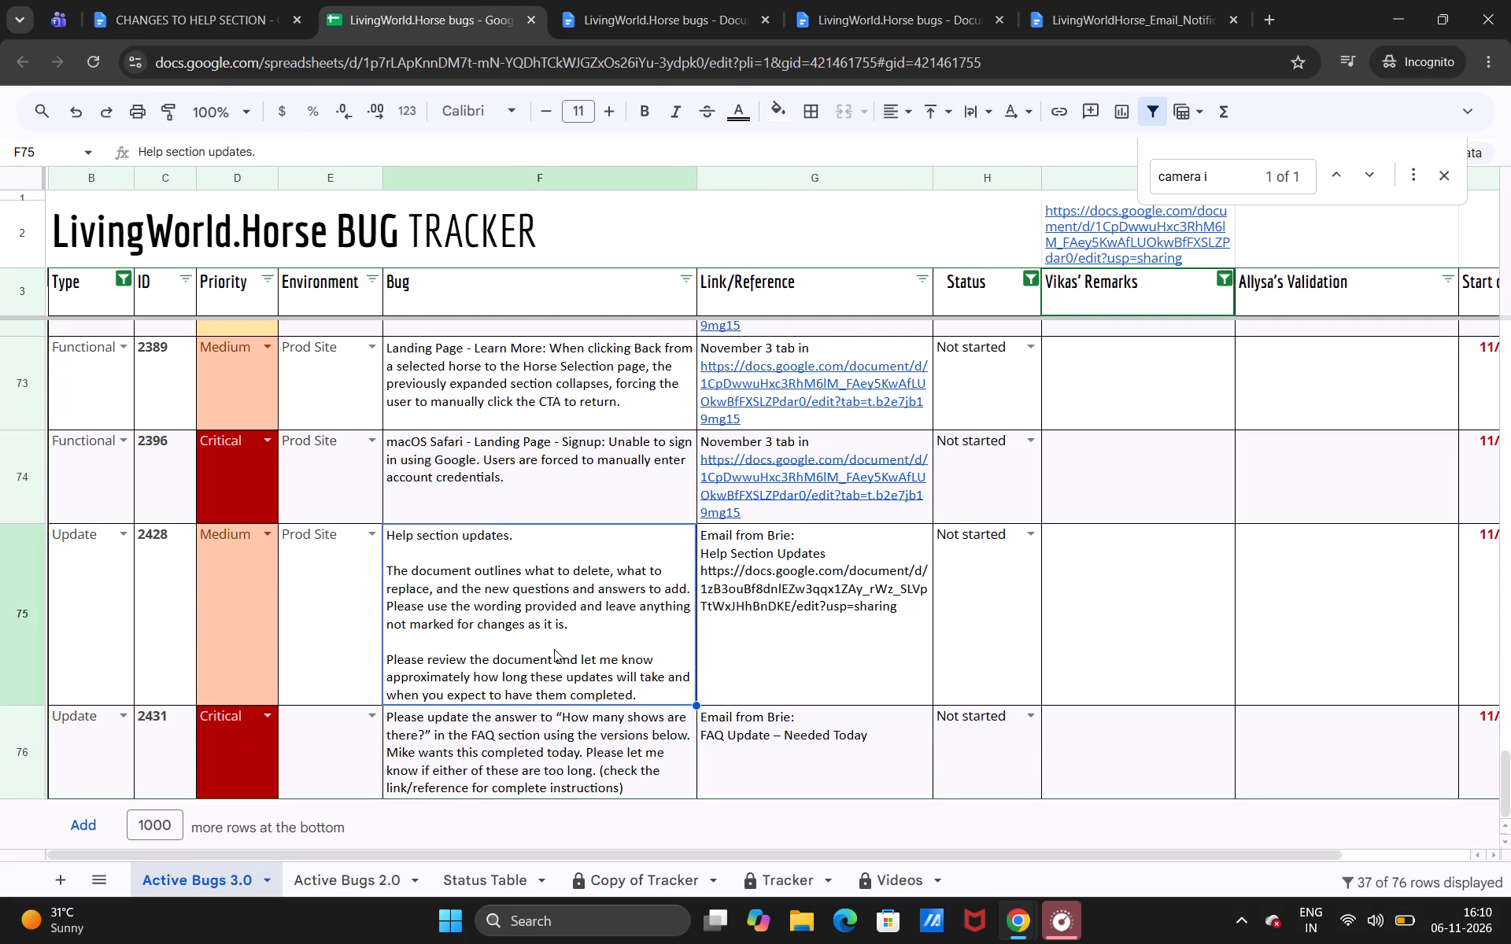
pyautogui.press('Down')
pyautogui.press('Down')
pyautogui.press('Up')
pyautogui.press('Down')
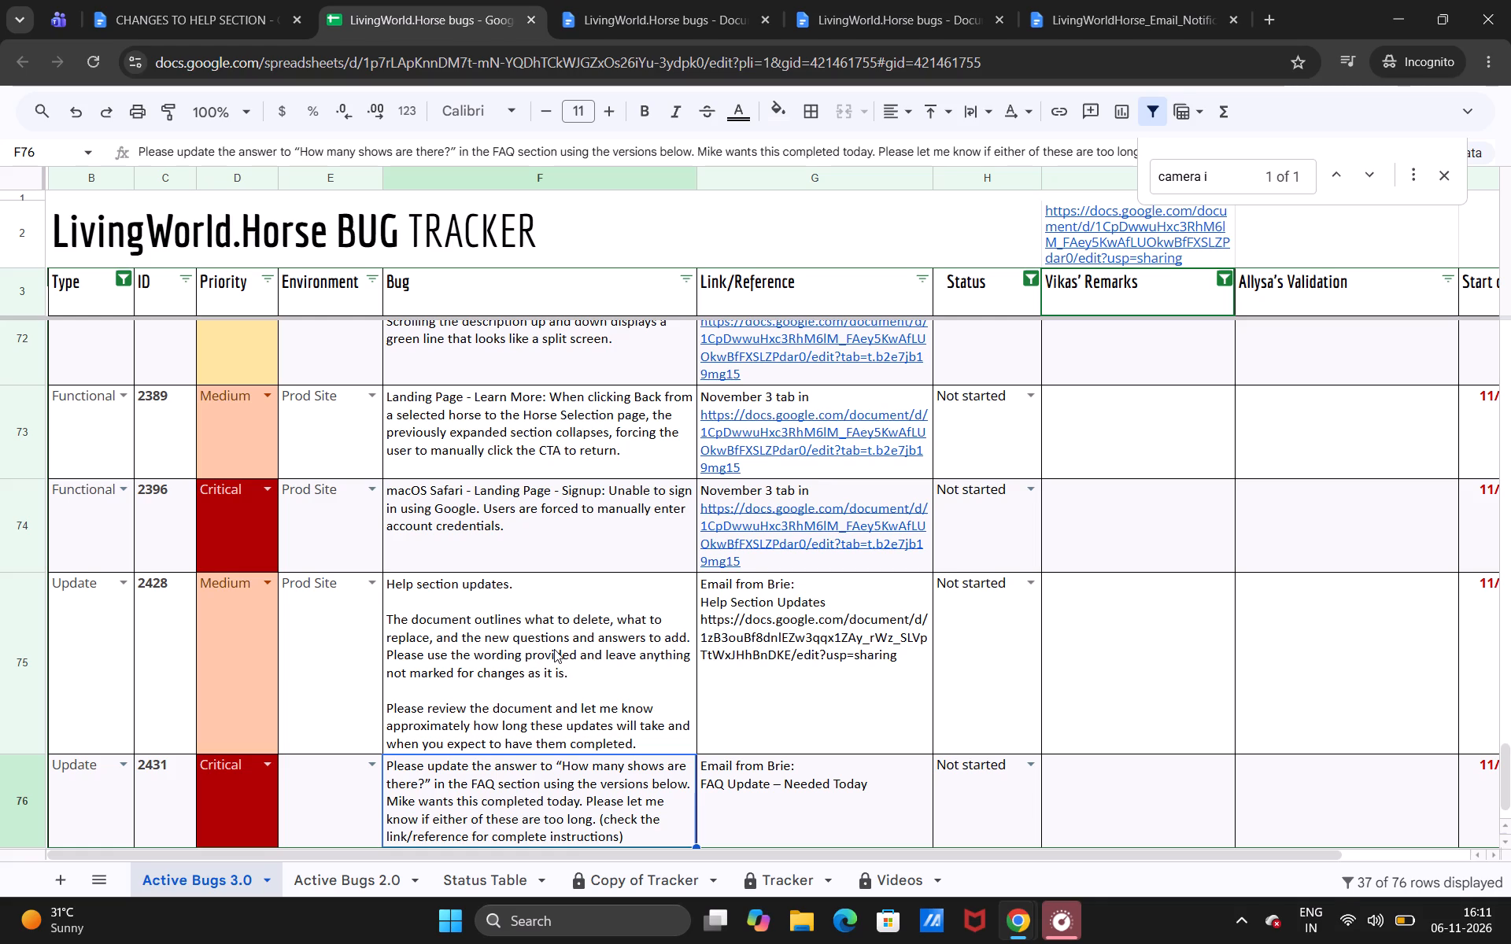
pyautogui.click(593, 798)
pyautogui.click(561, 665)
# Copy bug 2431's FAQ update description and search for it in the LivingWorld.Horse bugs document's November 5 tab.
pyautogui.press('Down')
pyautogui.hotkey('ctrl', 'c')
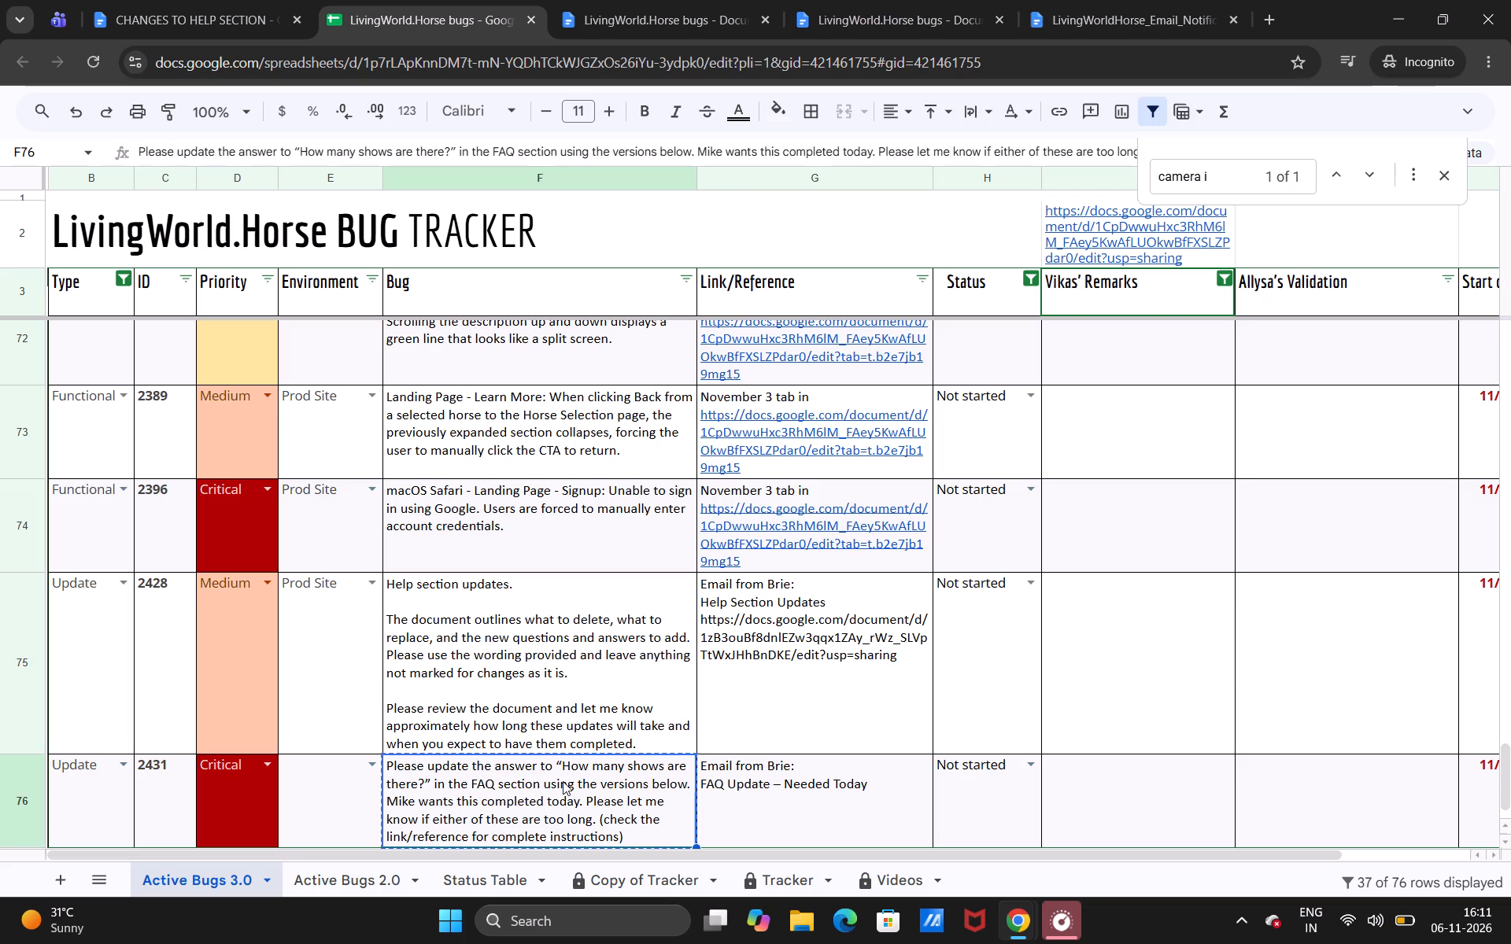
pyautogui.hotkey('ctrl', 'c')
pyautogui.hotkey('ctrl', 'c')
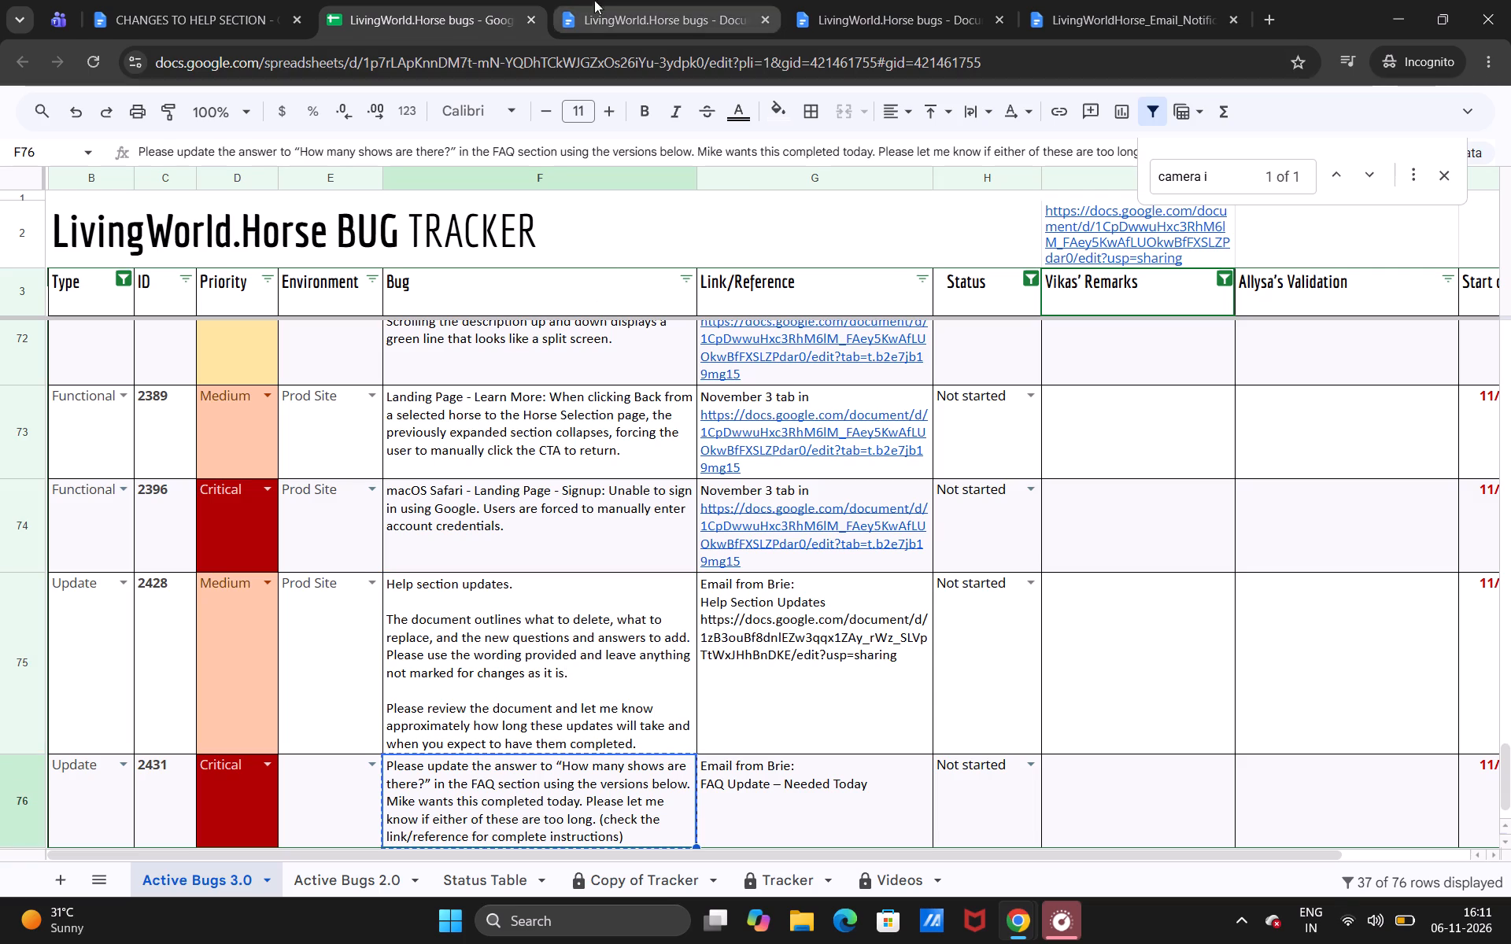
pyautogui.click(224, 0)
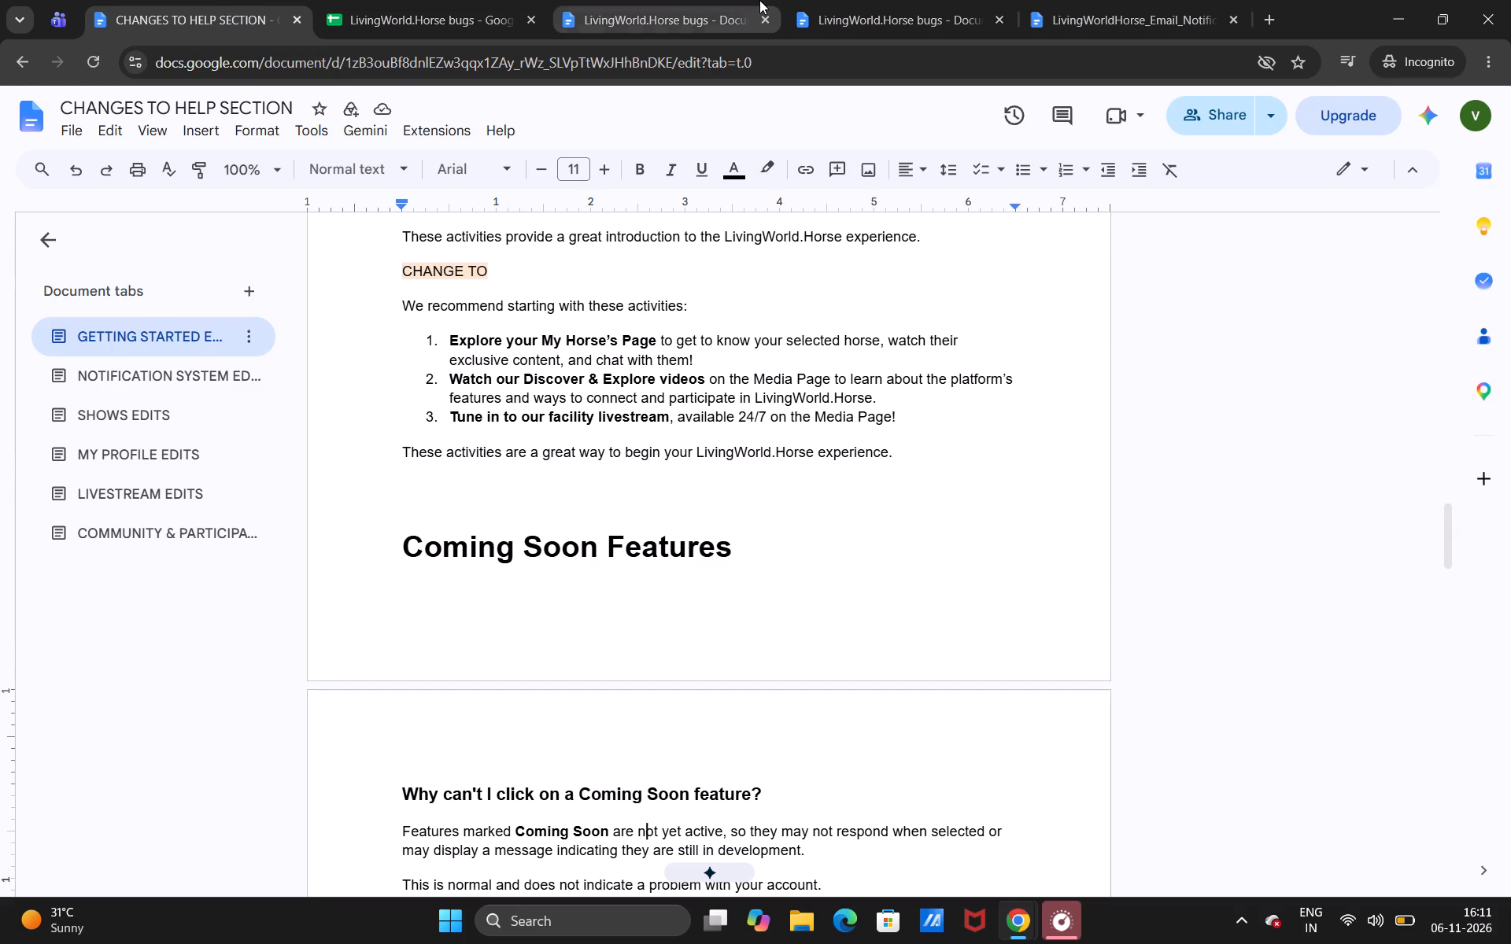
pyautogui.click(759, 0)
pyautogui.hotkey('ctrl', 'f')
pyautogui.hotkey('ctrl', 'v')
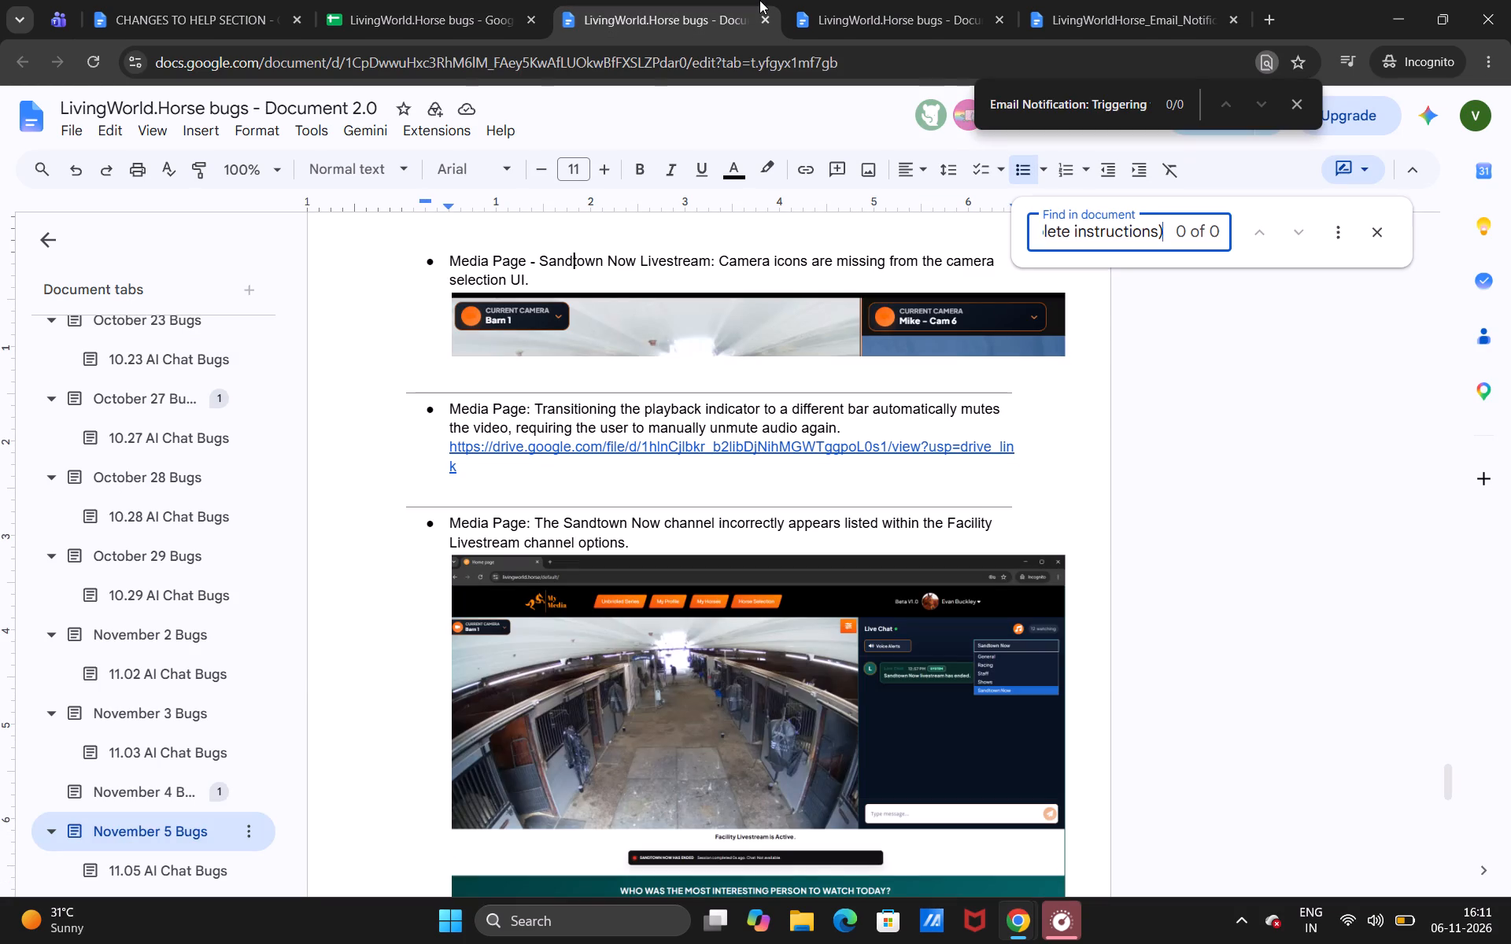
pyautogui.press('BackSpace')
pyautogui.press('Return')
pyautogui.press('Return')
pyautogui.press('Return')
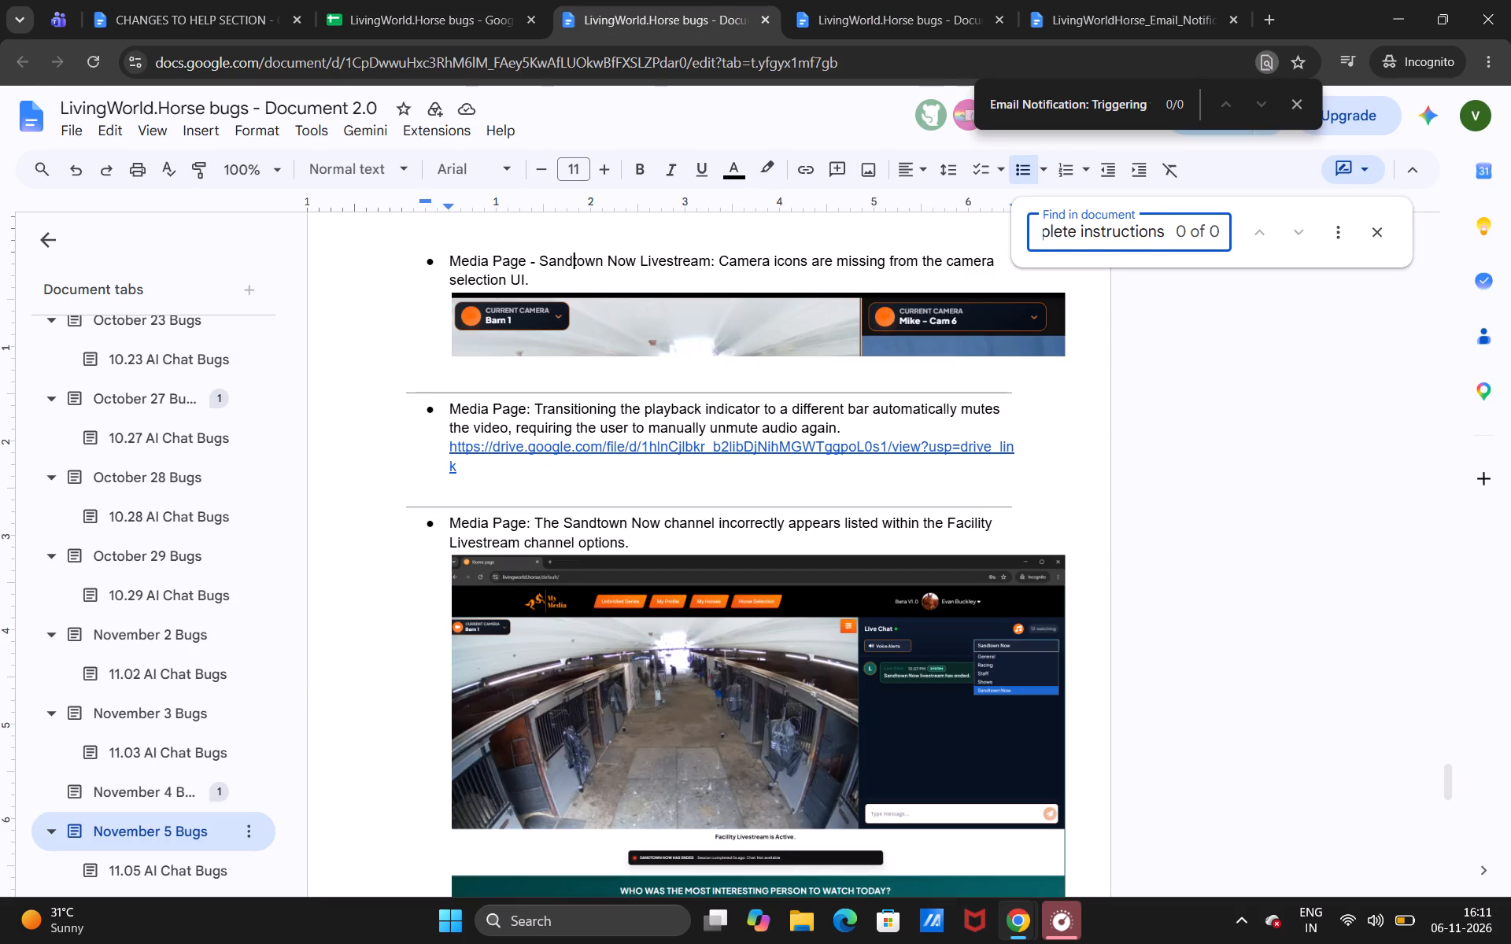
# Check the November 3 bugs and email notification documents, repeat the 2431 text search in the November 5 tab, and return to the tracker.
pyautogui.click(853, 0)
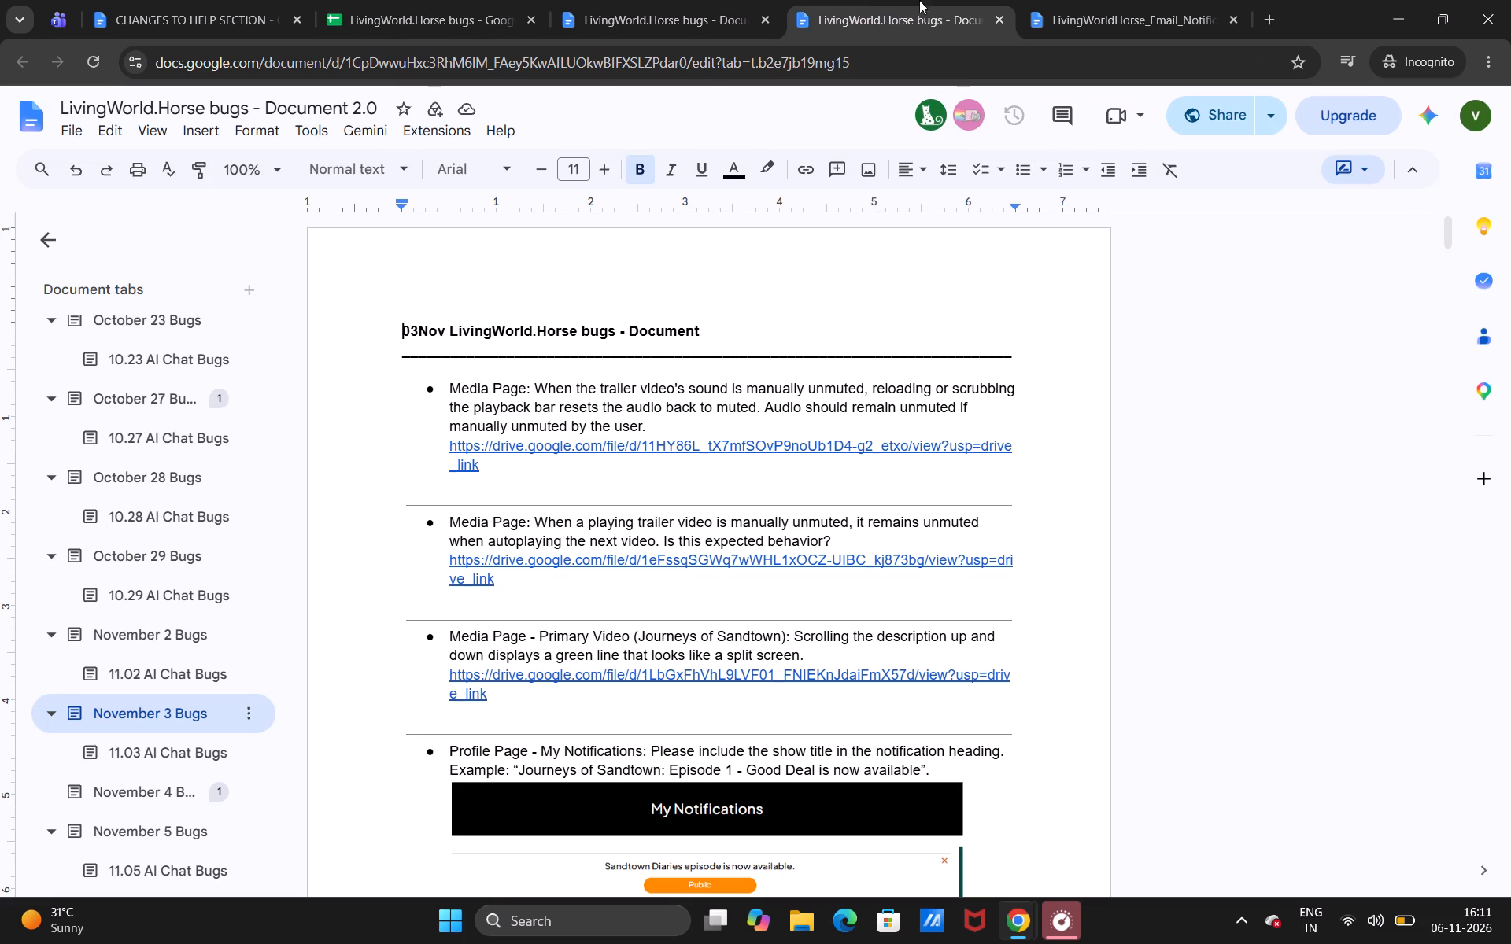
pyautogui.click(1125, 0)
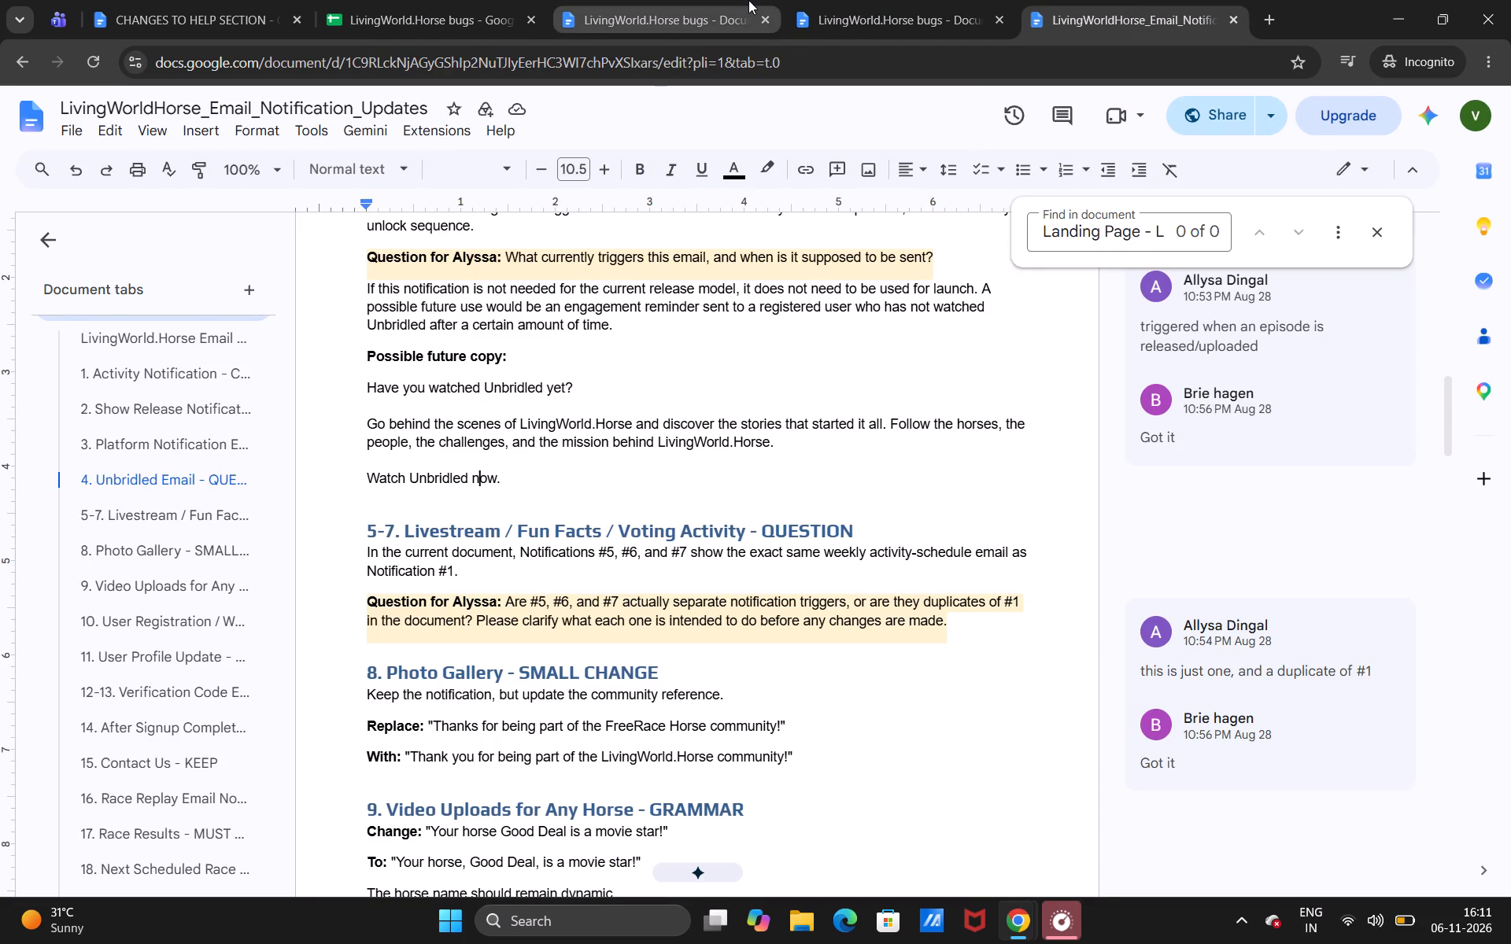
pyautogui.click(744, 0)
pyautogui.hotkey('ctrl', 'f')
pyautogui.hotkey('ctrl', 'v')
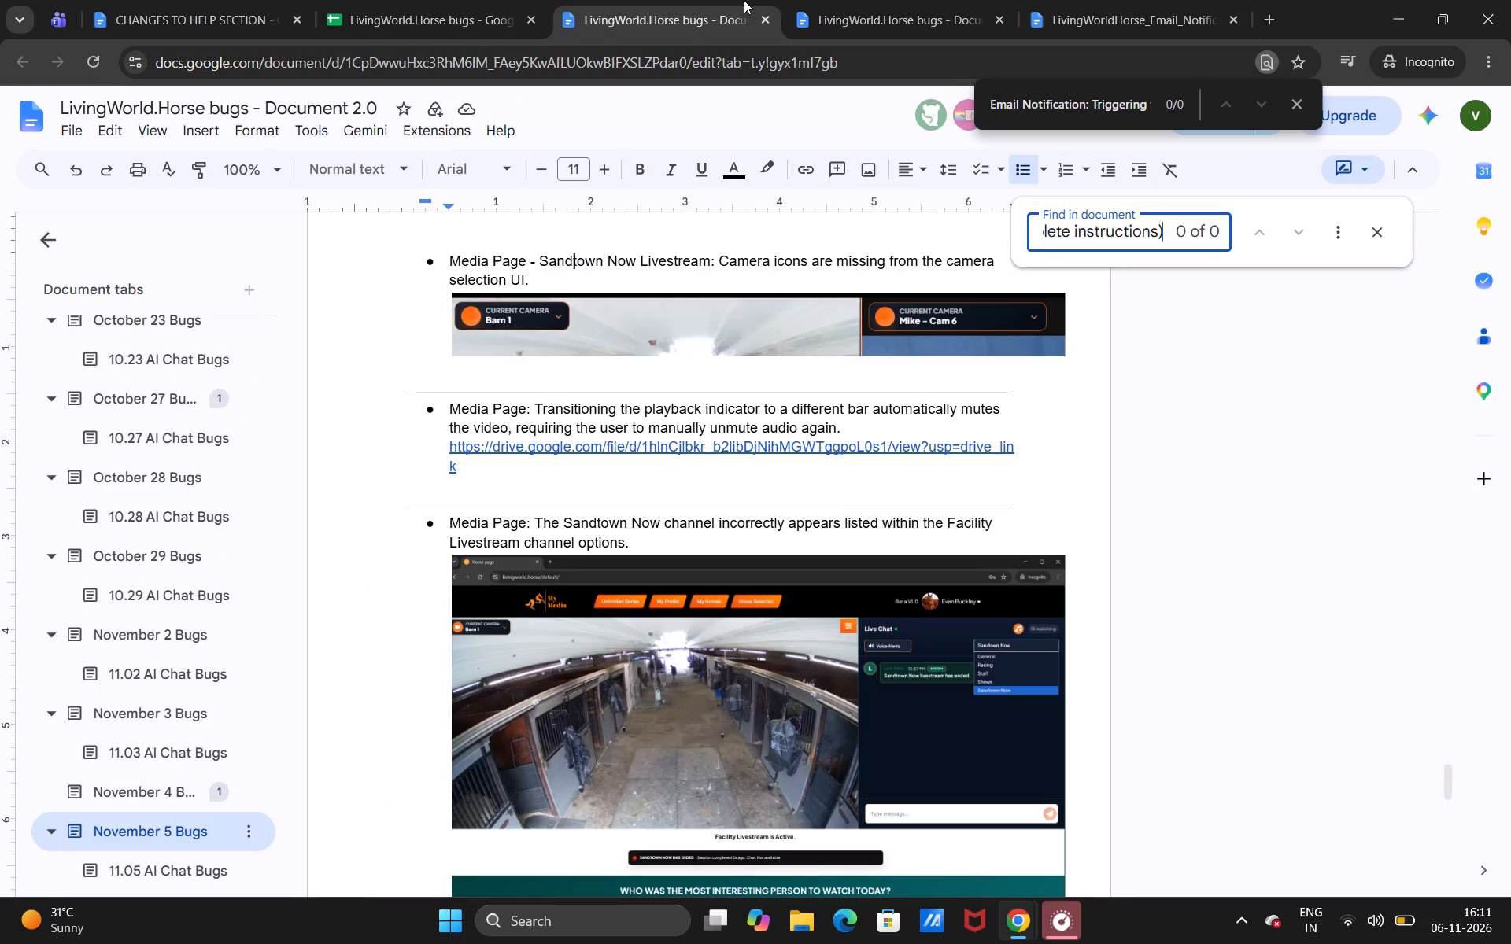
pyautogui.press('Escape')
pyautogui.press('Escape')
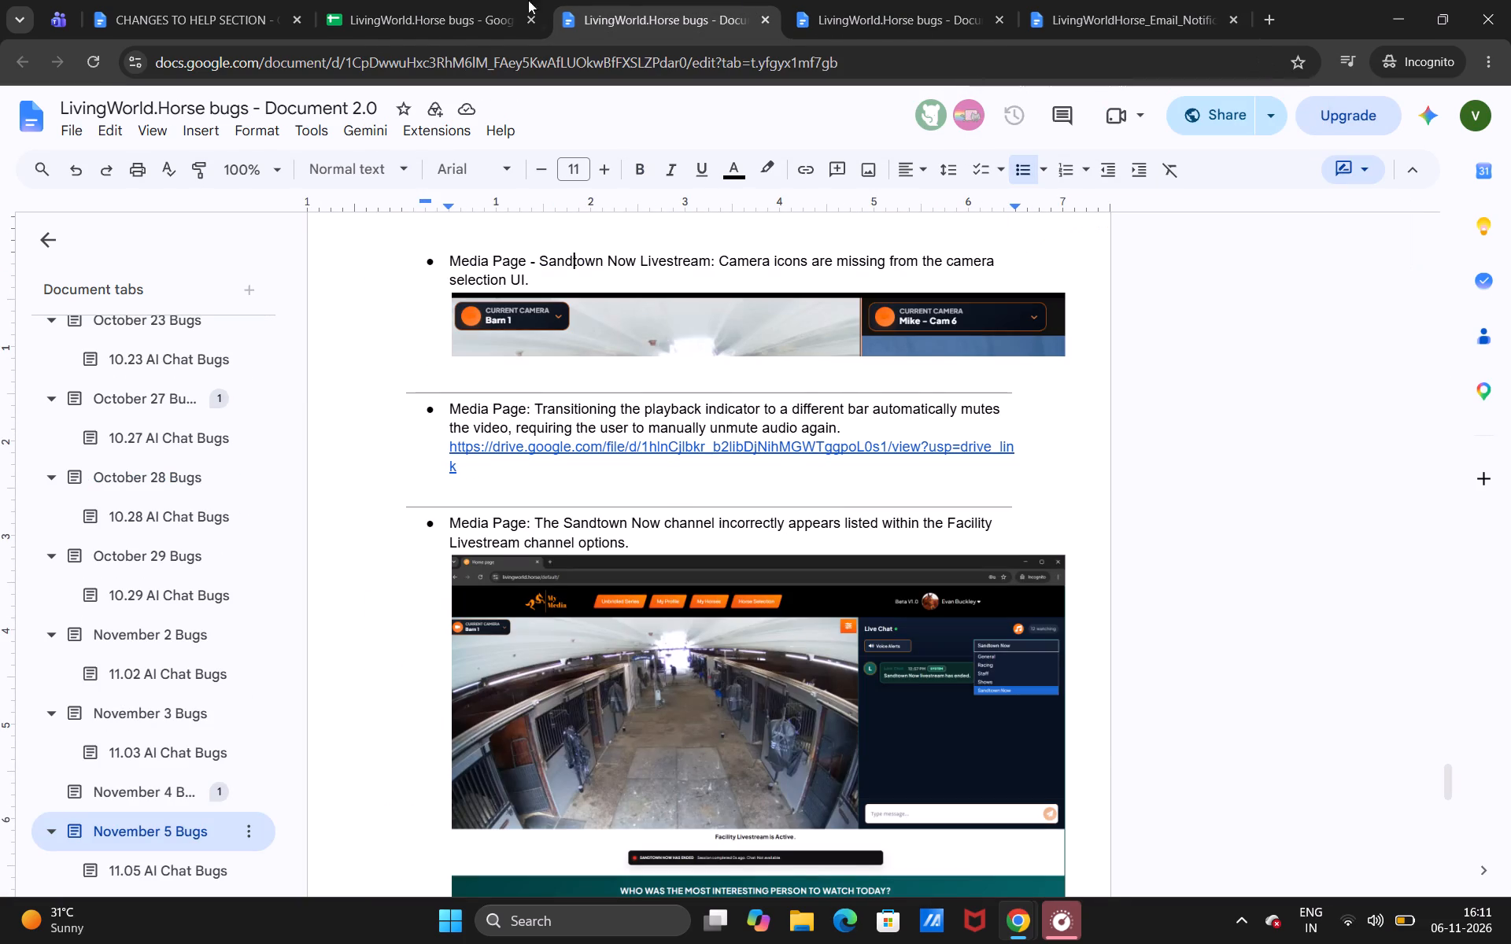
pyautogui.click(512, 0)
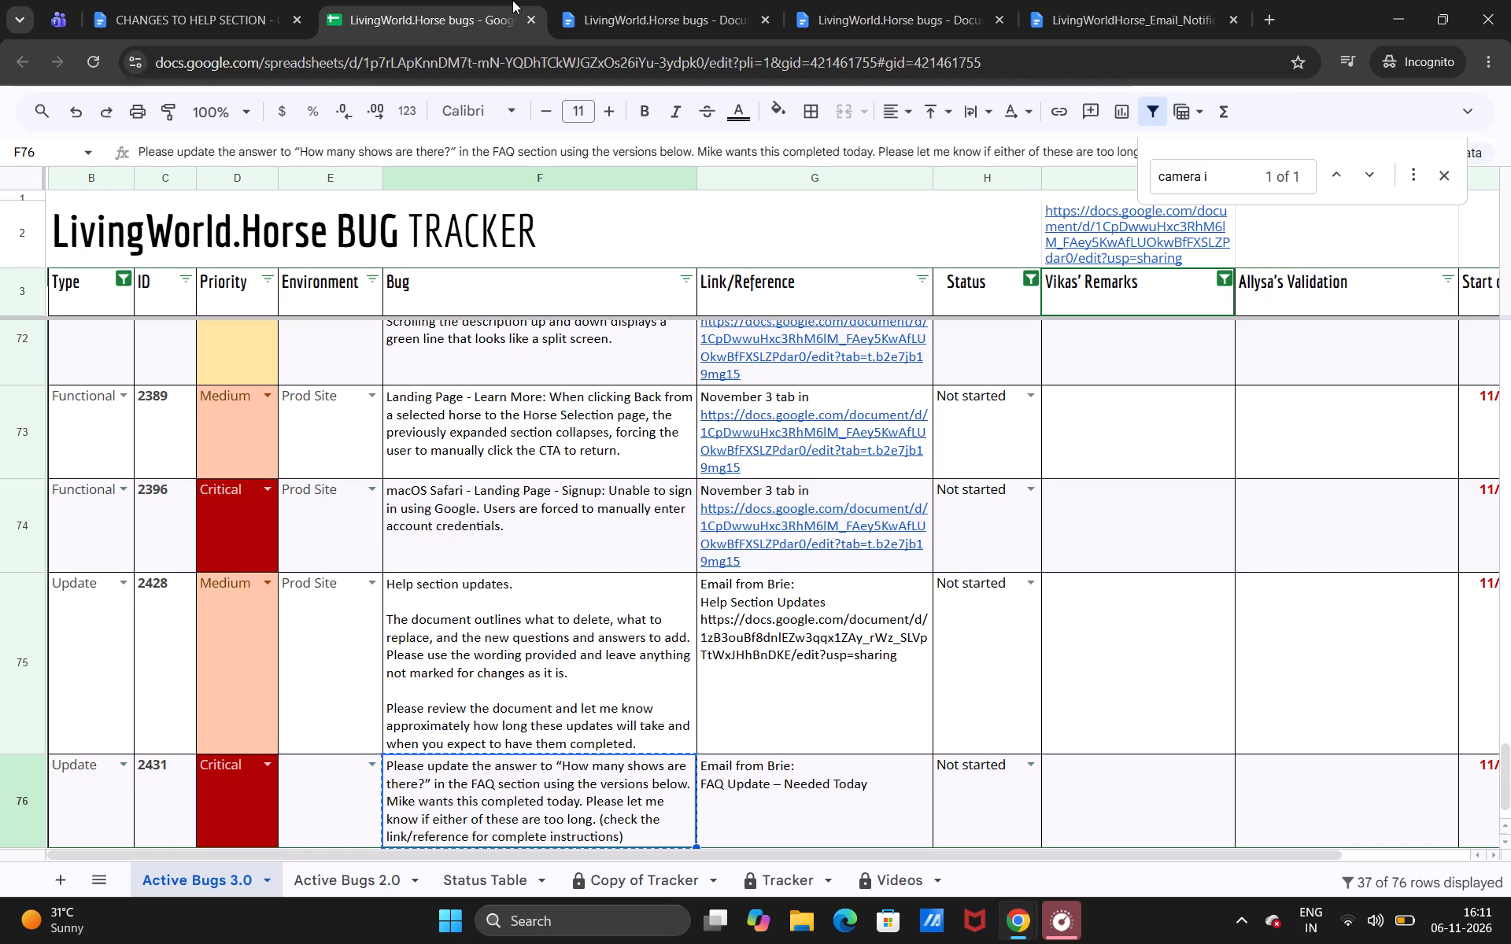
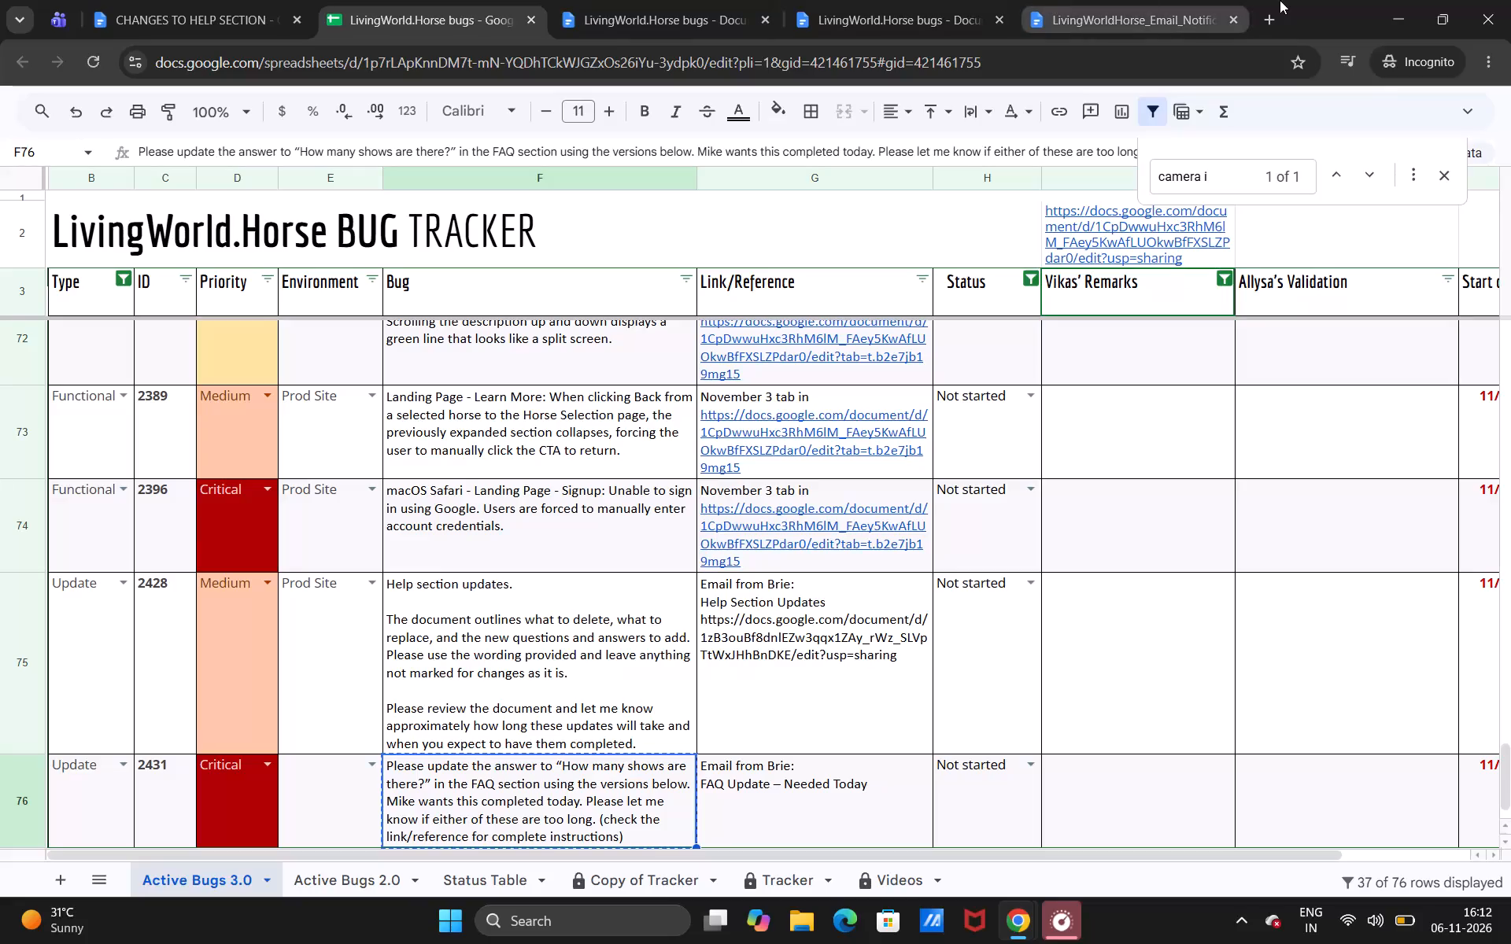
# Search the web for "zoom" in a new tab, open the official zoom.com website, and dismiss its Zoomtopia 2026 announcement banner.
pyautogui.click(1275, 4)
pyautogui.write('zoom')
pyautogui.press('Return')
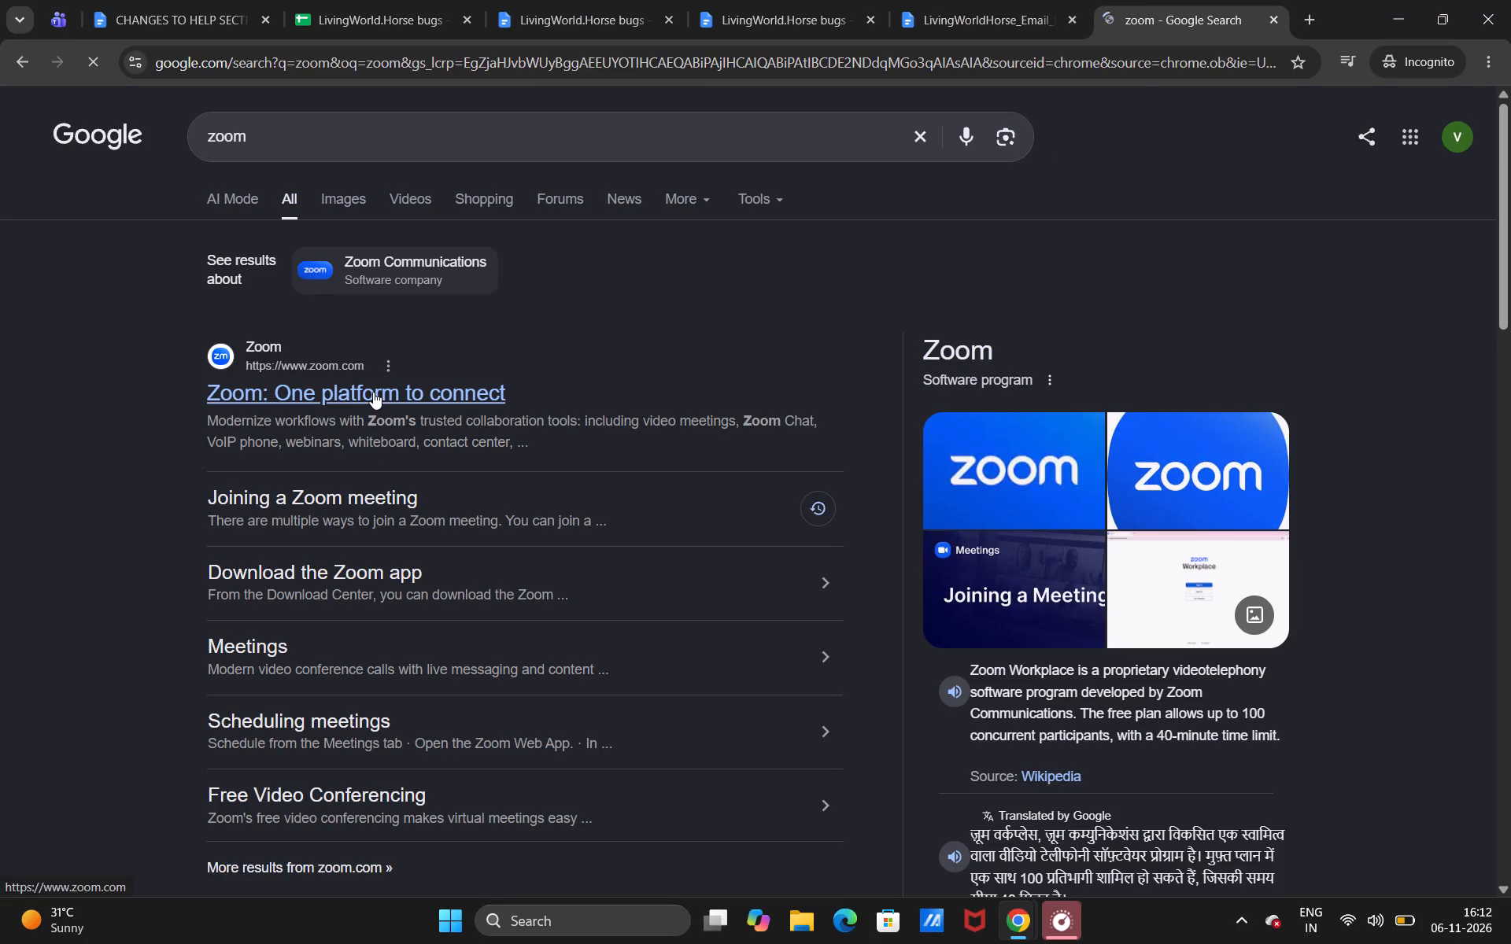
pyautogui.click(373, 392)
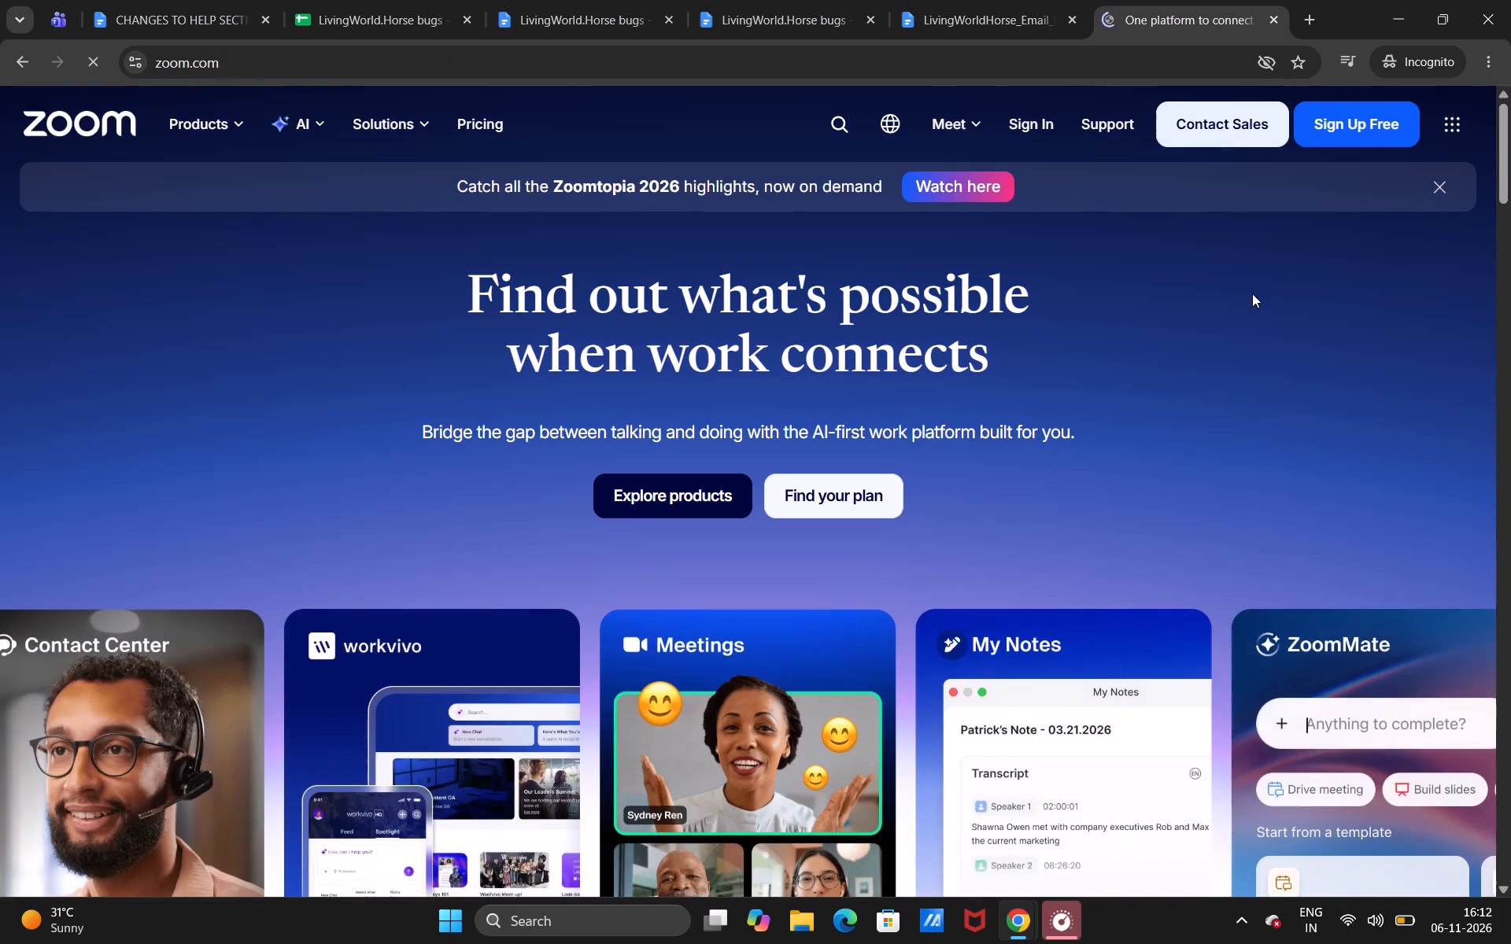
pyautogui.click(1441, 192)
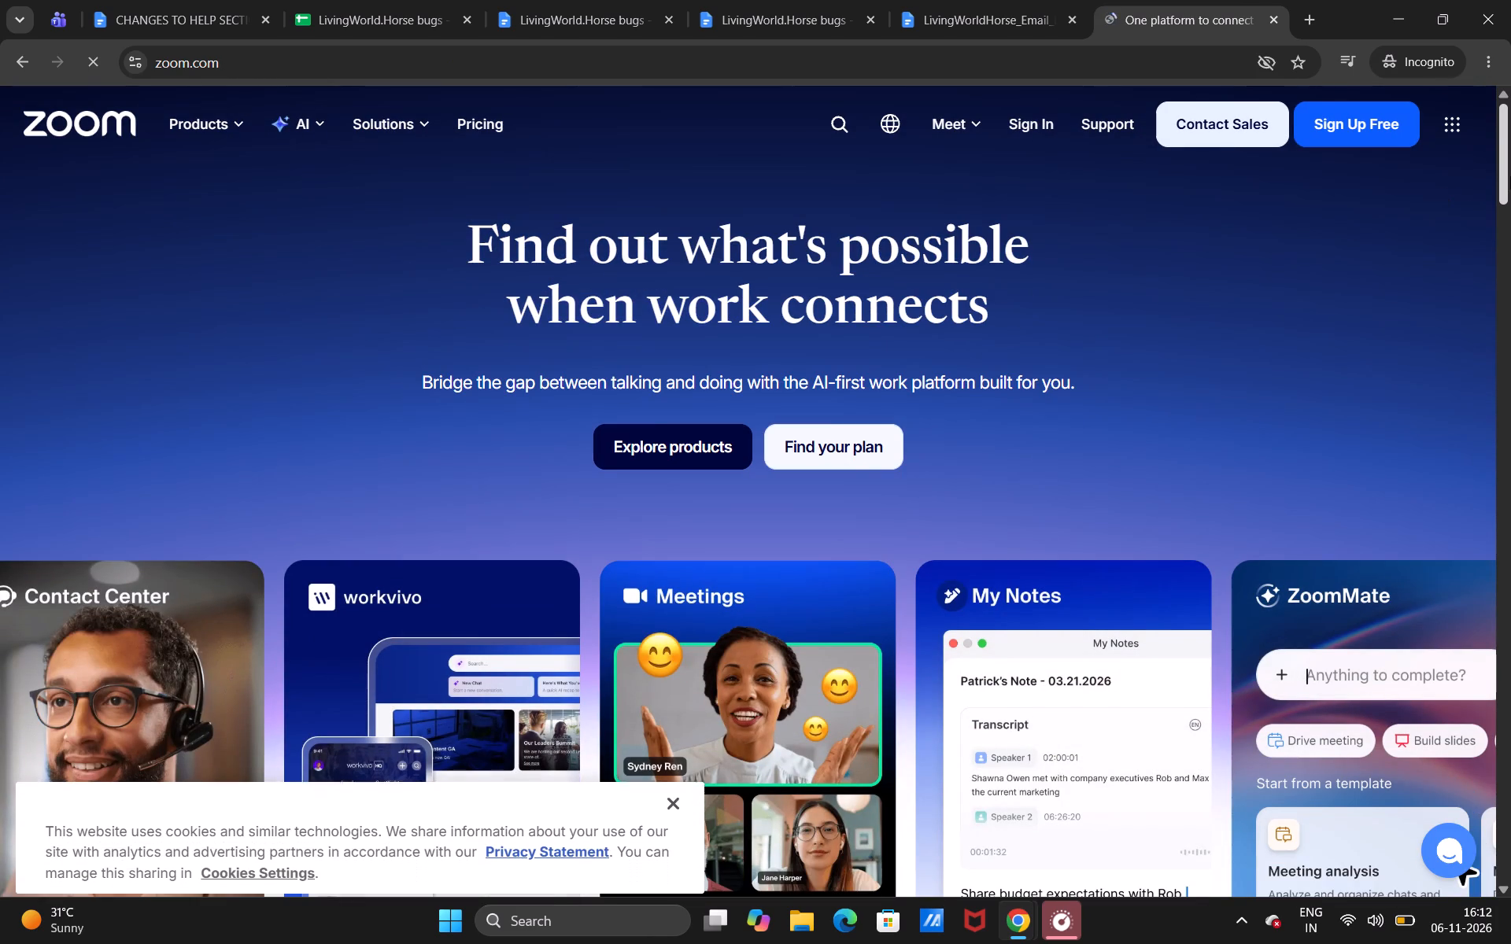
pyautogui.moveTo(1510, 175); pyautogui.dragTo(1509, 165)
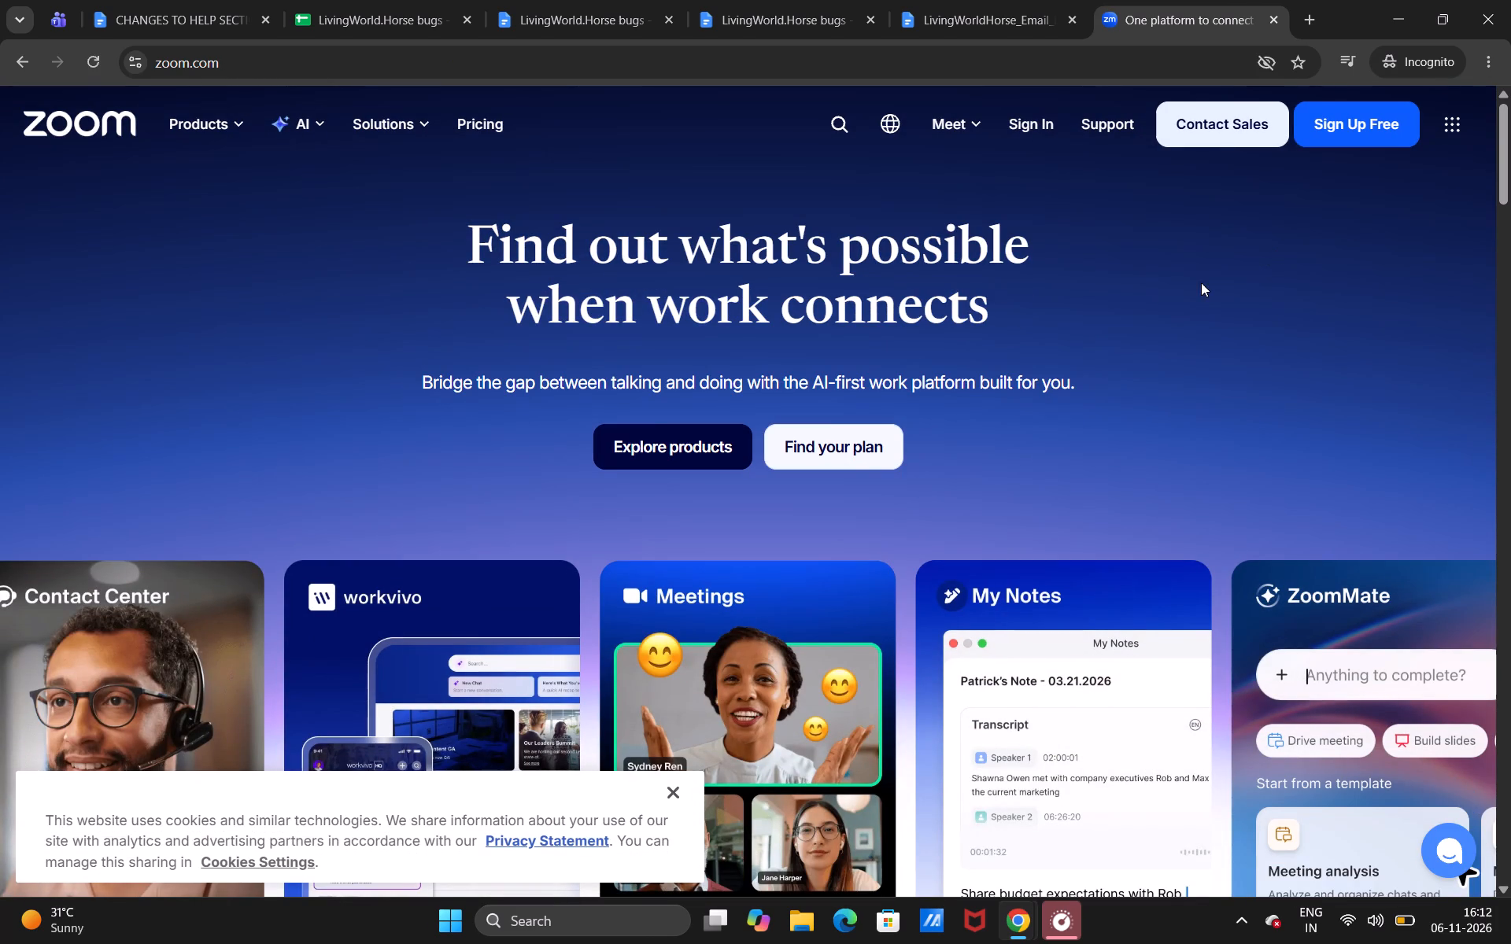
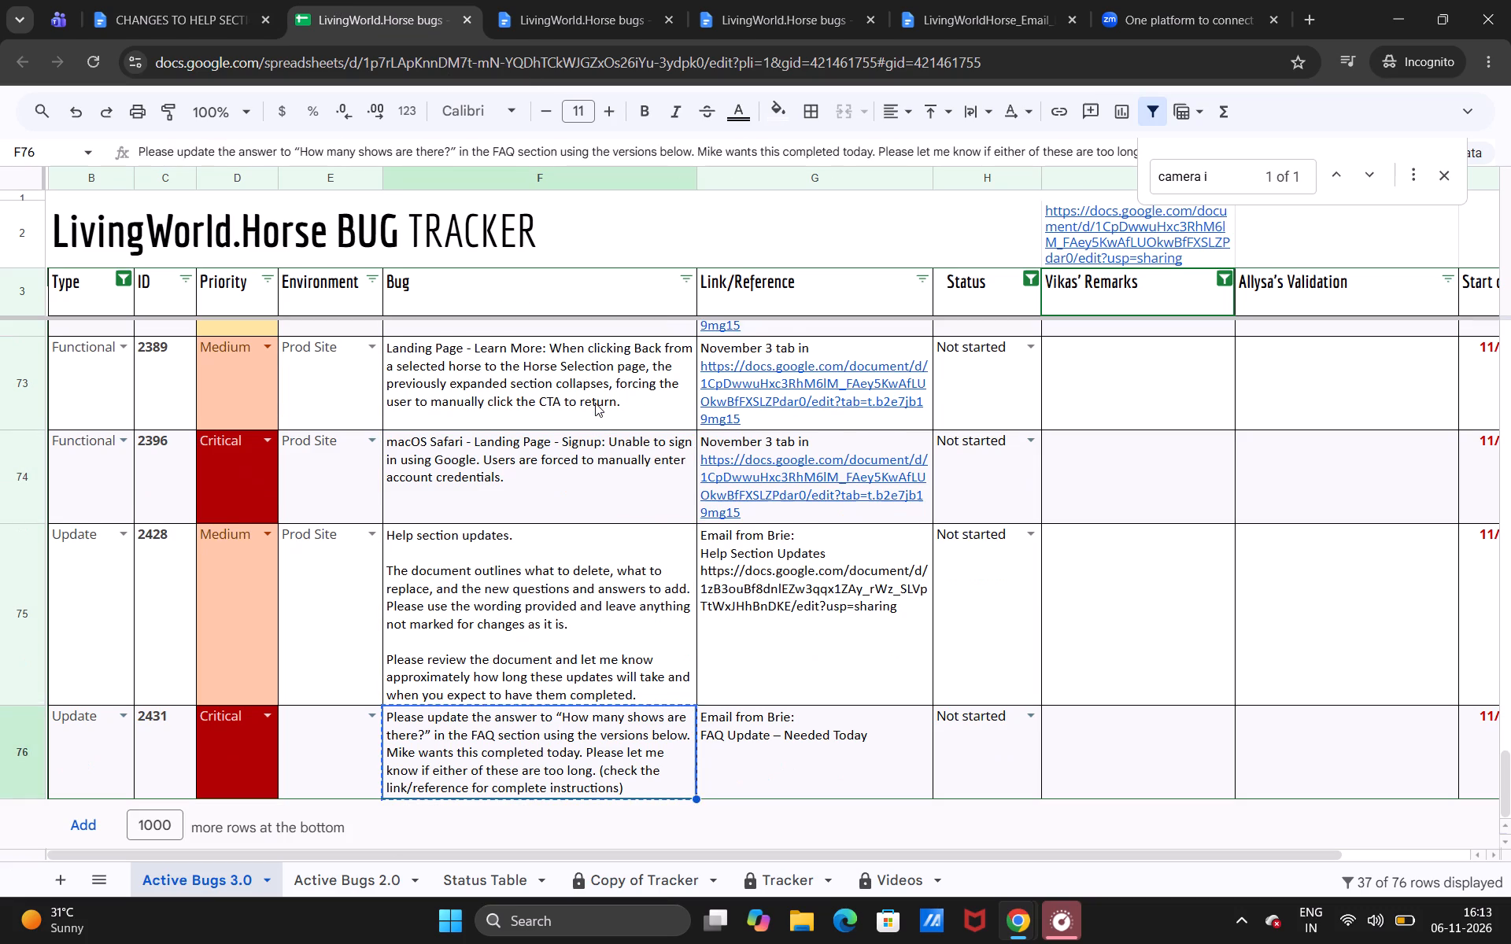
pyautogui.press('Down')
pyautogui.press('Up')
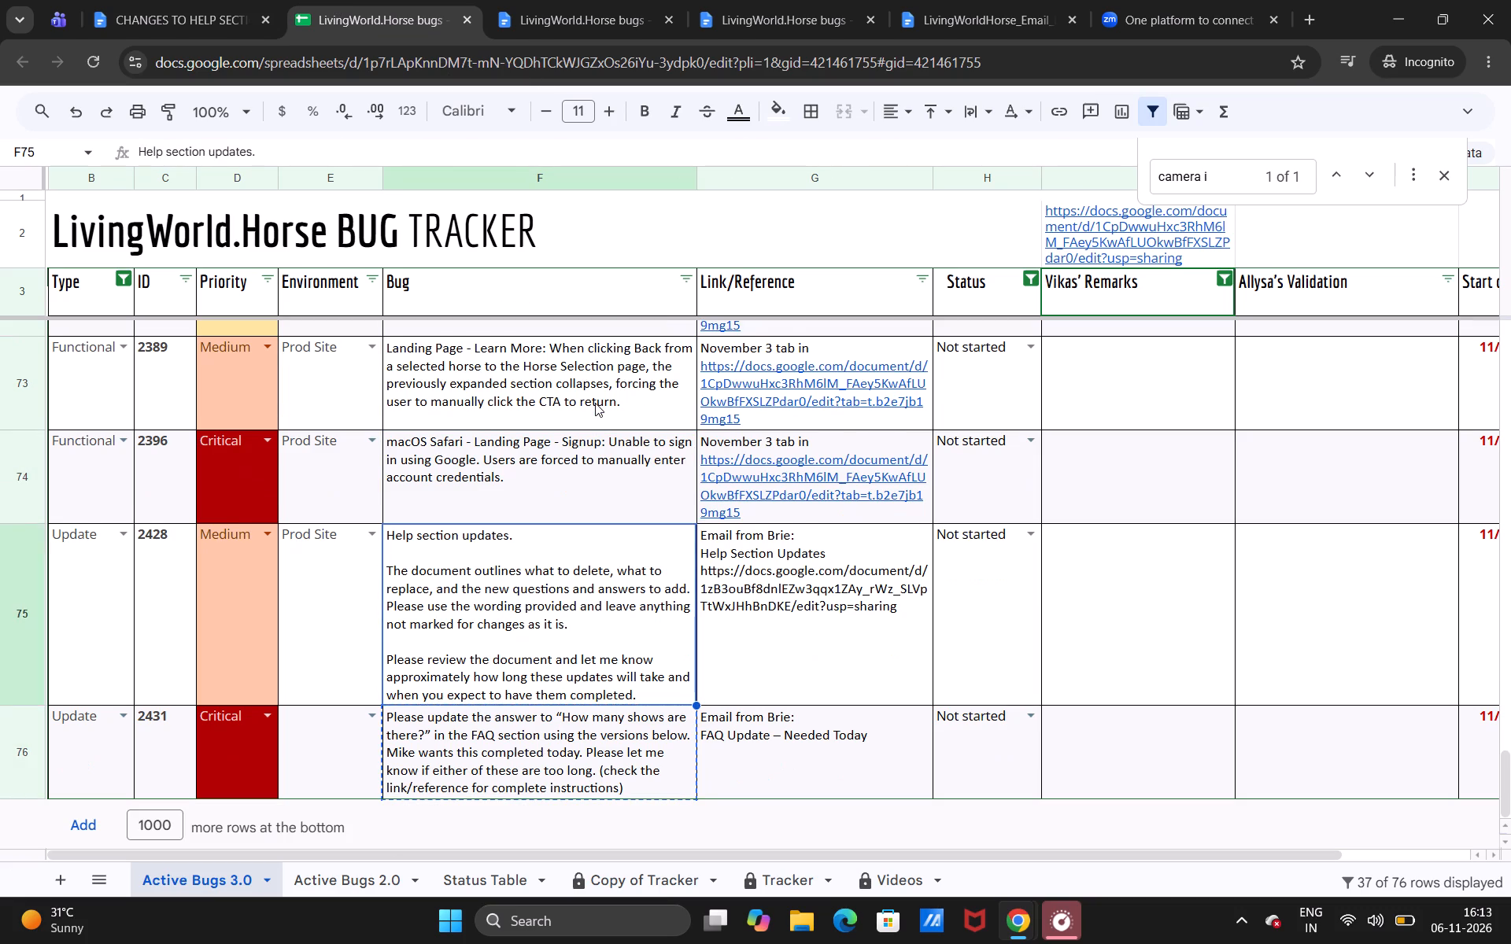
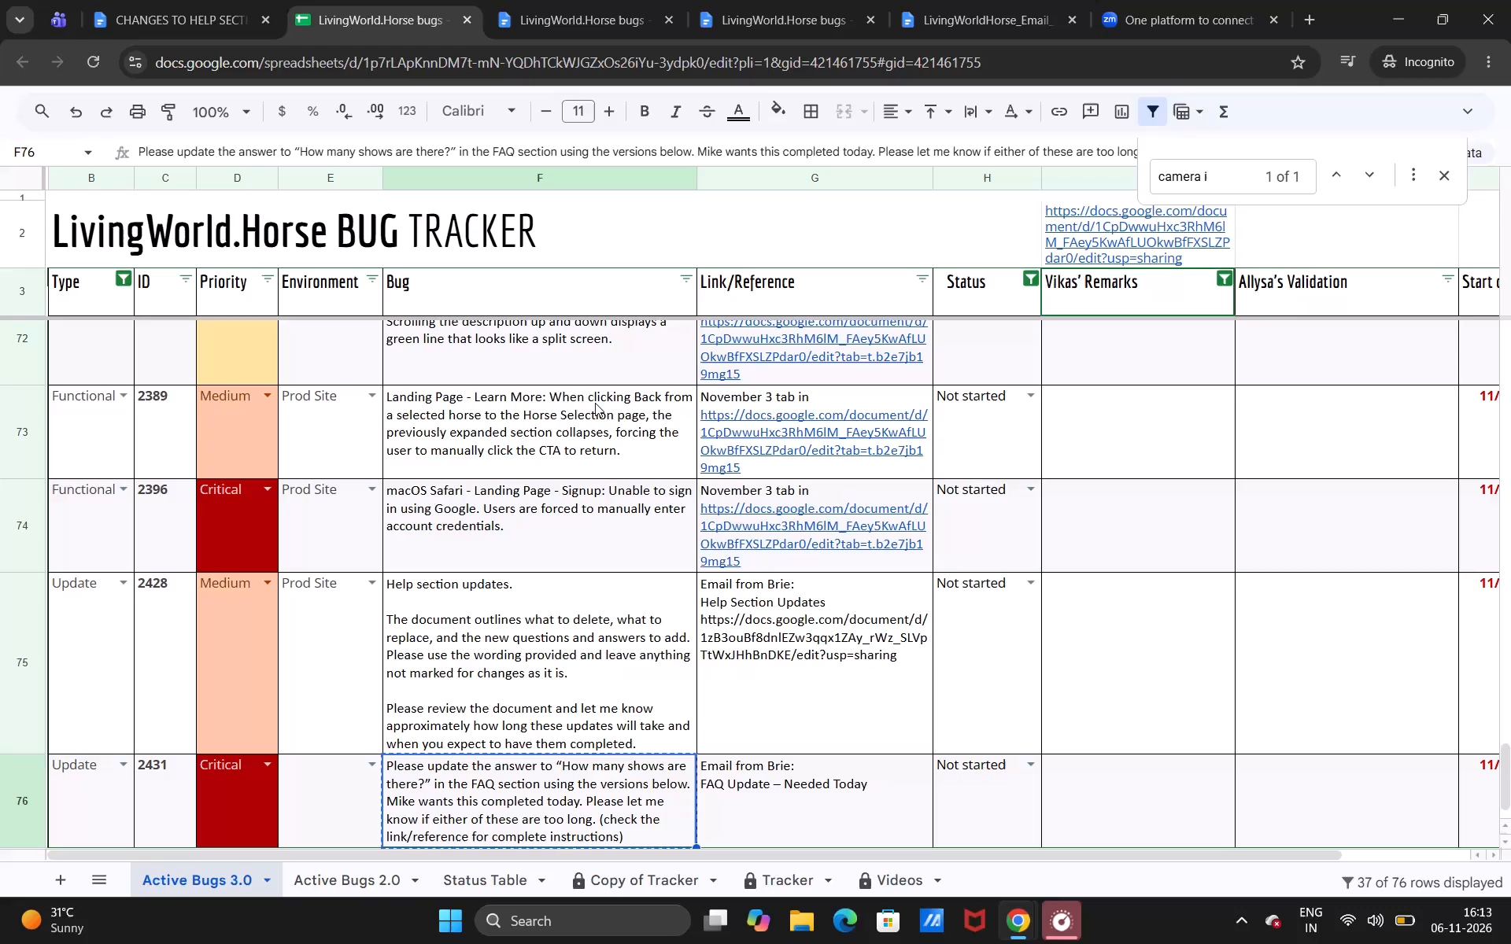
# Review the last tracker entries, bugs 2385, 2389 and 2396 and update requests 2428 and 2431.
pyautogui.press('Down')
pyautogui.press('Down')
pyautogui.press('Up')
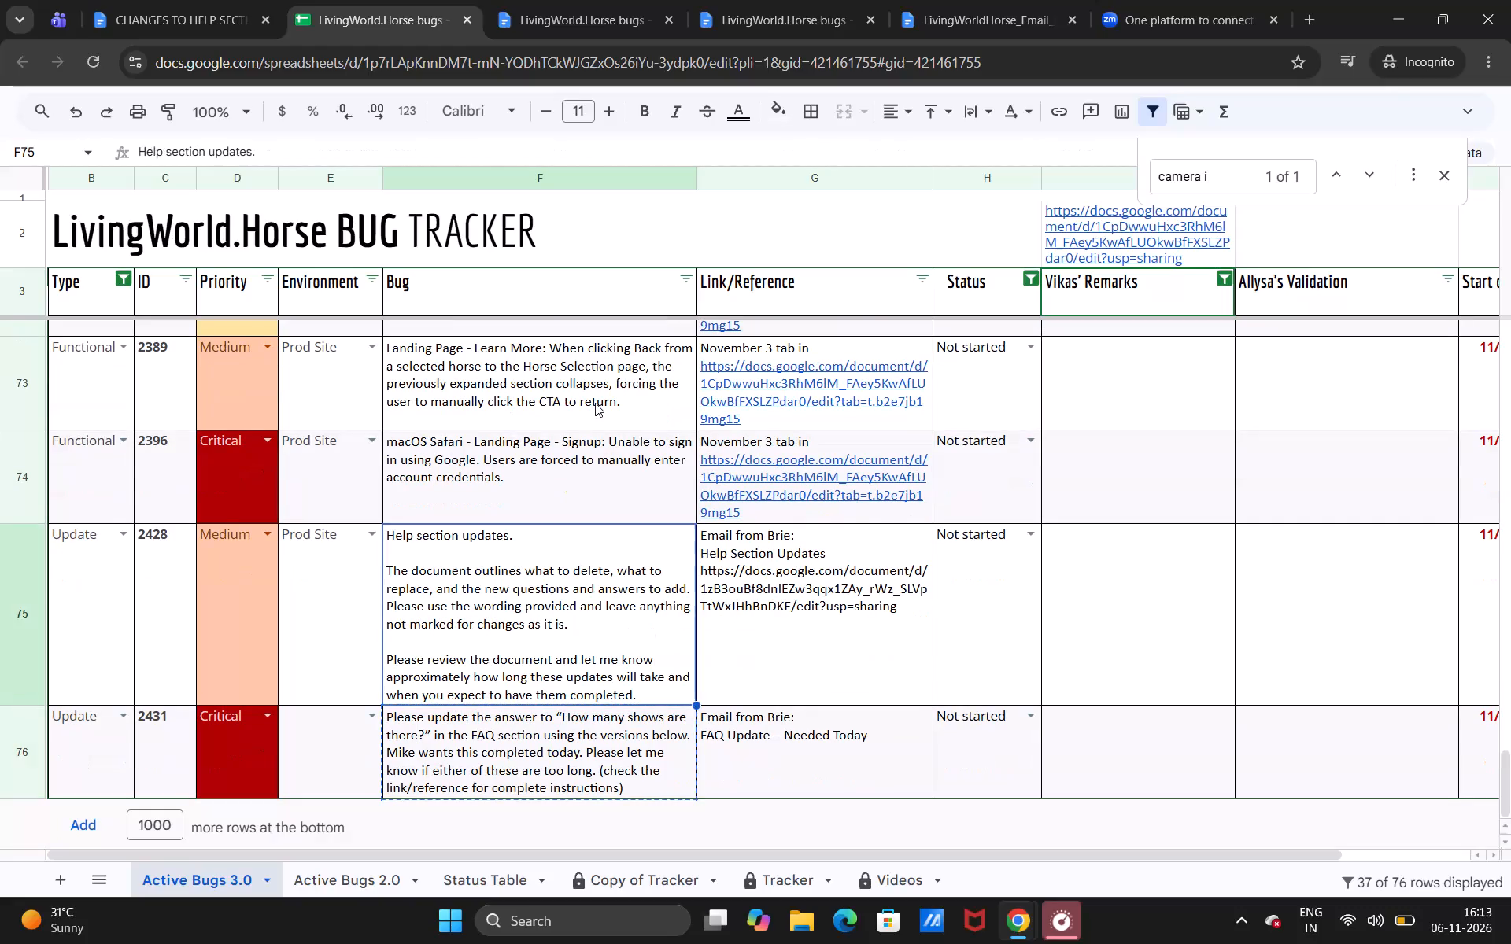
pyautogui.press('Up')
pyautogui.press('Down')
pyautogui.press('Down')
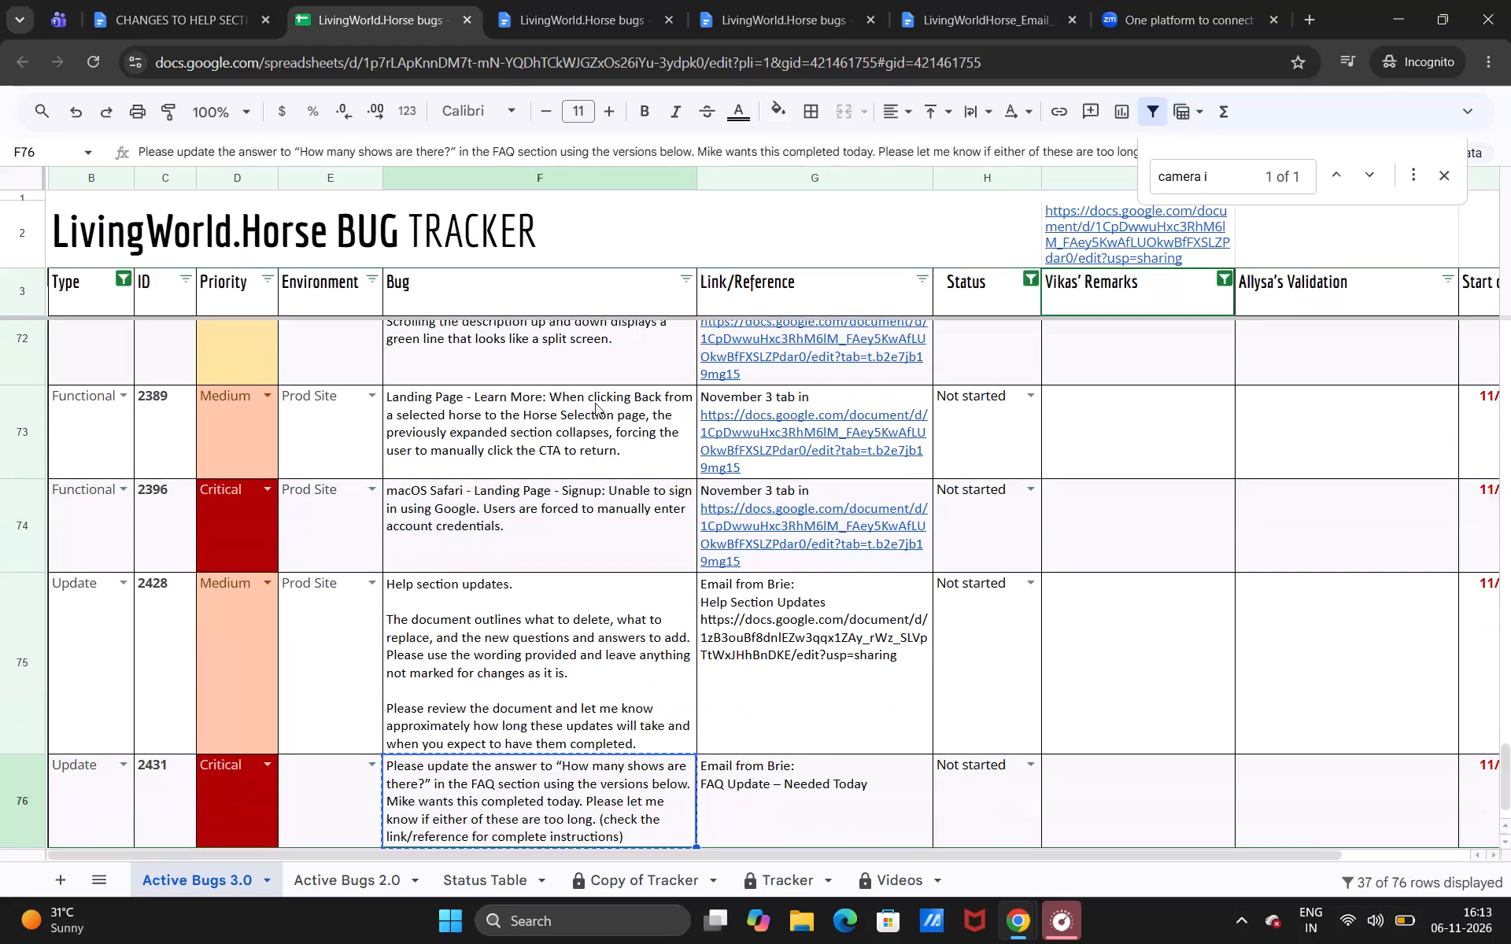
pyautogui.press('Up')
pyautogui.press('Up')
pyautogui.press('Up')
pyautogui.press('Down')
pyautogui.press('Down')
pyautogui.press('Down')
pyautogui.press('Down')
pyautogui.press('Up')
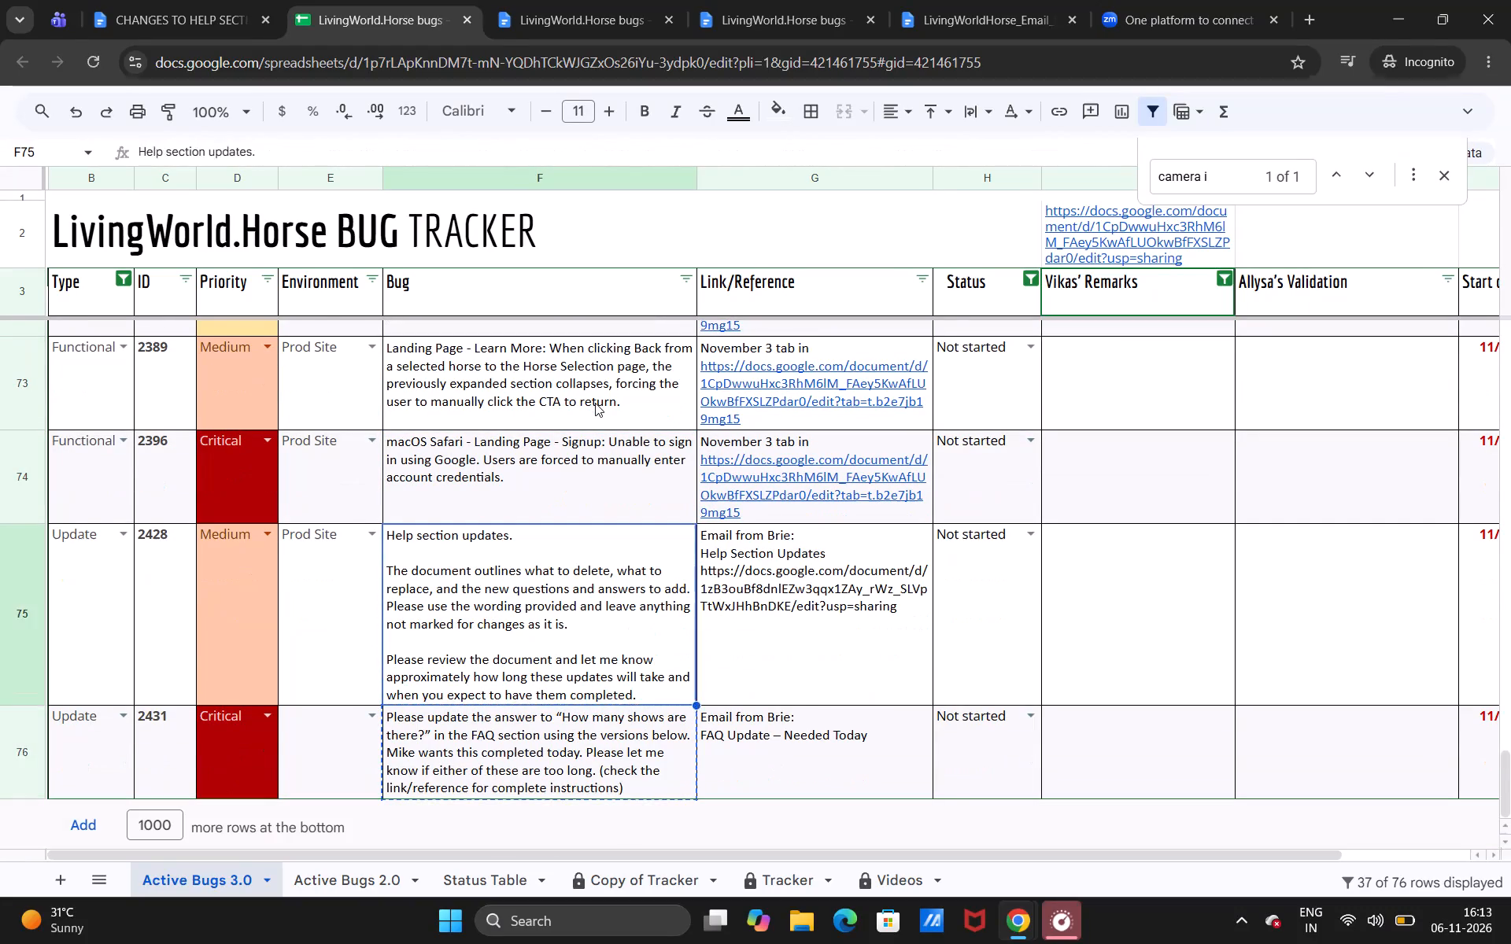
pyautogui.press('Up')
pyautogui.press('Up')
pyautogui.press('Up')
pyautogui.press('Down')
pyautogui.press('Down')
pyautogui.press('Down')
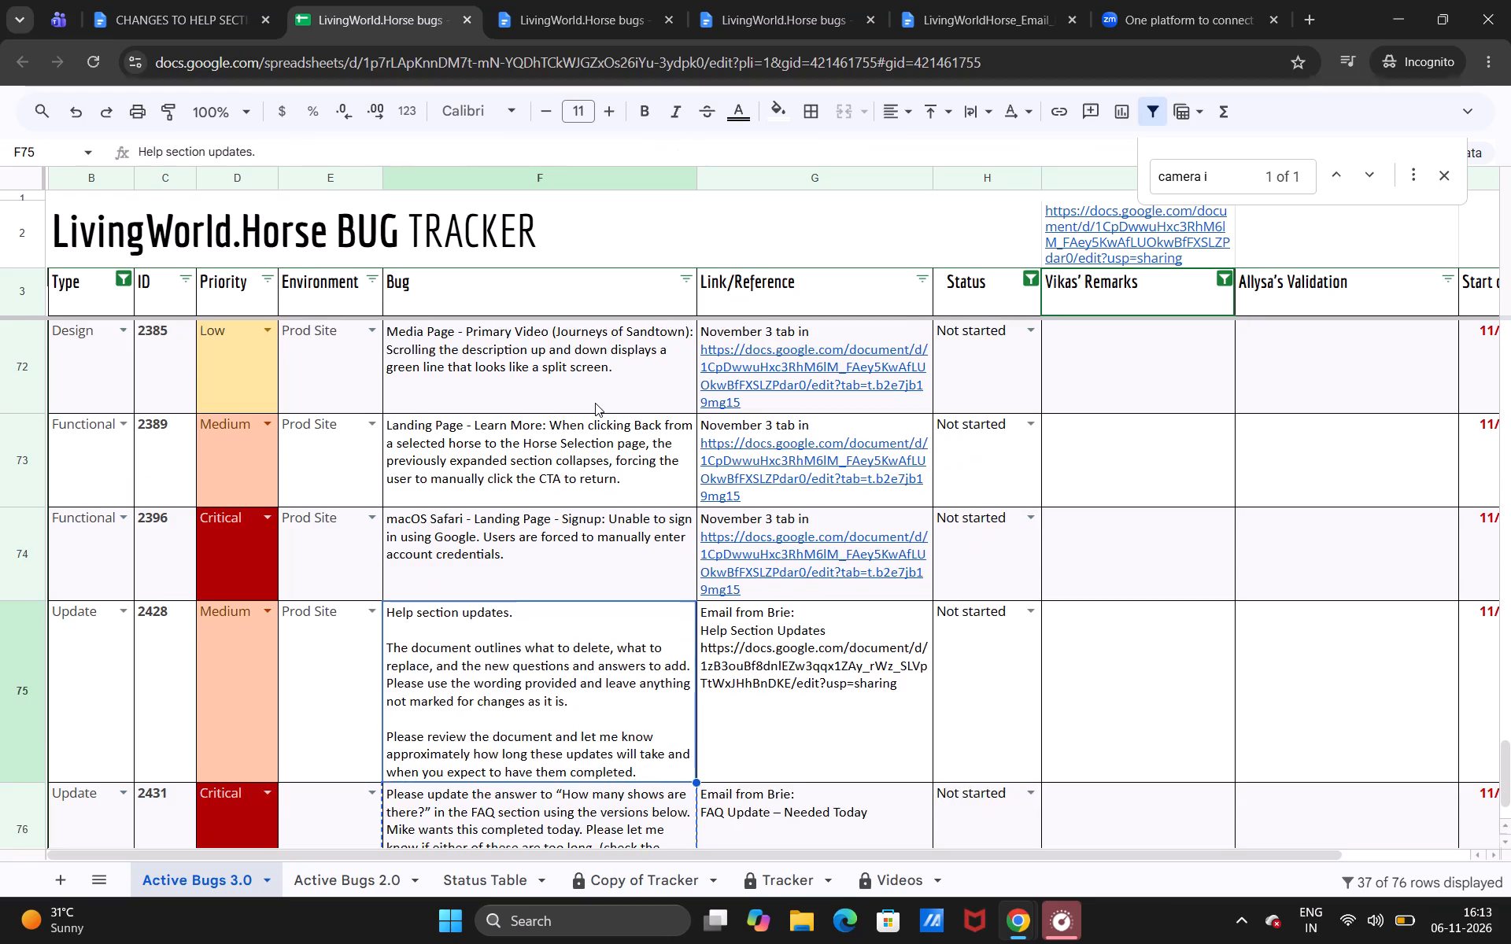
pyautogui.press('Down')
pyautogui.press('Up')
pyautogui.press('Up')
pyautogui.press('Up')
pyautogui.press('Up')
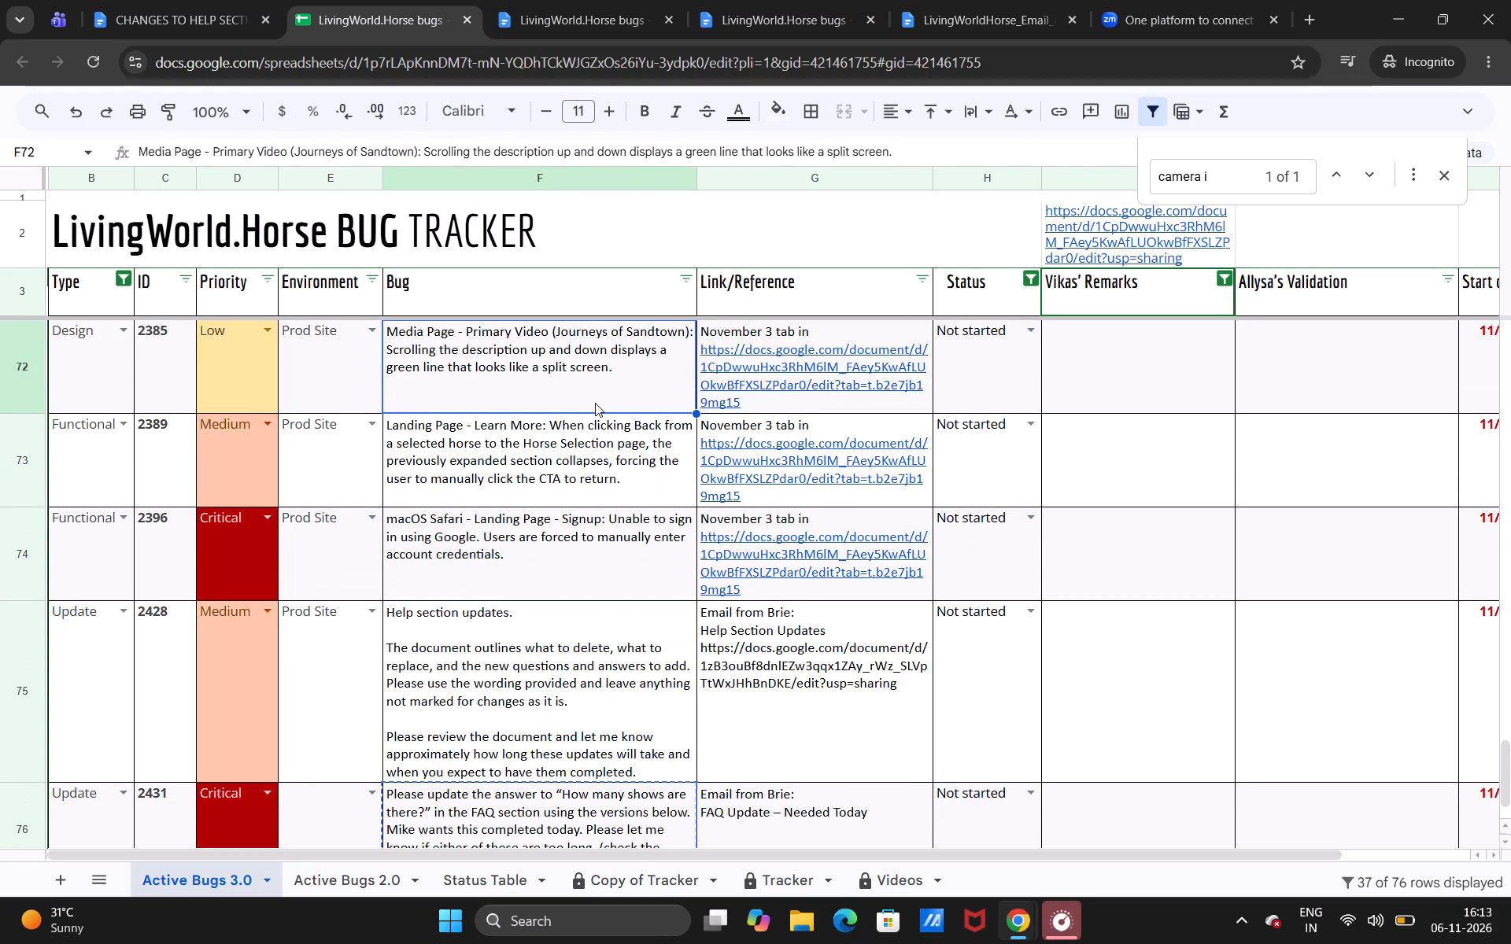
pyautogui.press('Down')
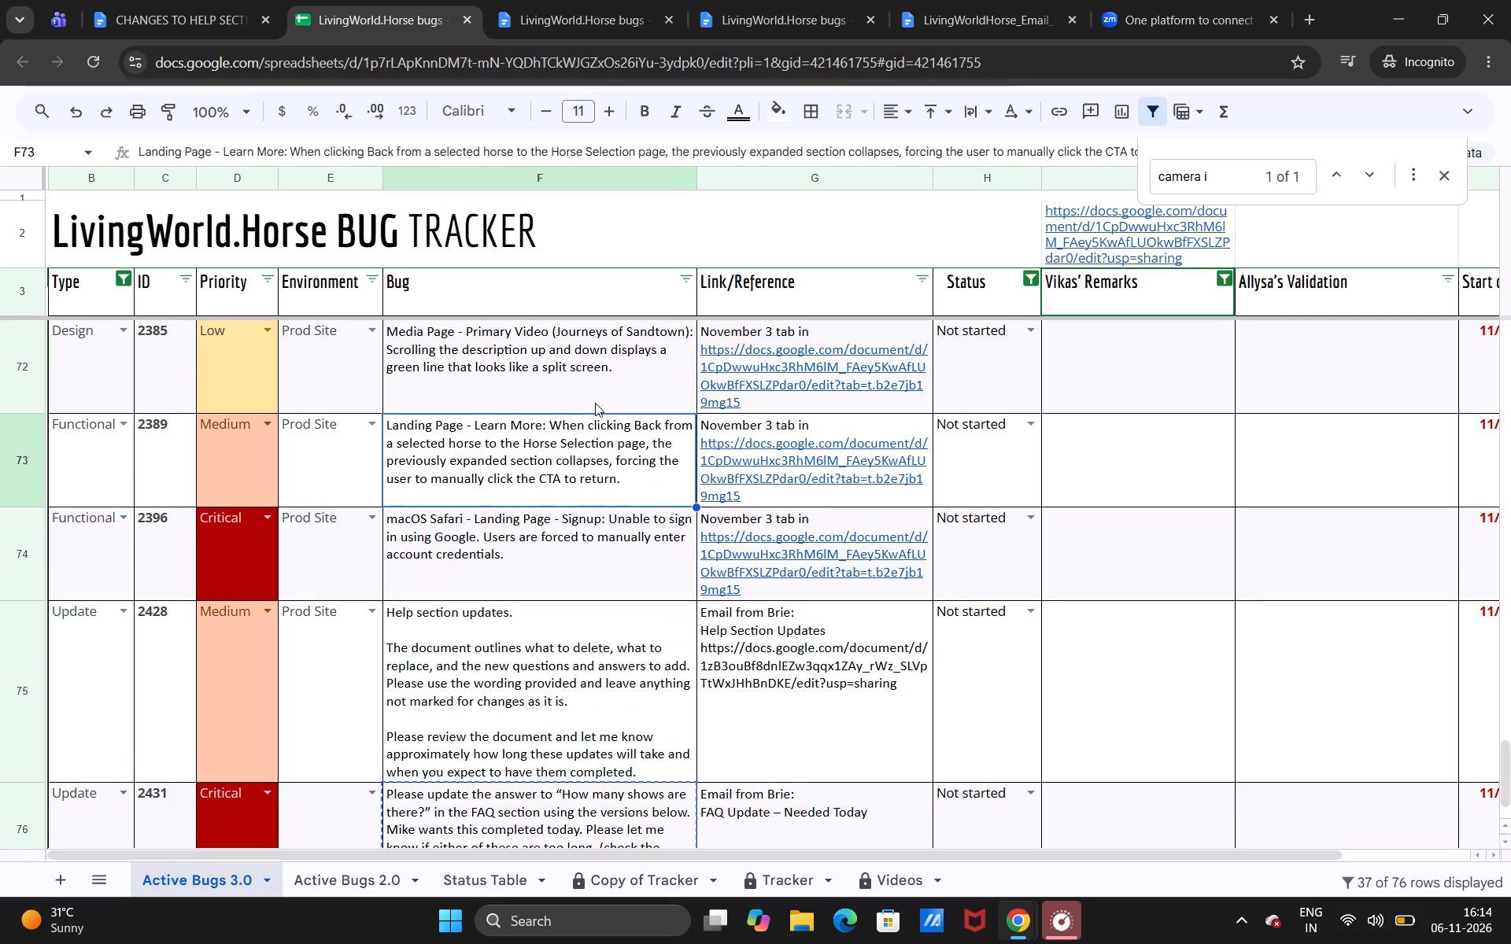
pyautogui.press('Down')
pyautogui.press('Down')
pyautogui.press('Down')
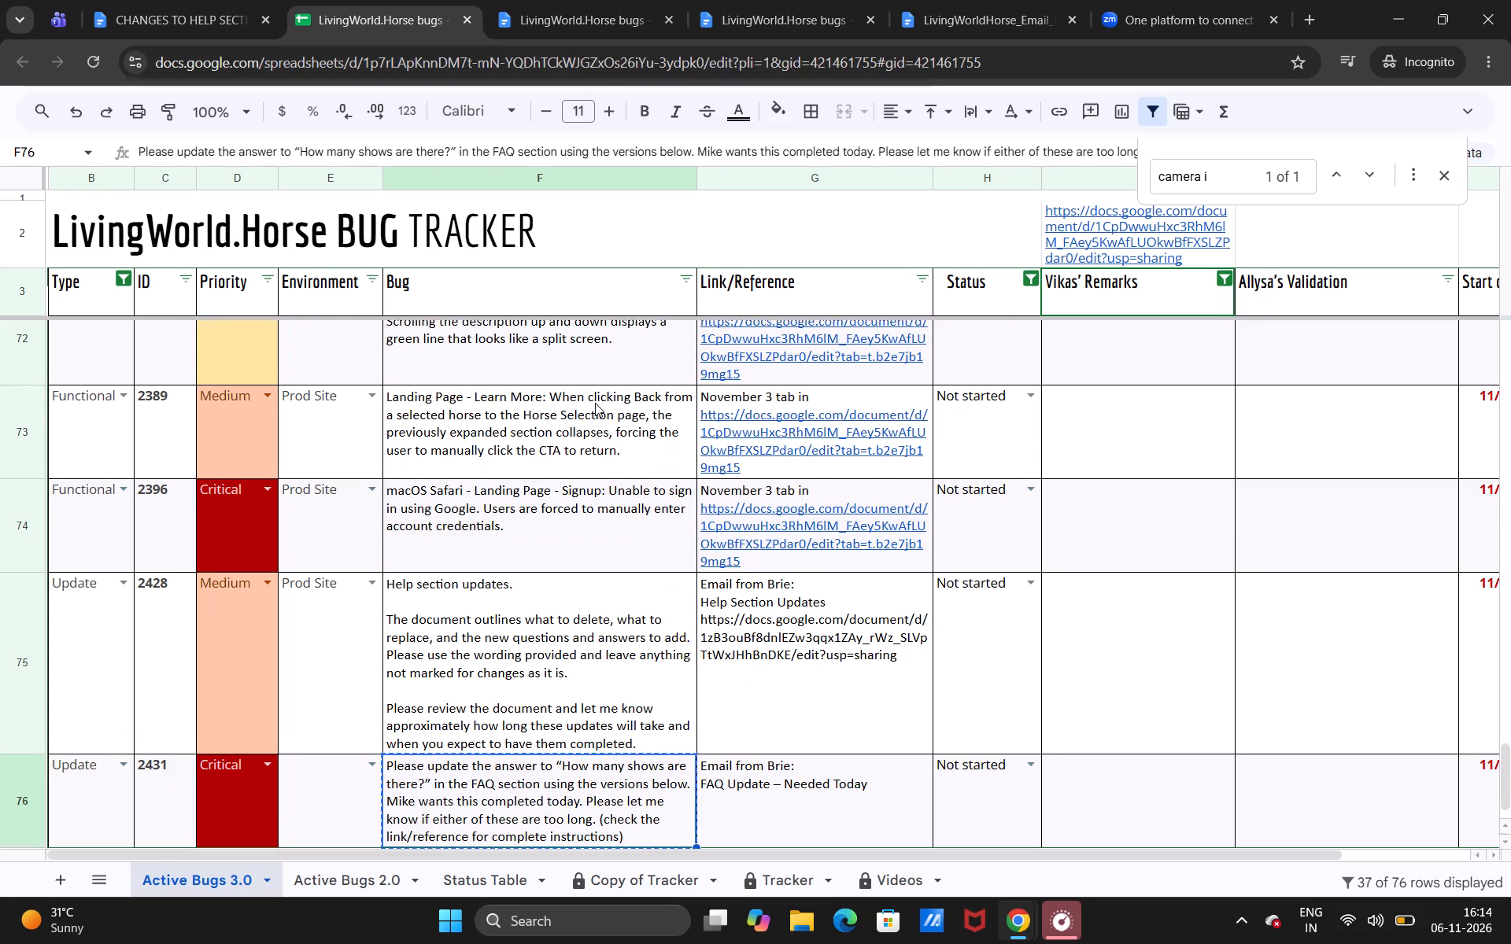
pyautogui.press('Down')
pyautogui.press('Down')
# Set the status of bug 2396 (macOS Safari Google sign-in) to For Verification and enter "fixed" in Vikas' Remarks.
pyautogui.press('Up')
pyautogui.press('Up')
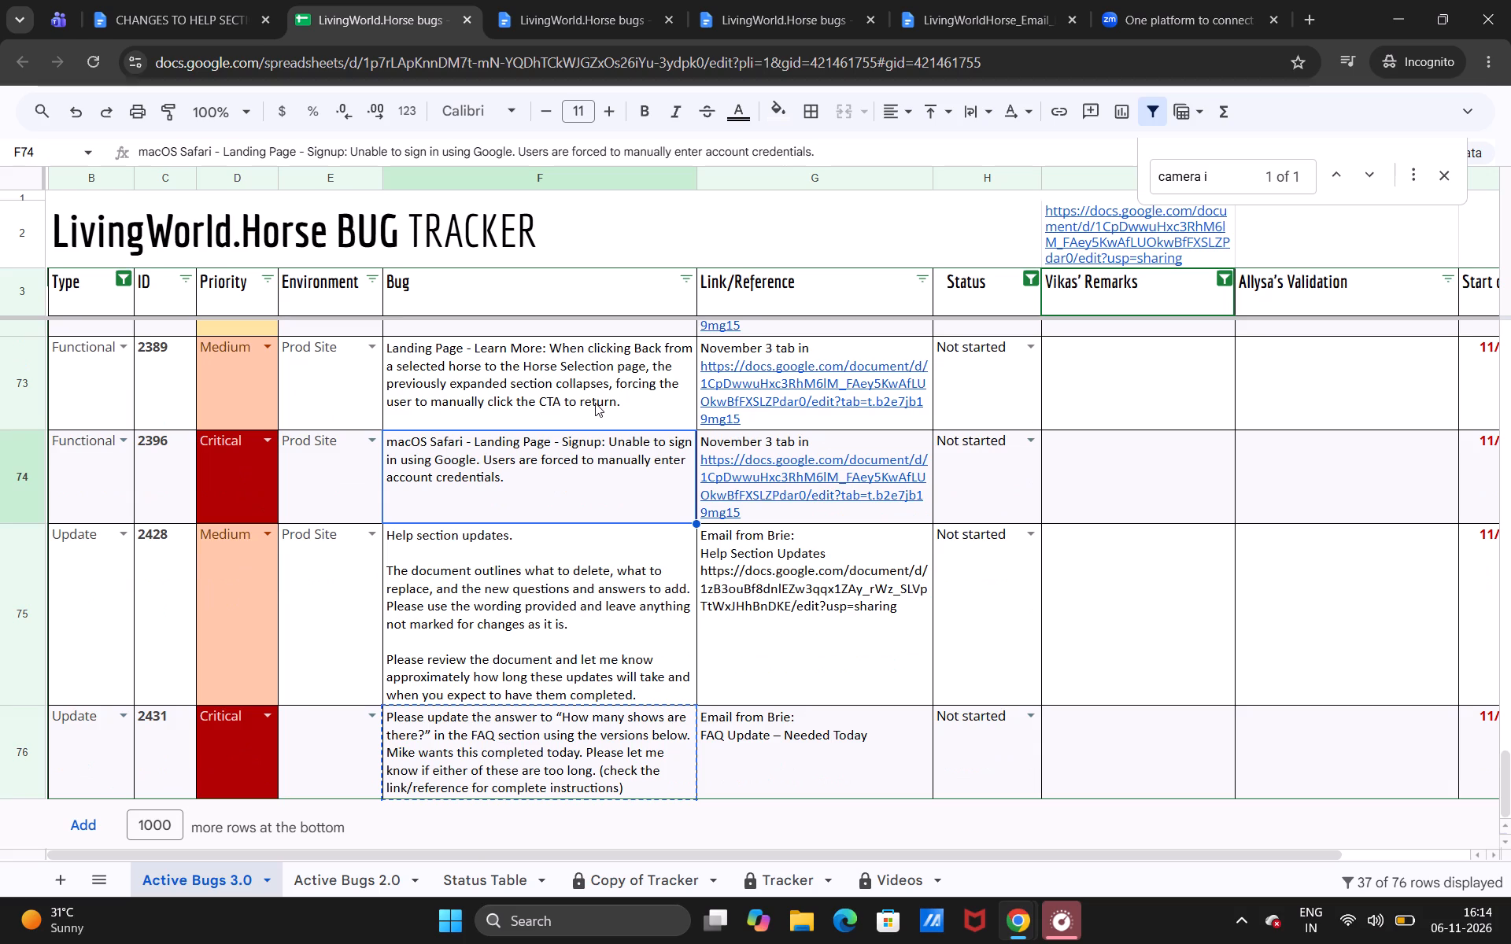
pyautogui.click(1029, 446)
pyautogui.click(1003, 680)
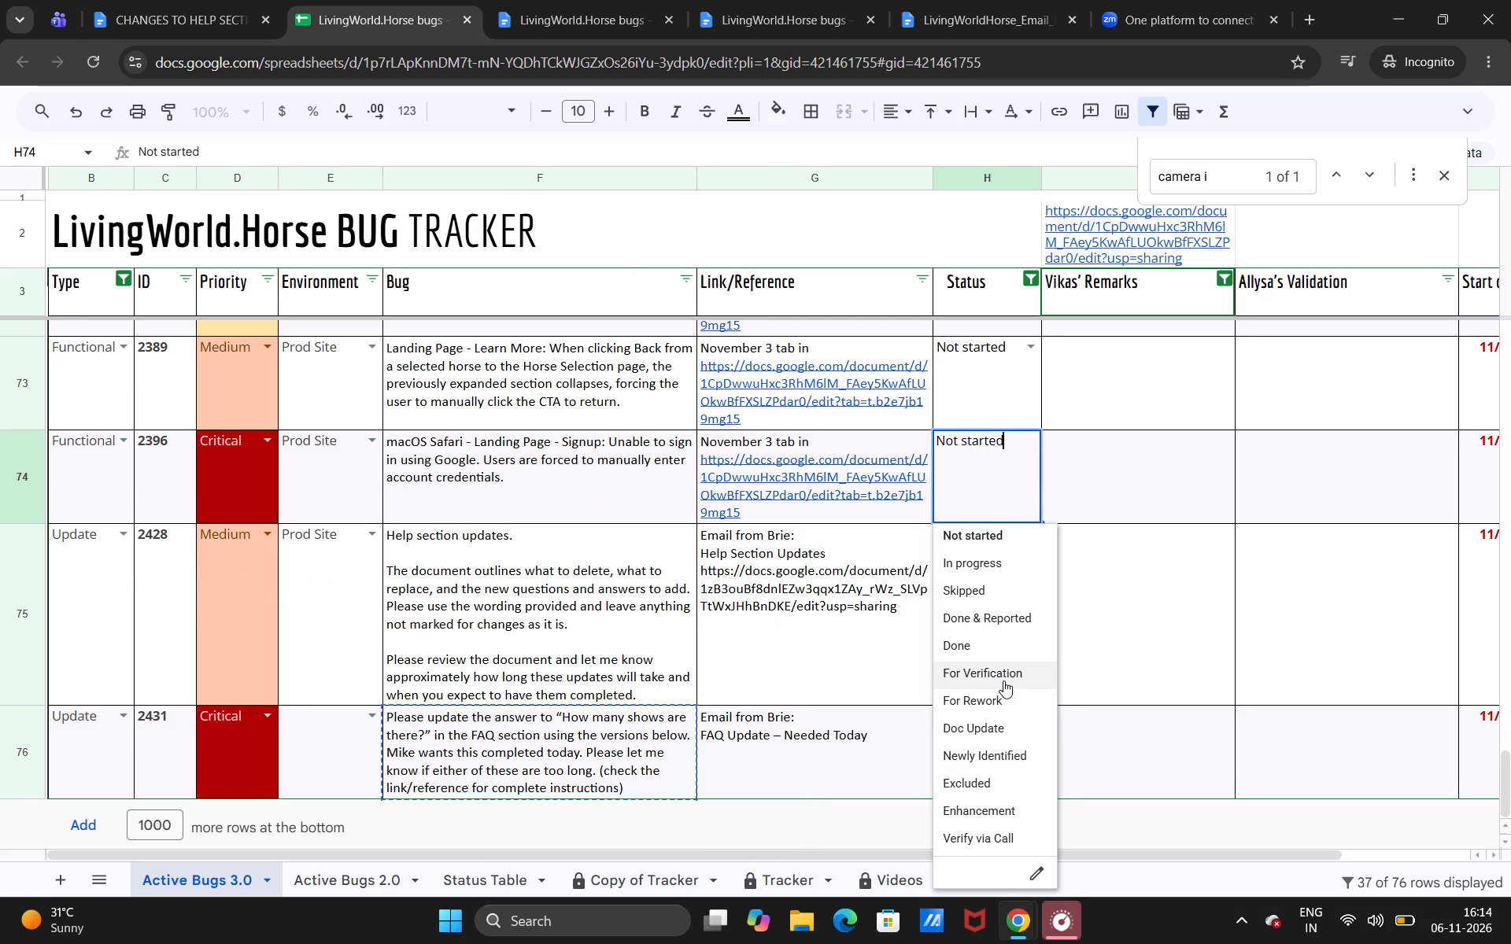
pyautogui.doubleClick(1097, 475)
pyautogui.write('fixed')
pyautogui.hotkey('shift', 'Return')
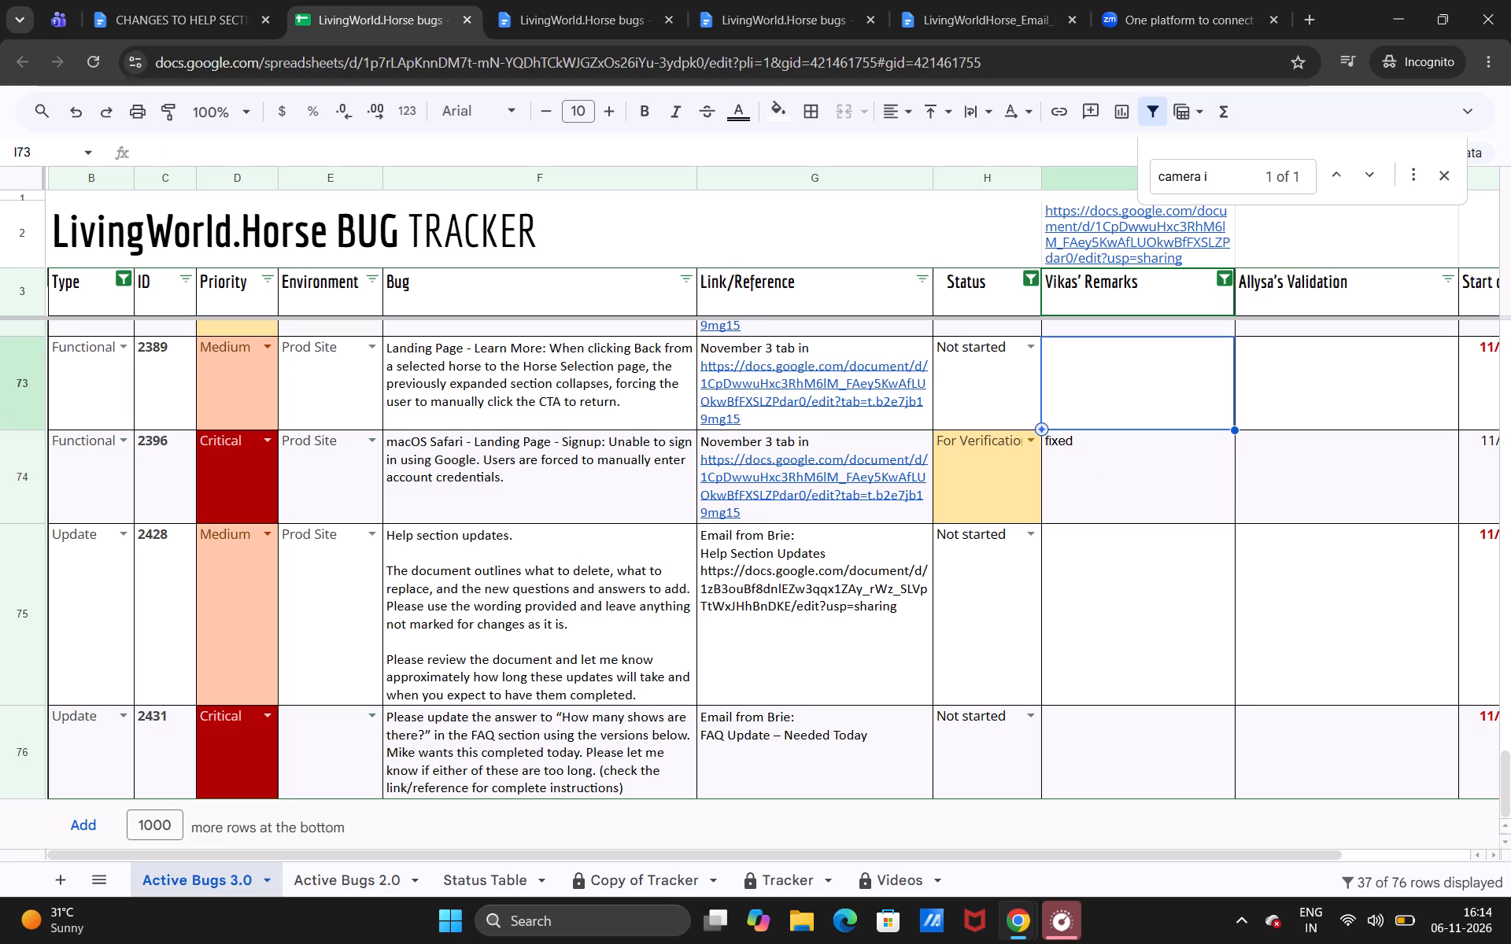
# Copy the Help Section Updates document link from update request 2428 and open it in a new browser tab.
pyautogui.click(561, 623)
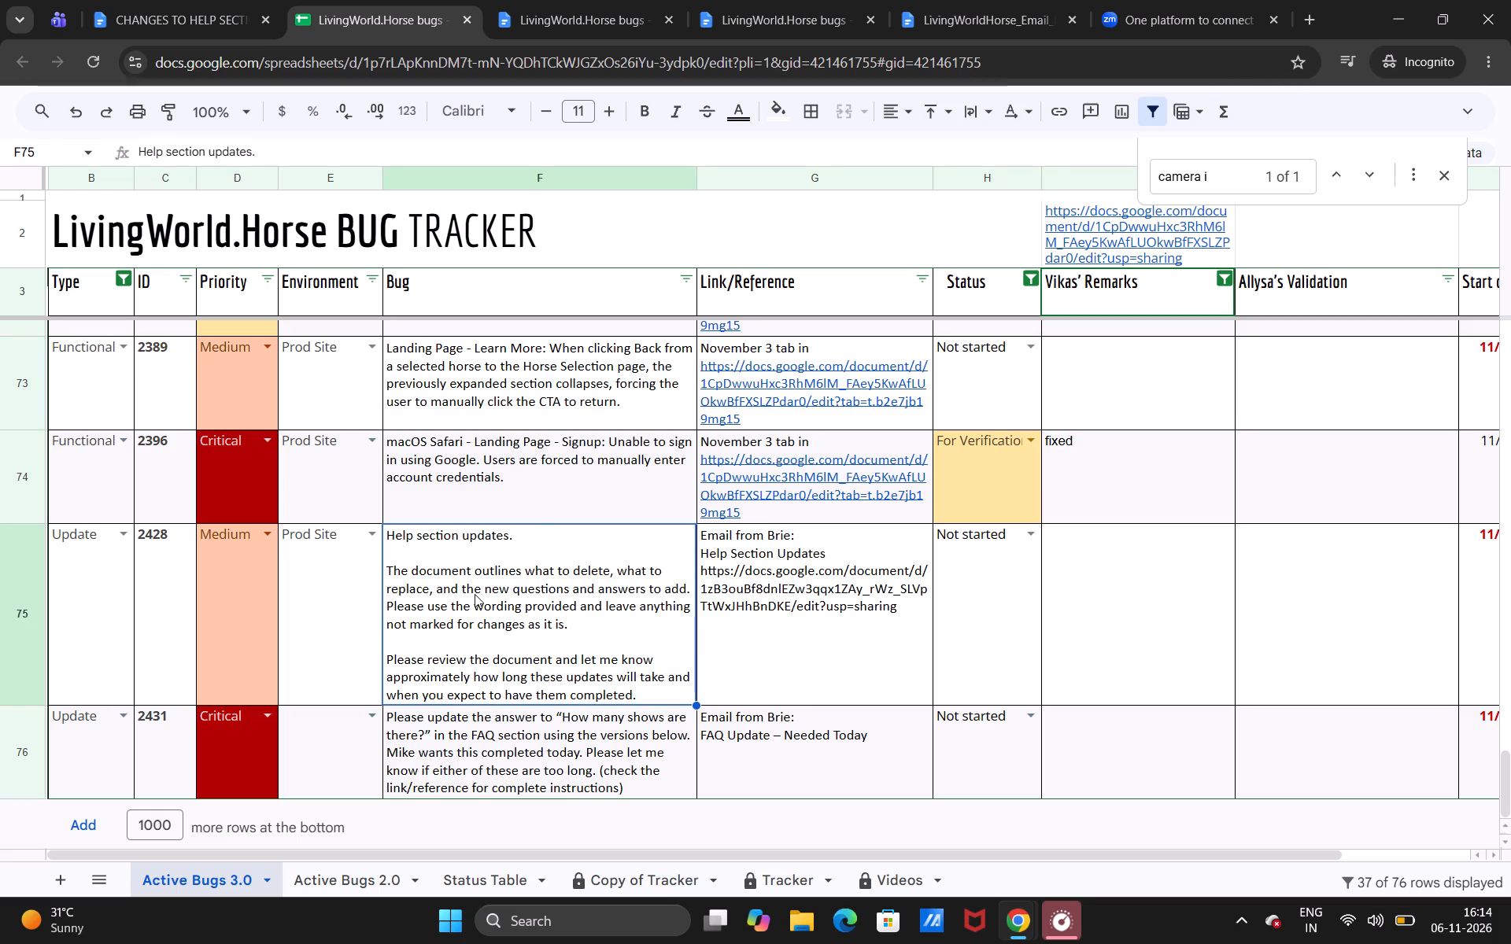
pyautogui.click(534, 503)
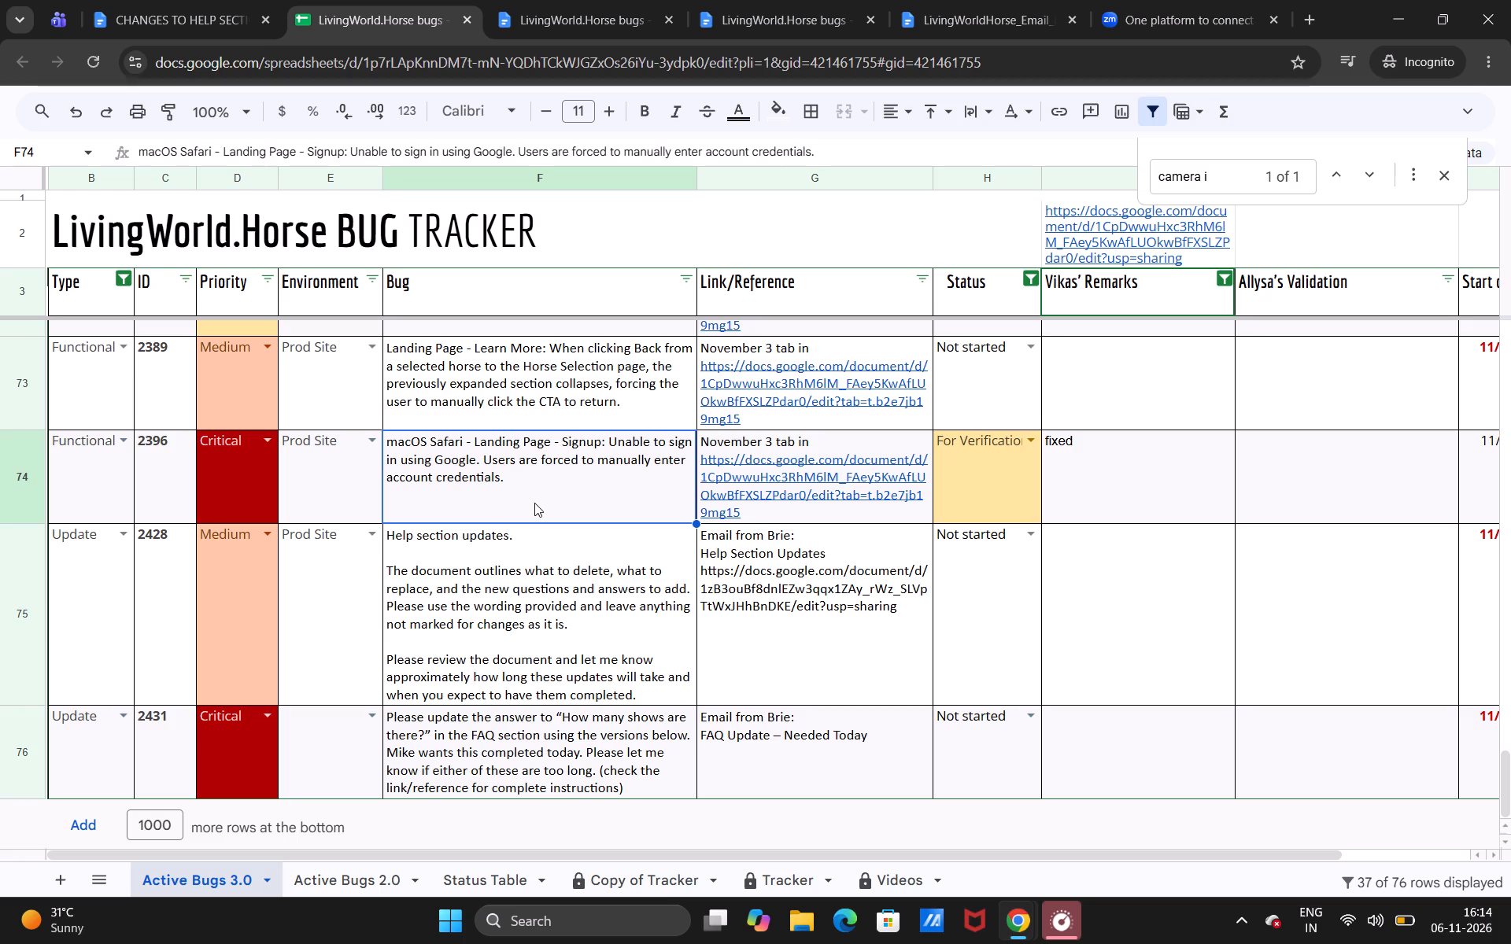
pyautogui.click(578, 555)
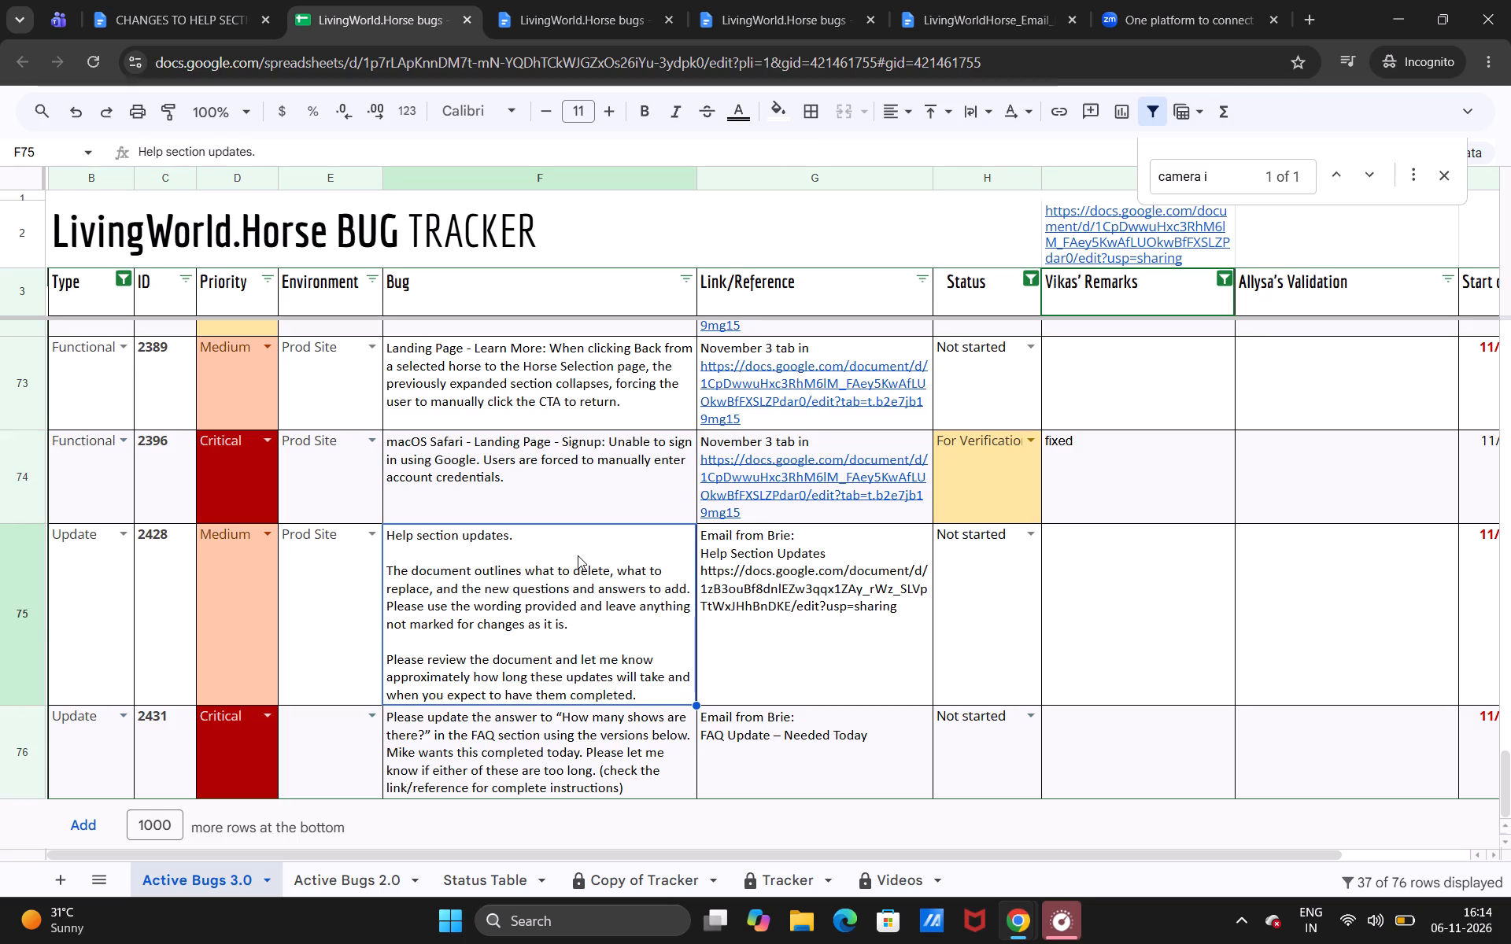
pyautogui.doubleClick(735, 573)
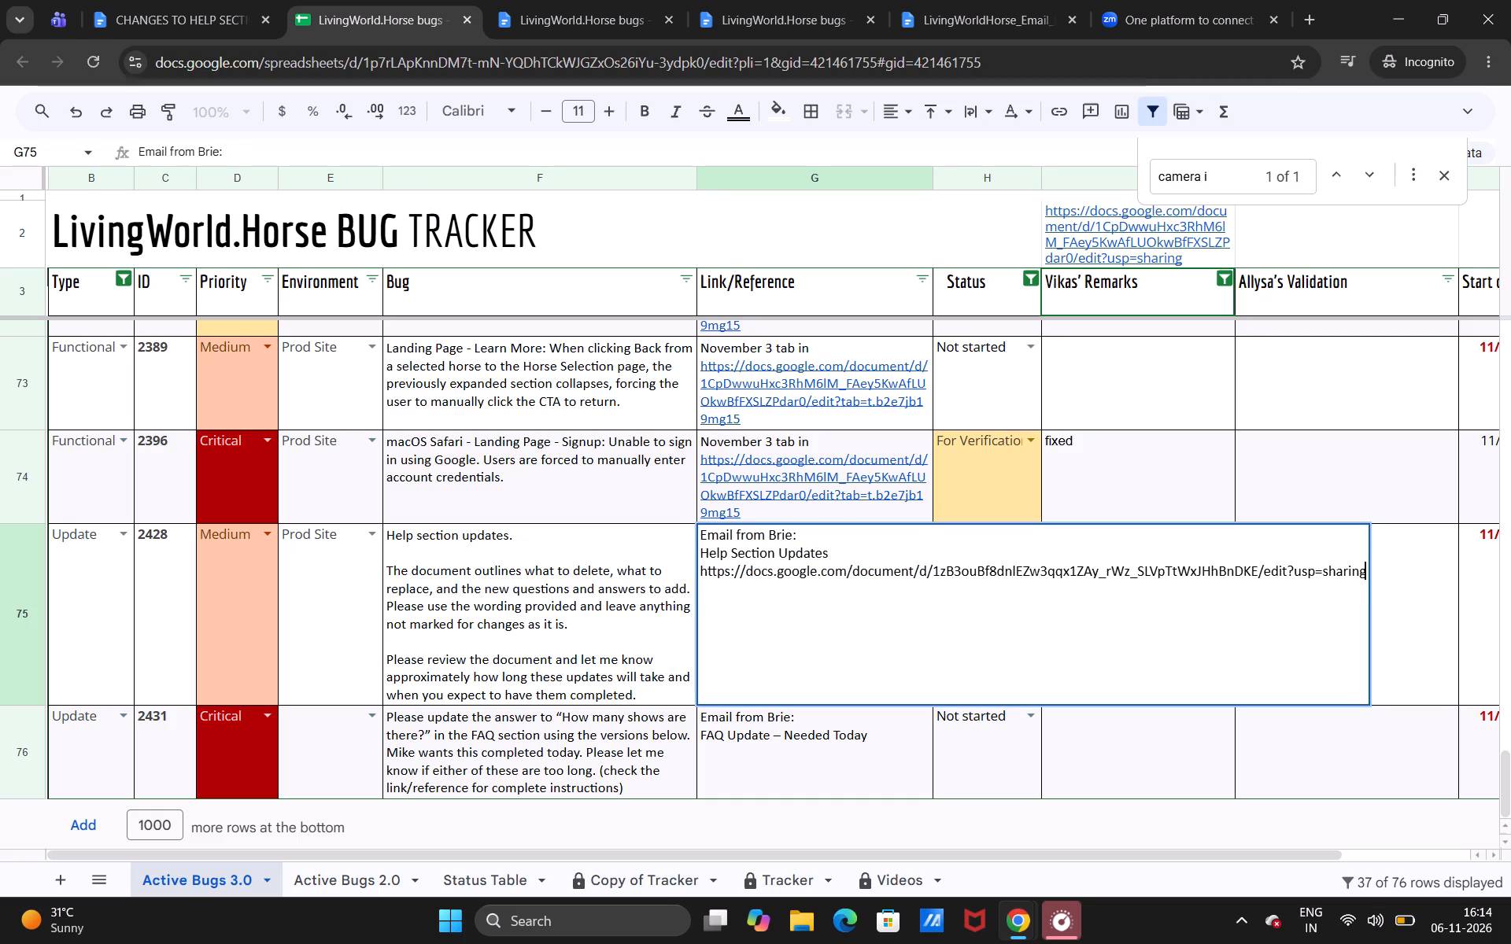
pyautogui.moveTo(700, 570); pyautogui.dragTo(1358, 568)
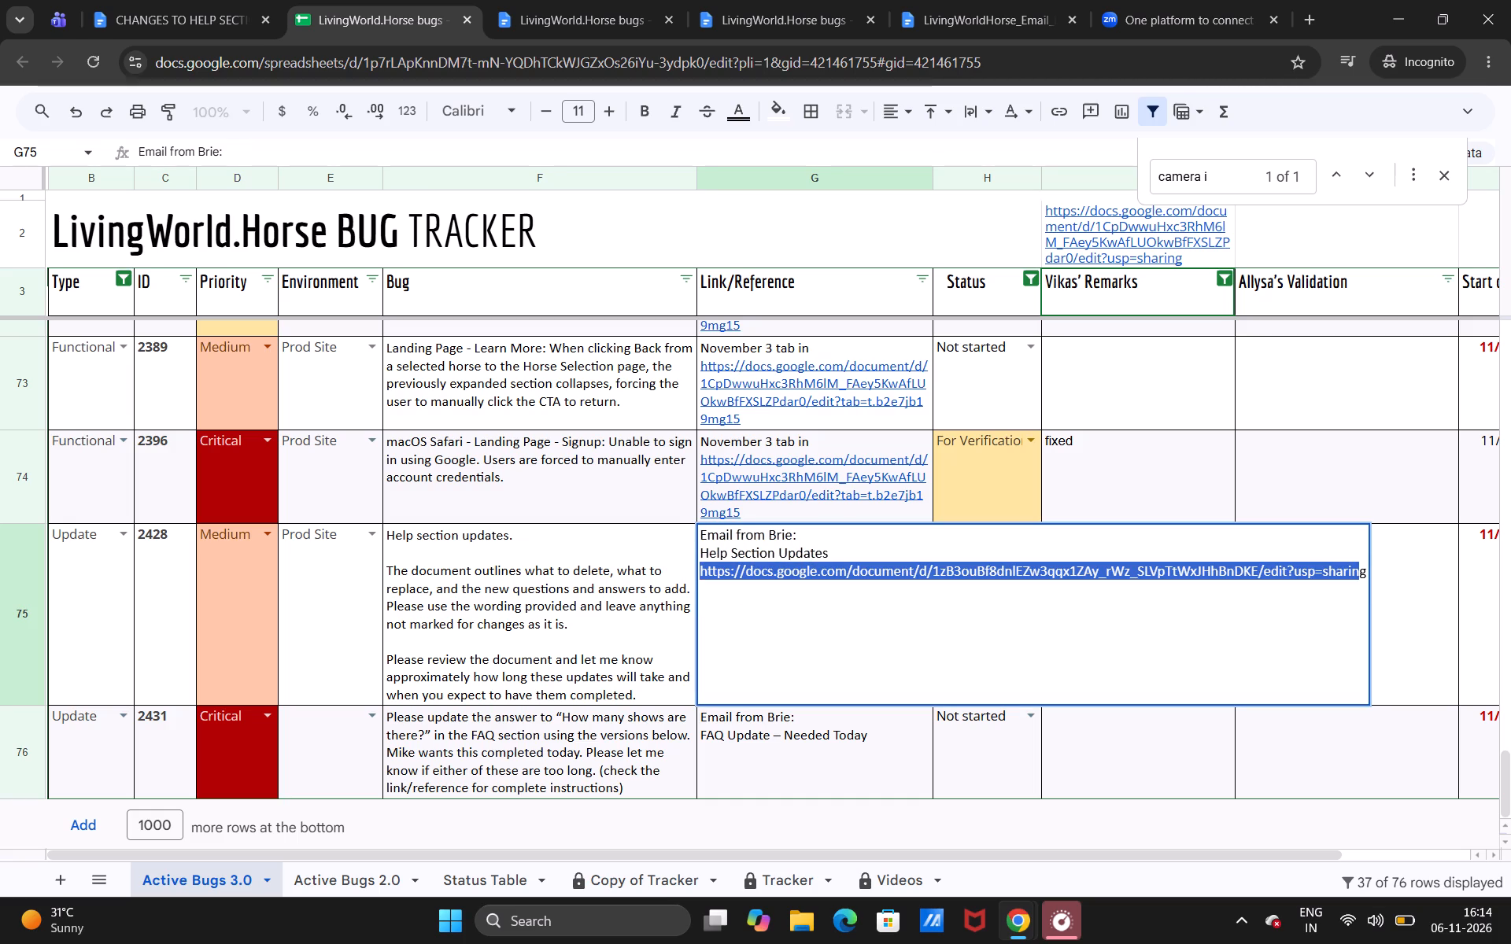
pyautogui.moveTo(1358, 568); pyautogui.dragTo(1371, 571)
pyautogui.hotkey('ctrl', 'c')
pyautogui.hotkey('ctrl', 'c')
pyautogui.hotkey('ctrl', 'c')
pyautogui.hotkey('ctrl', 'c')
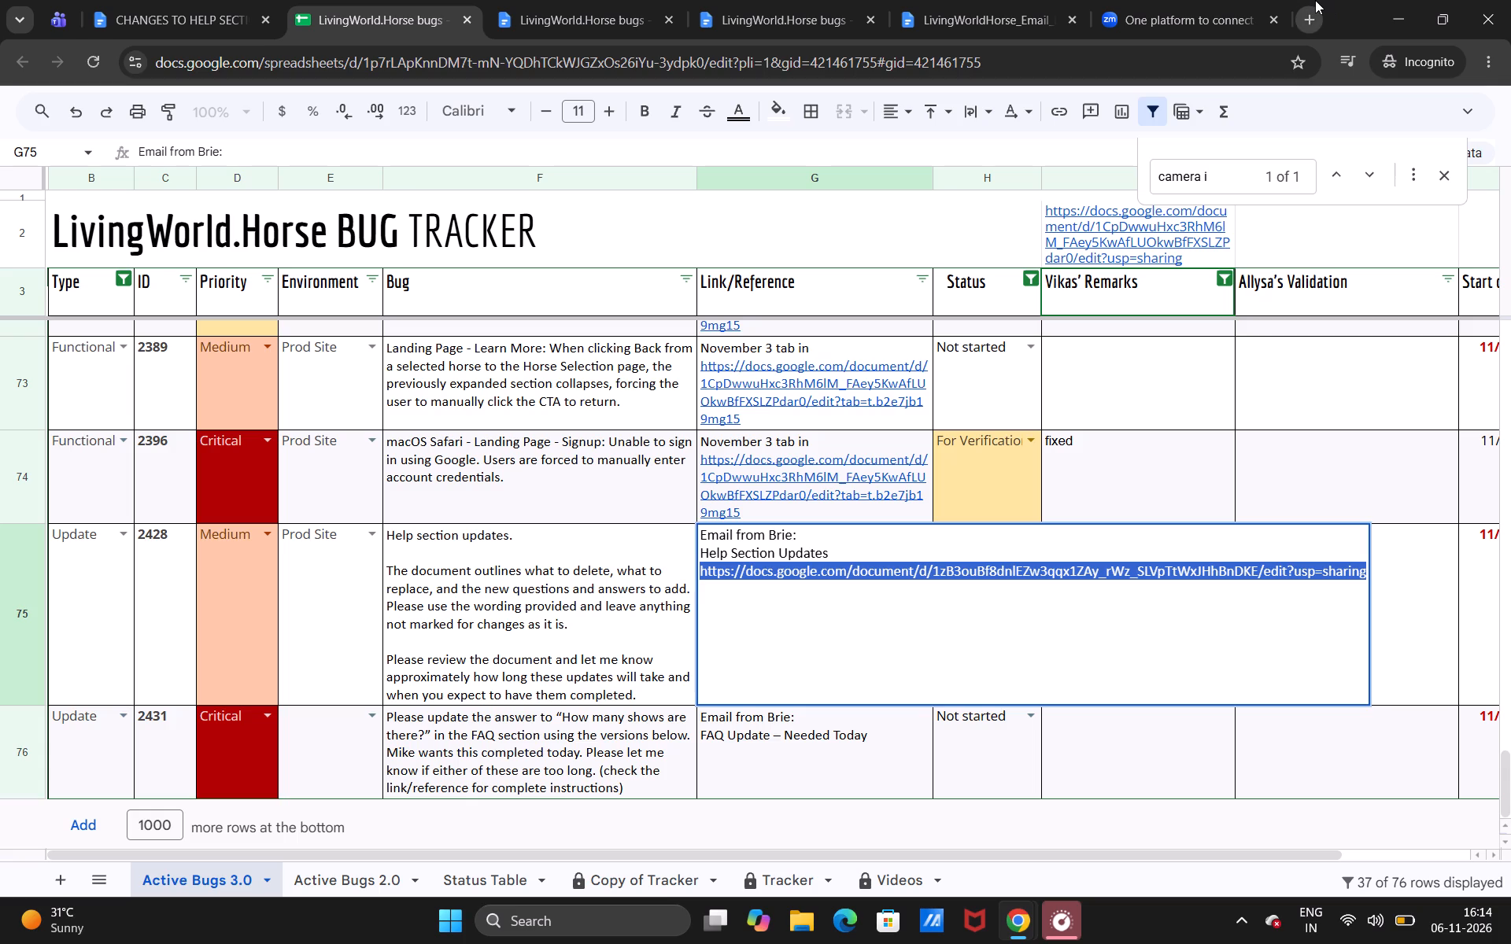
pyautogui.click(1313, 2)
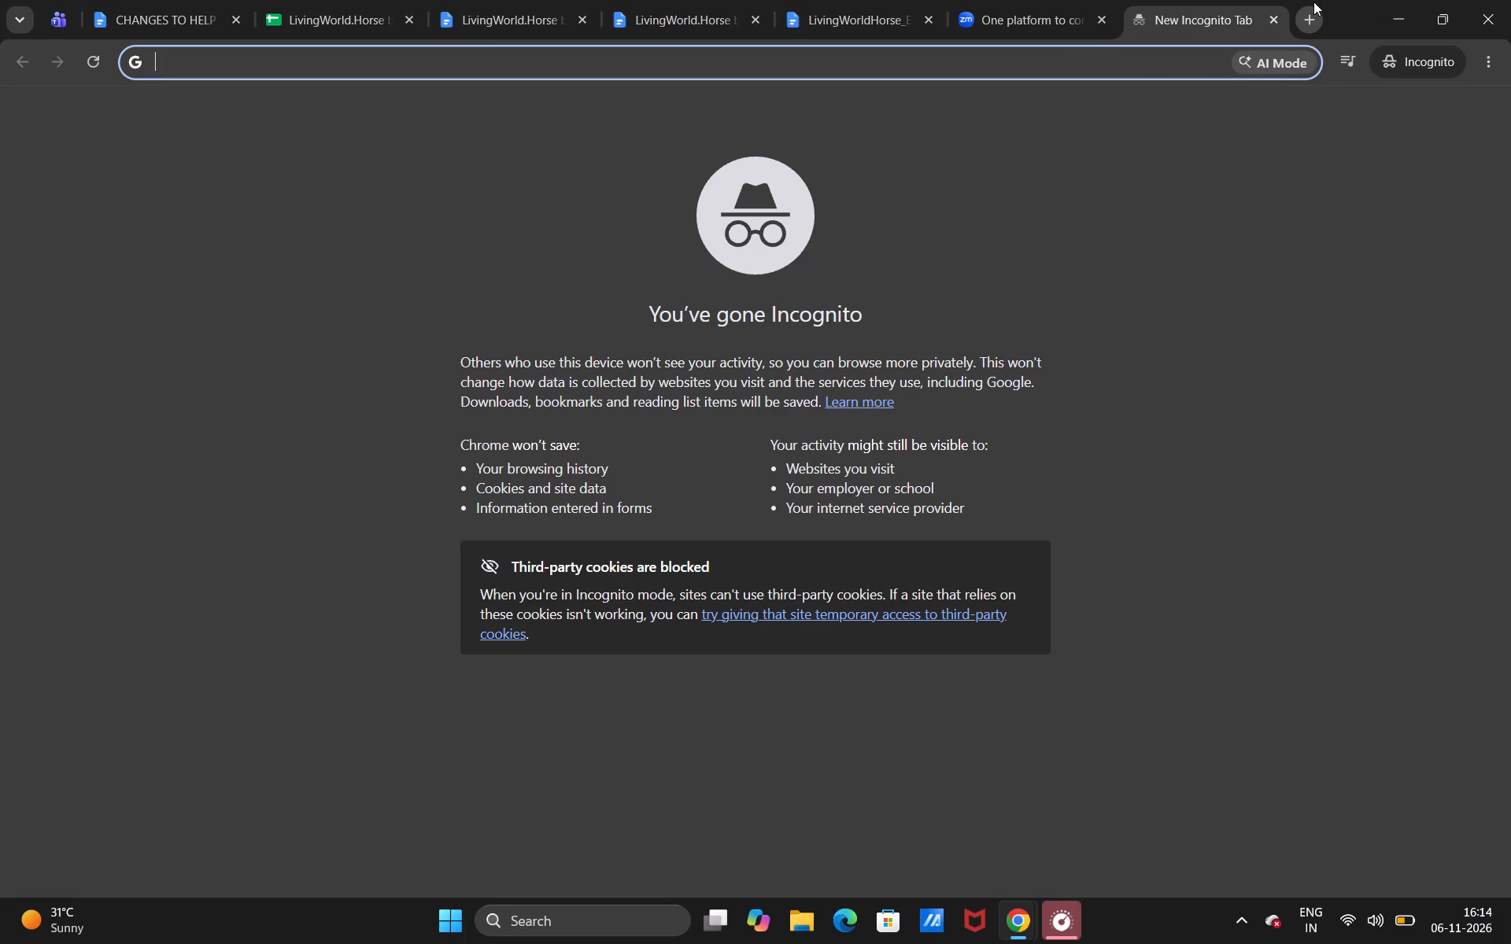
pyautogui.hotkey('ctrl', 'v')
pyautogui.press('Return')
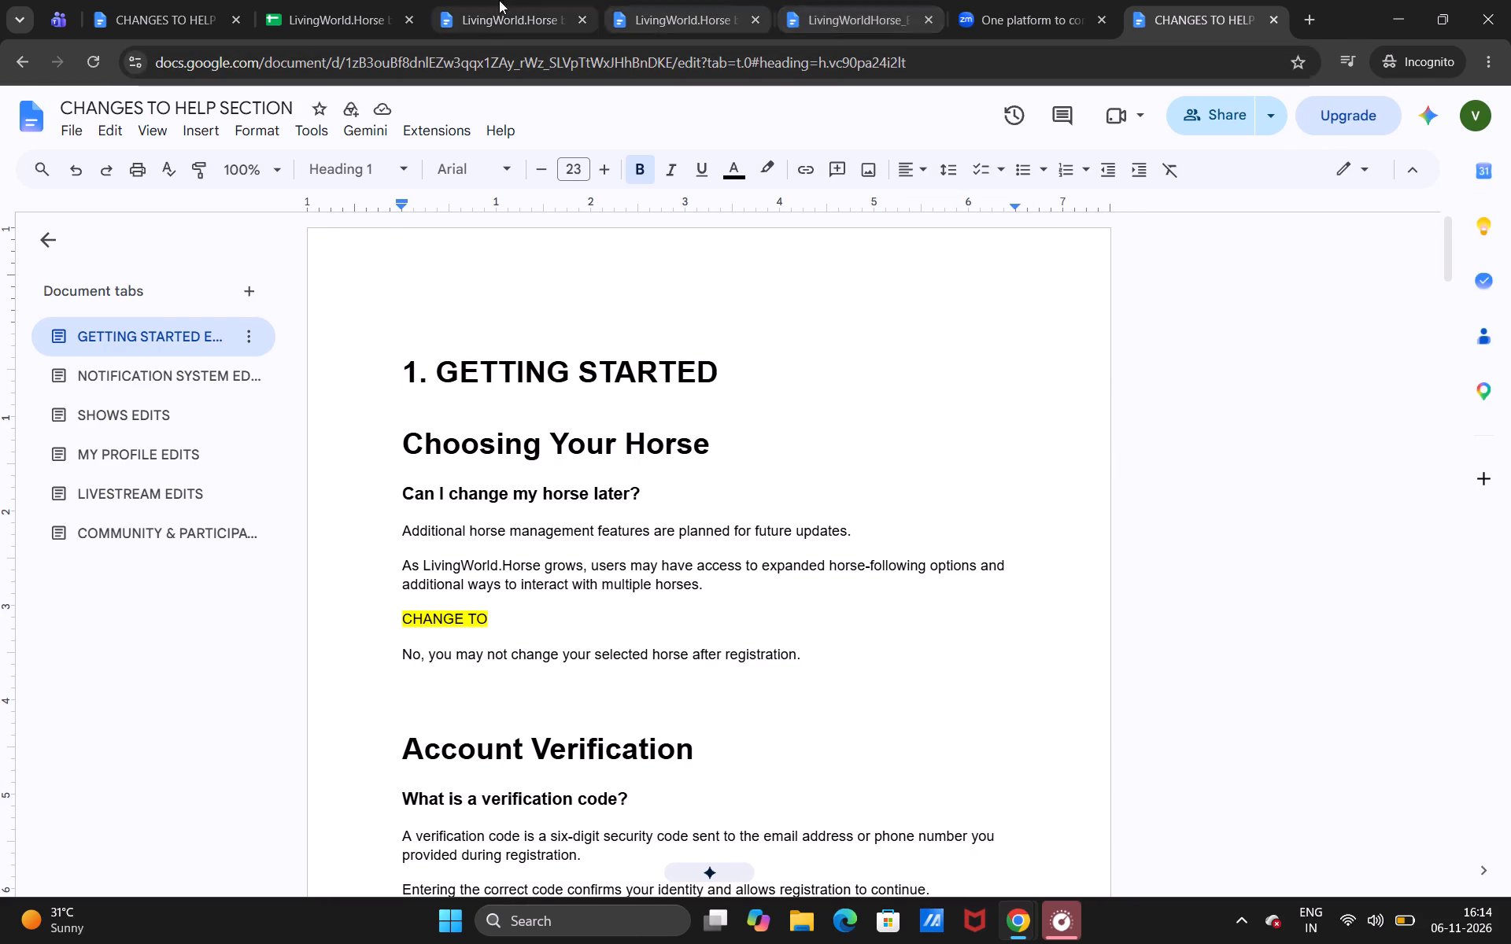
# Return to the bug tracker and re-examine the entries from 2385 to 2431, including the priority and description of bug 2389.
pyautogui.click(352, 0)
pyautogui.click(531, 644)
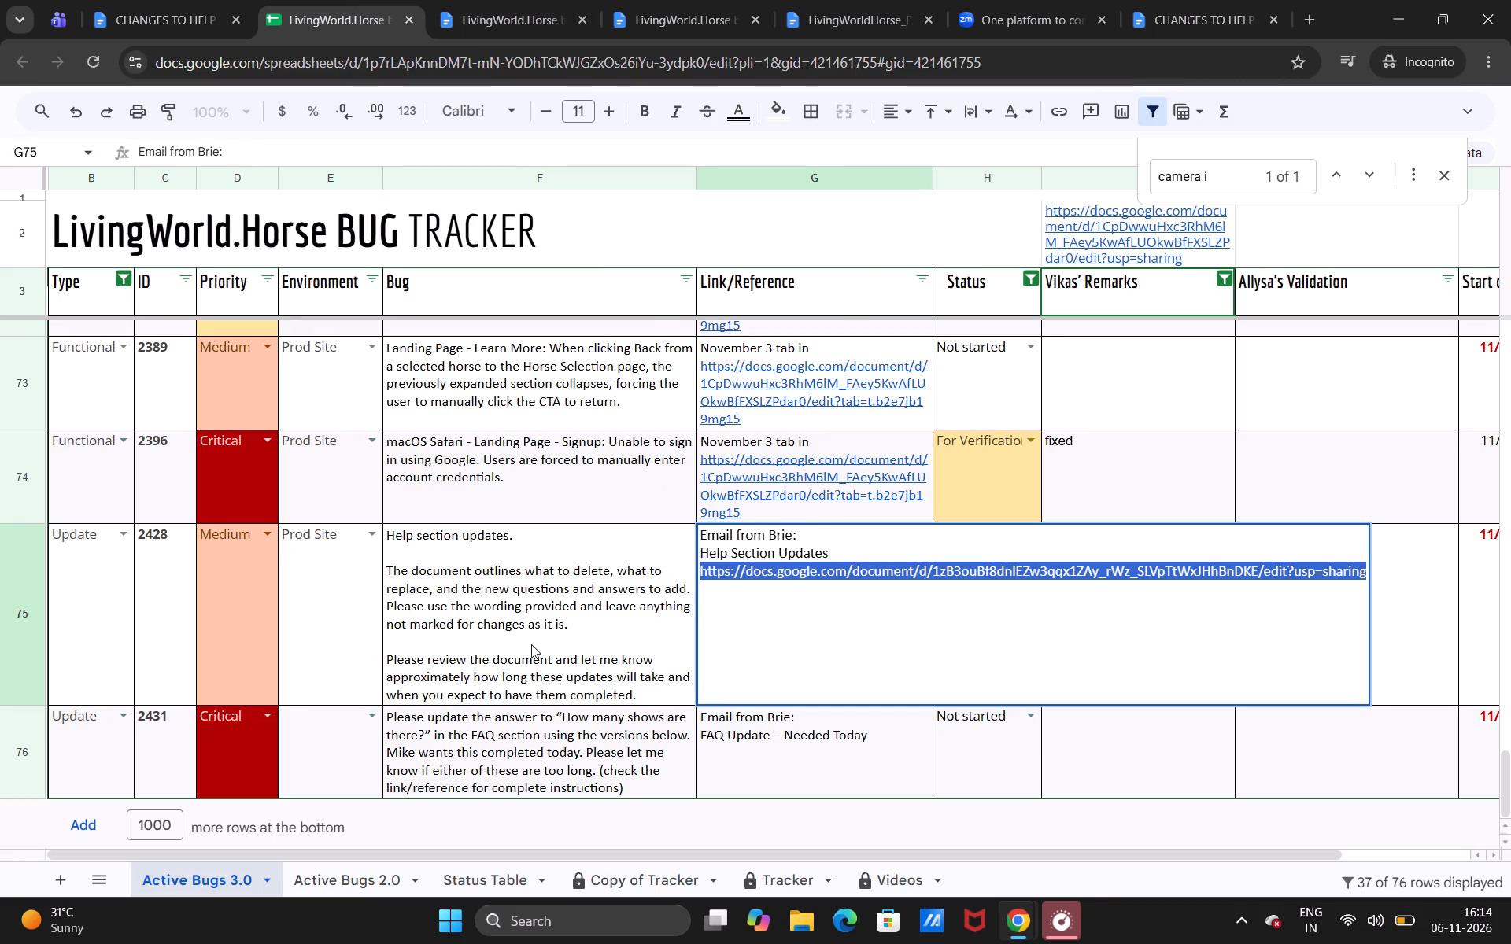
pyautogui.press('Down')
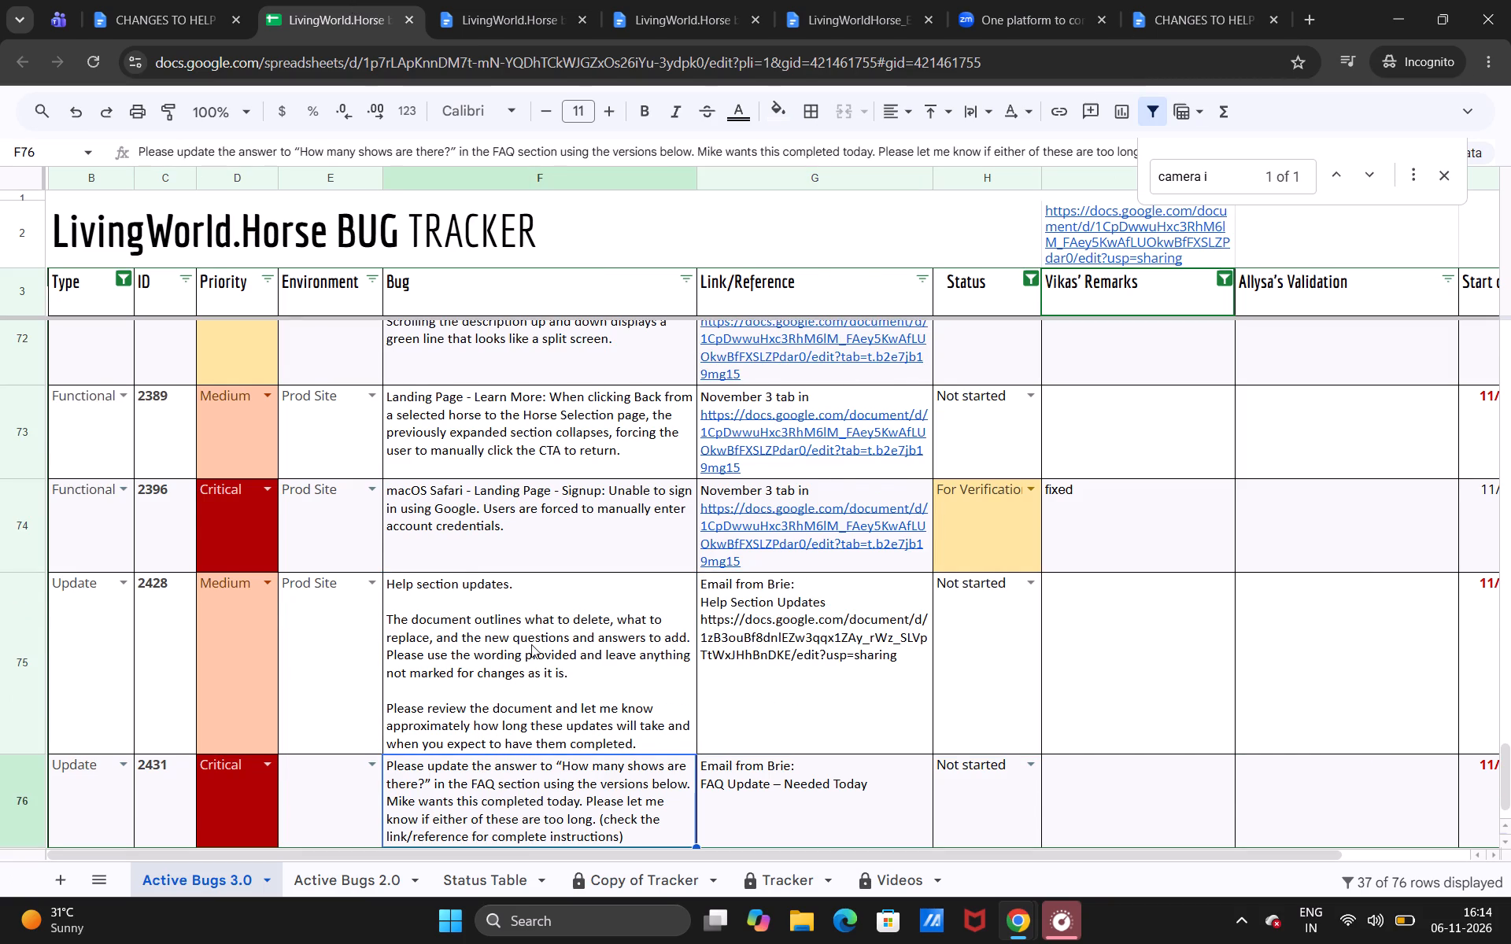
pyautogui.press('Down')
pyautogui.press('Down')
pyautogui.press('Up')
pyautogui.press('Down')
pyautogui.press('Up')
pyautogui.press('Down')
pyautogui.press('Down')
pyautogui.press('Up')
pyautogui.press('Down')
pyautogui.press('Up')
pyautogui.press('Down')
pyautogui.press('Up')
pyautogui.press('Up')
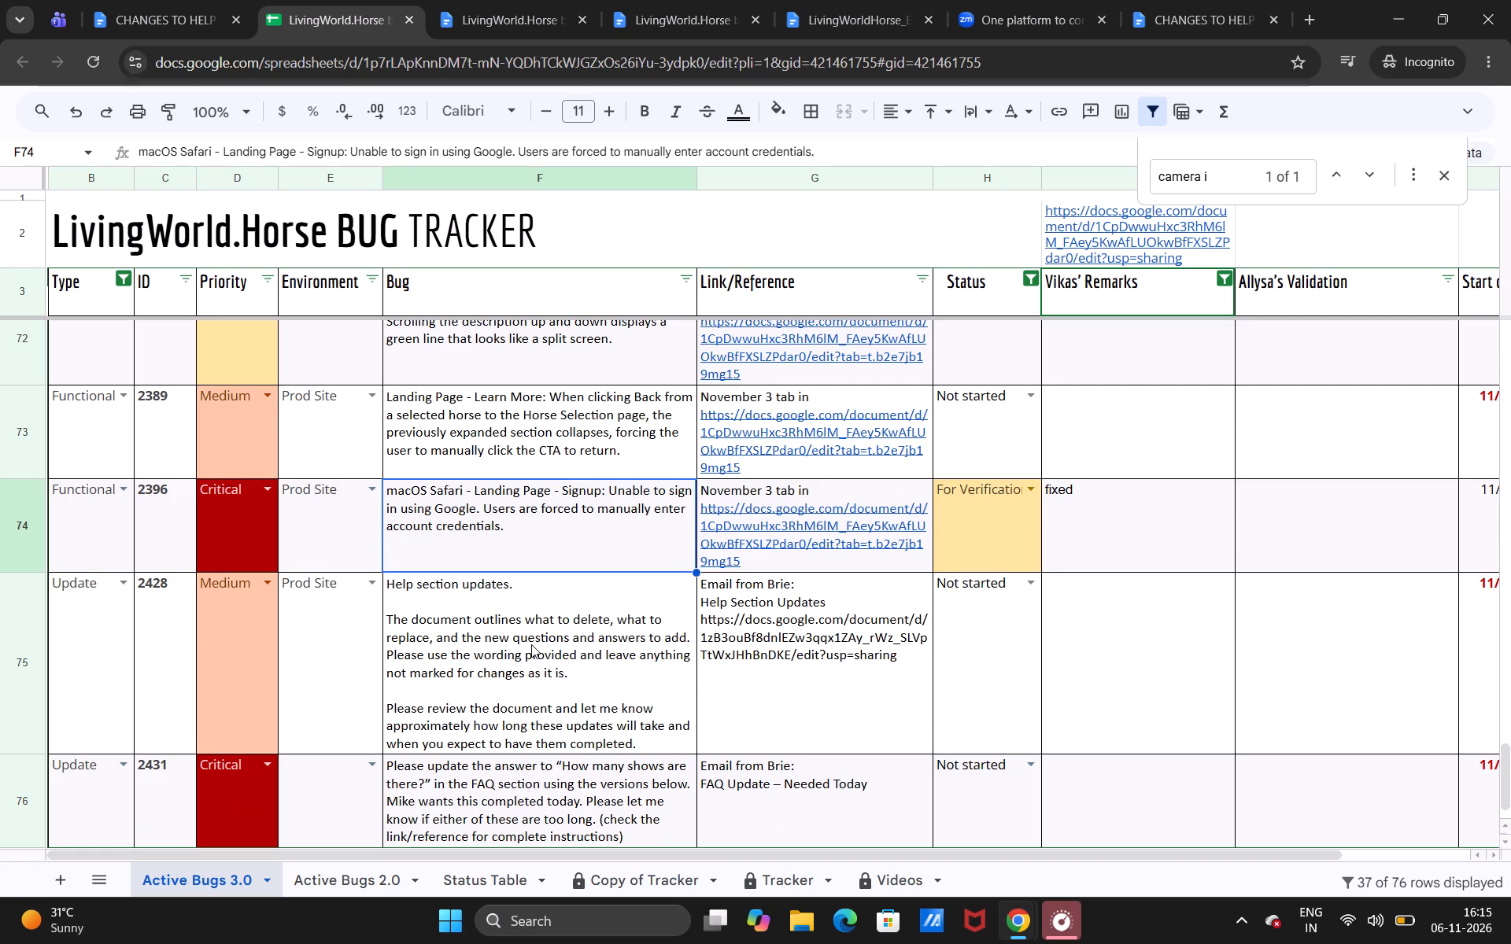
pyautogui.press('Up')
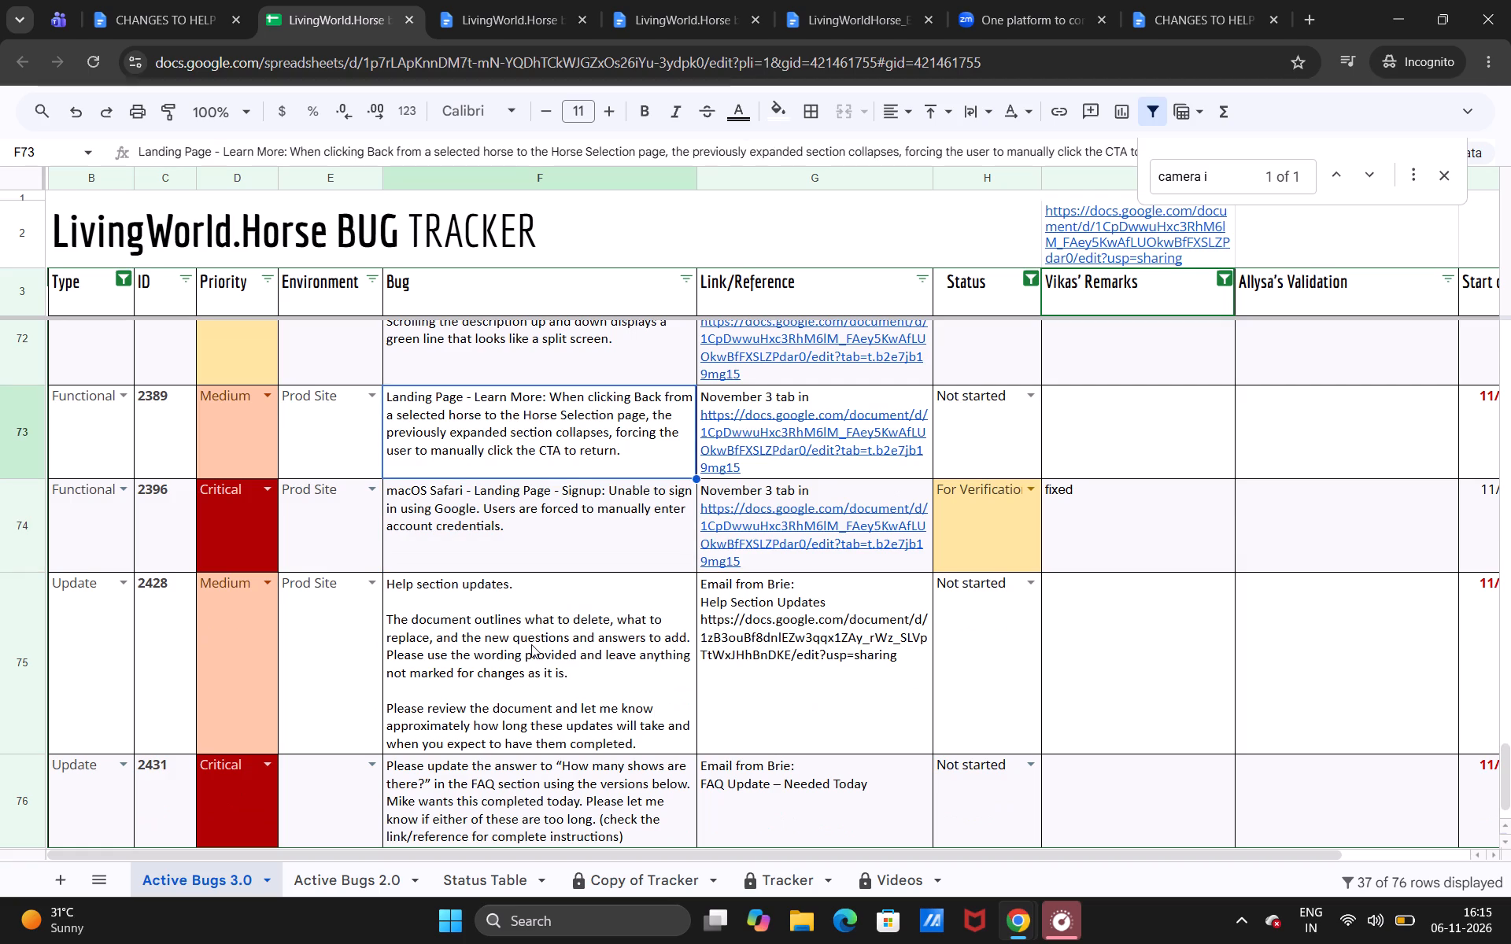
pyautogui.press('Left')
pyautogui.press('Left')
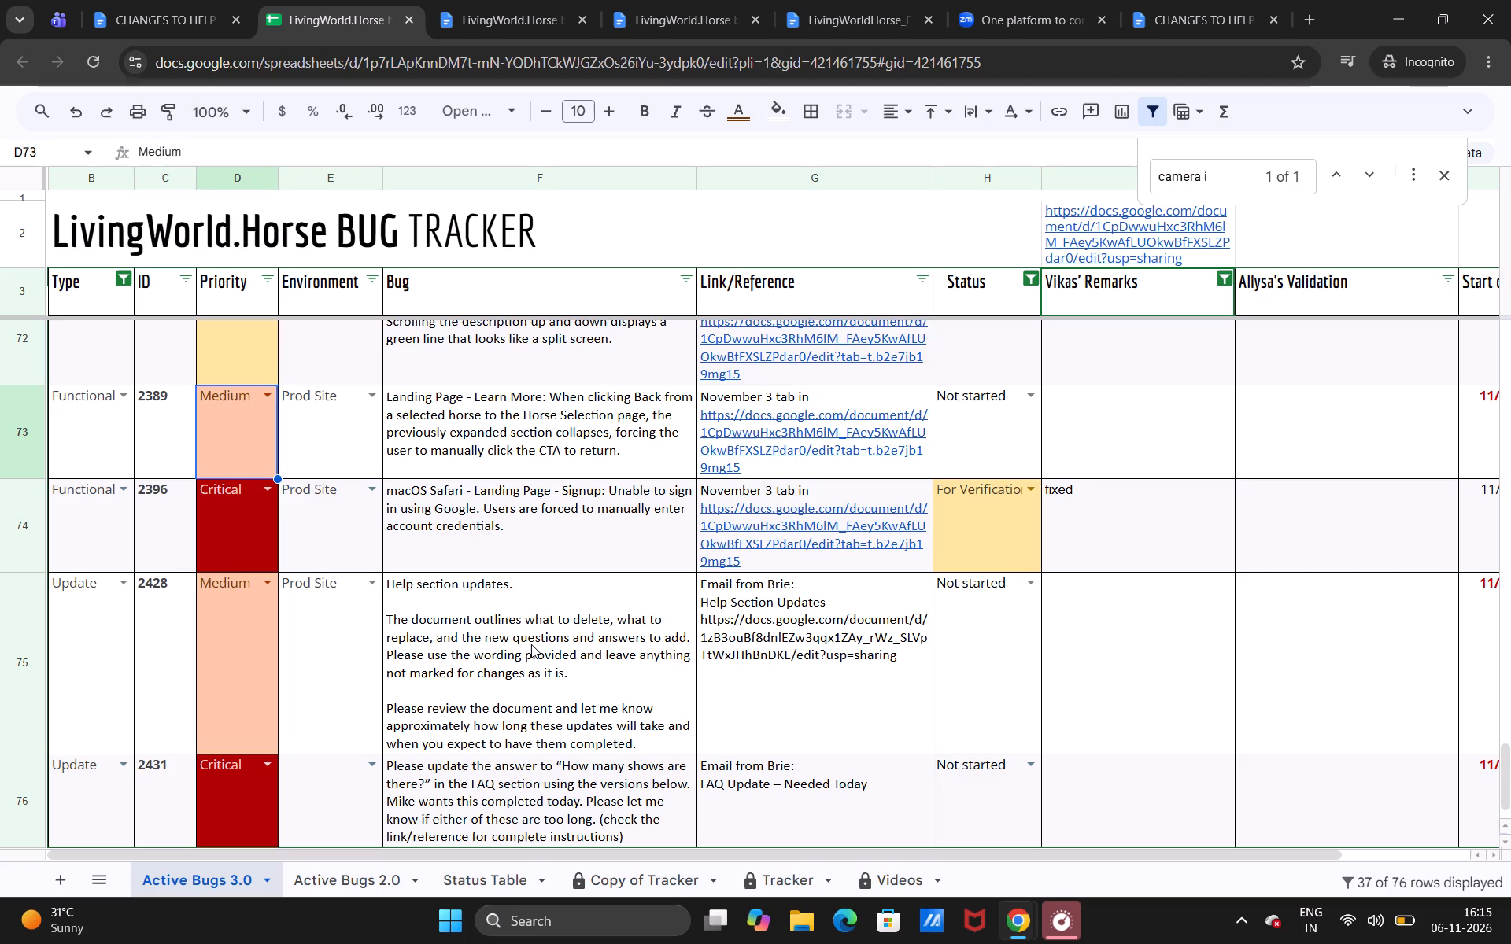
pyautogui.press('Right')
pyautogui.press('Right')
pyautogui.press('Right')
pyautogui.press('Left')
pyautogui.press('Left')
pyautogui.press('Right')
pyautogui.press('Right')
pyautogui.press('Left')
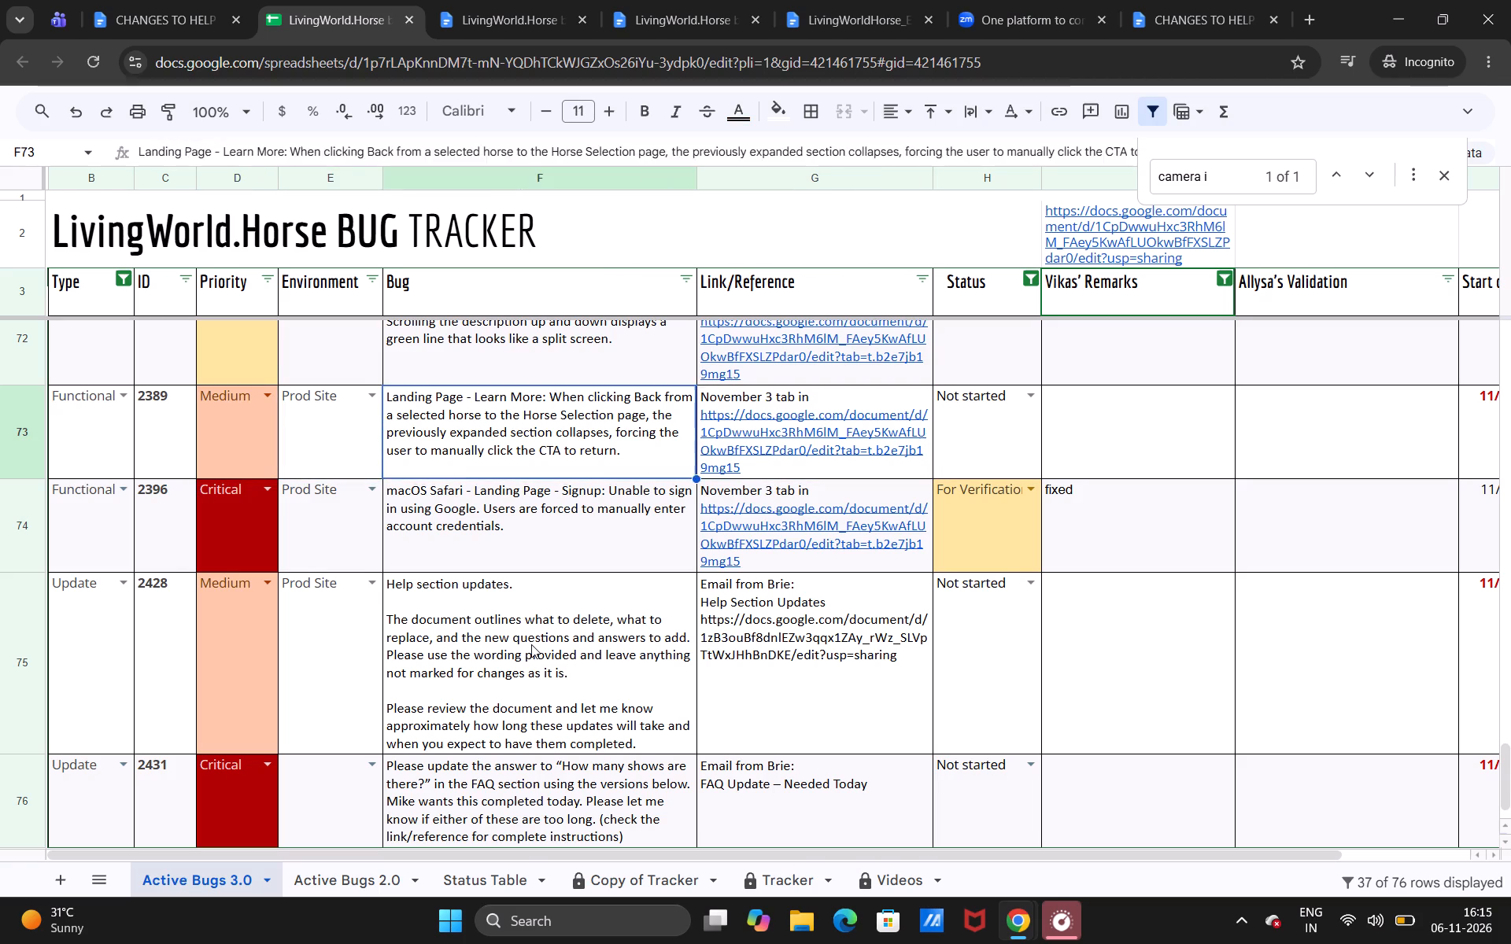
pyautogui.press('Left')
pyautogui.press('Left')
pyautogui.press('Right')
pyautogui.press('Right')
pyautogui.press('Up')
pyautogui.press('Down')
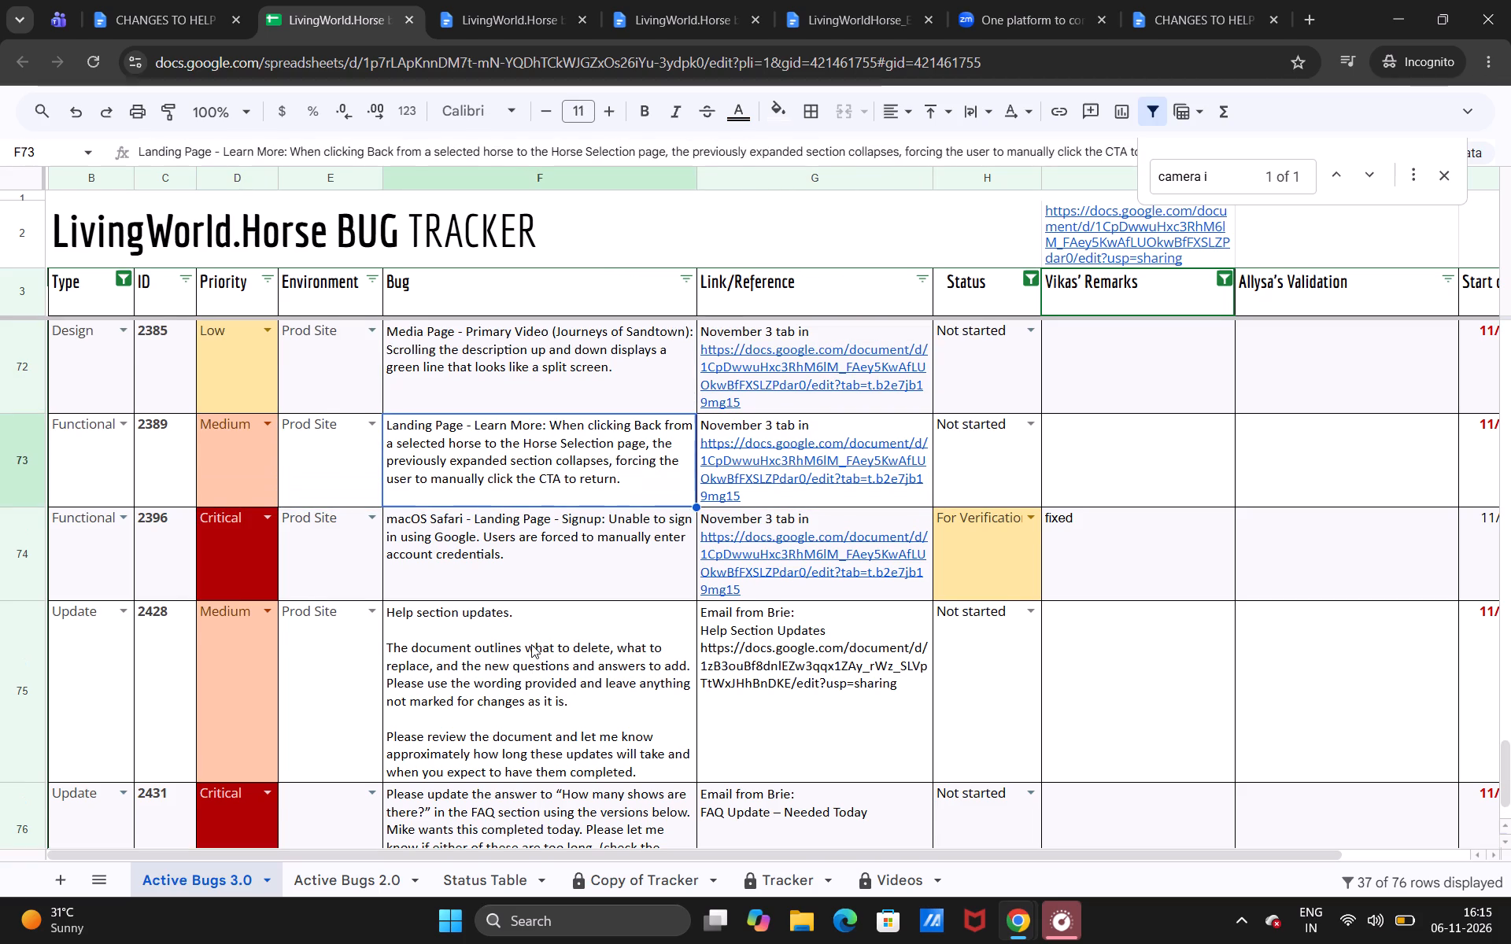
pyautogui.press('Up')
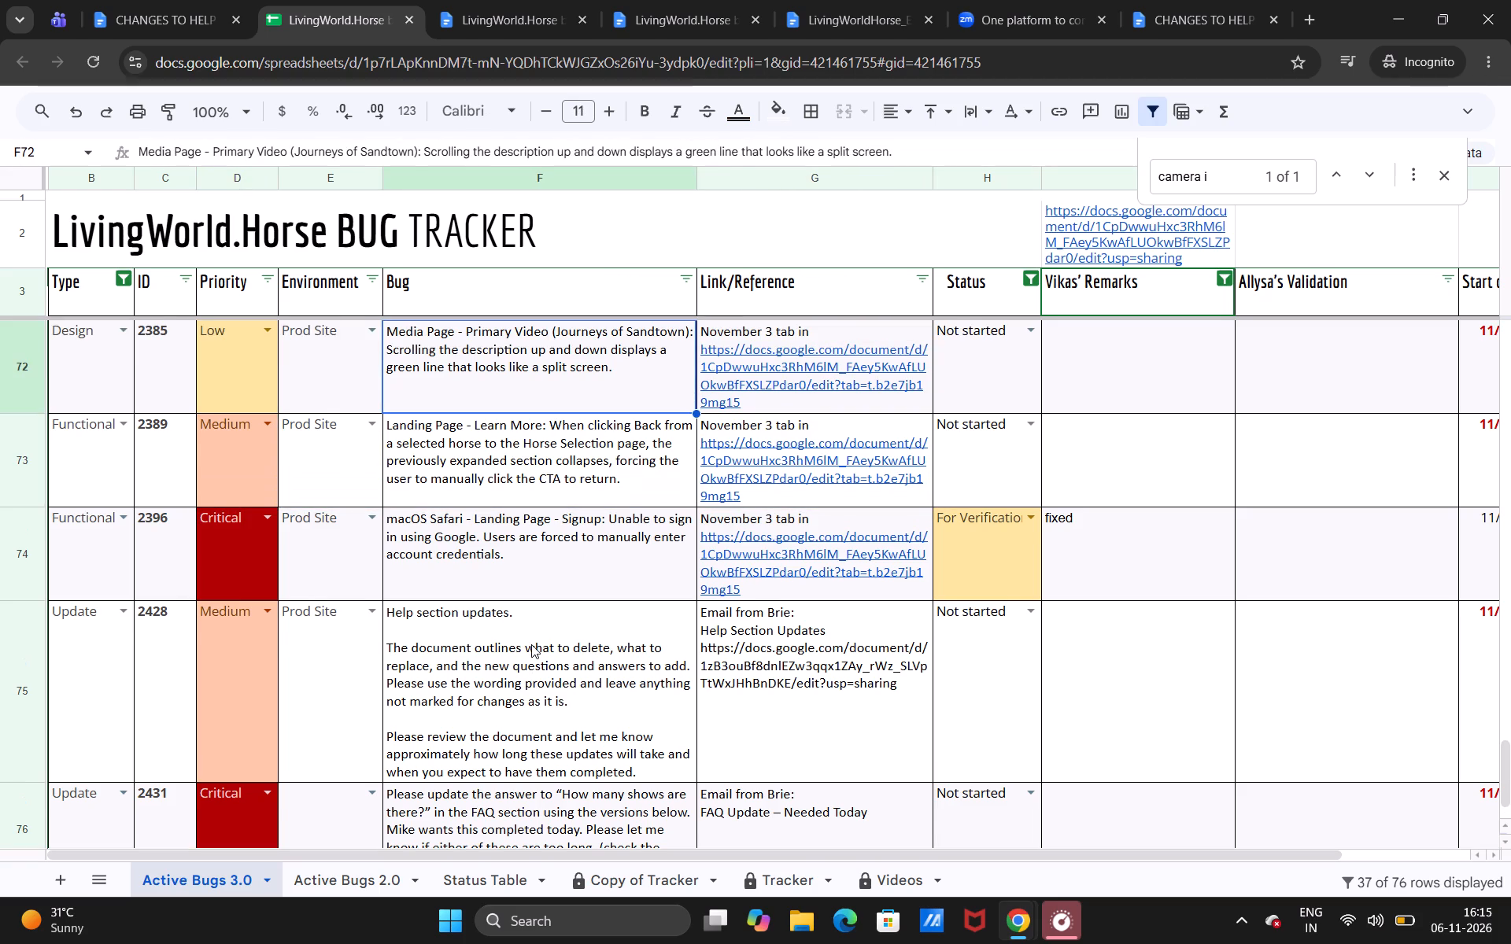
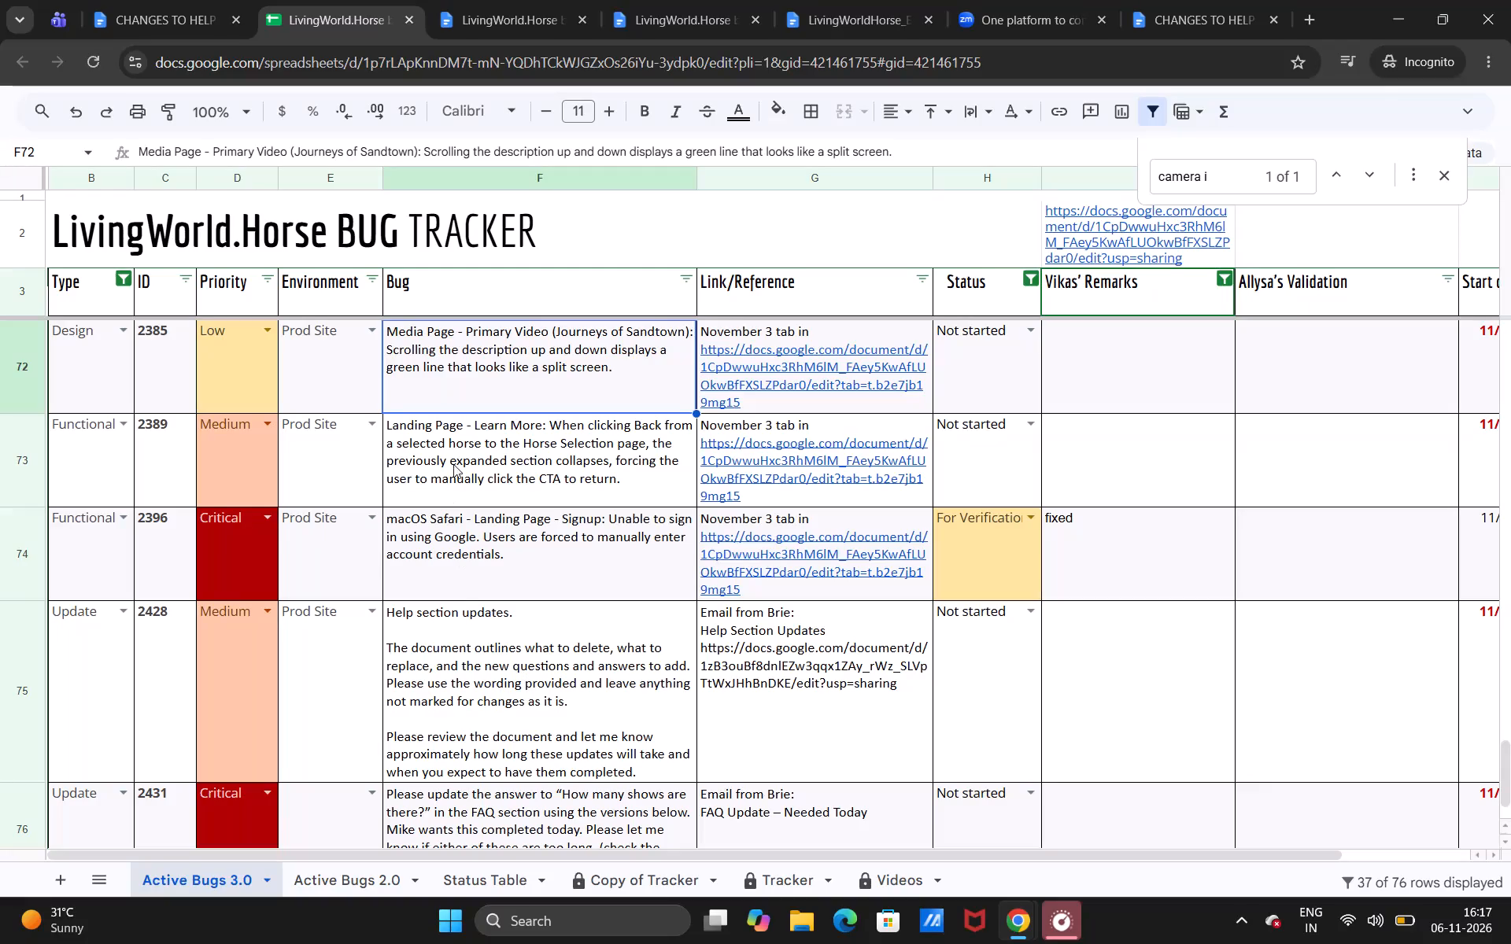
# Re-examine tracker entries 2420 to 2431, including the Sandtown.Horse and Unbridled.Horse update request 2379 and Media Page bug 2385.
pyautogui.click(456, 464)
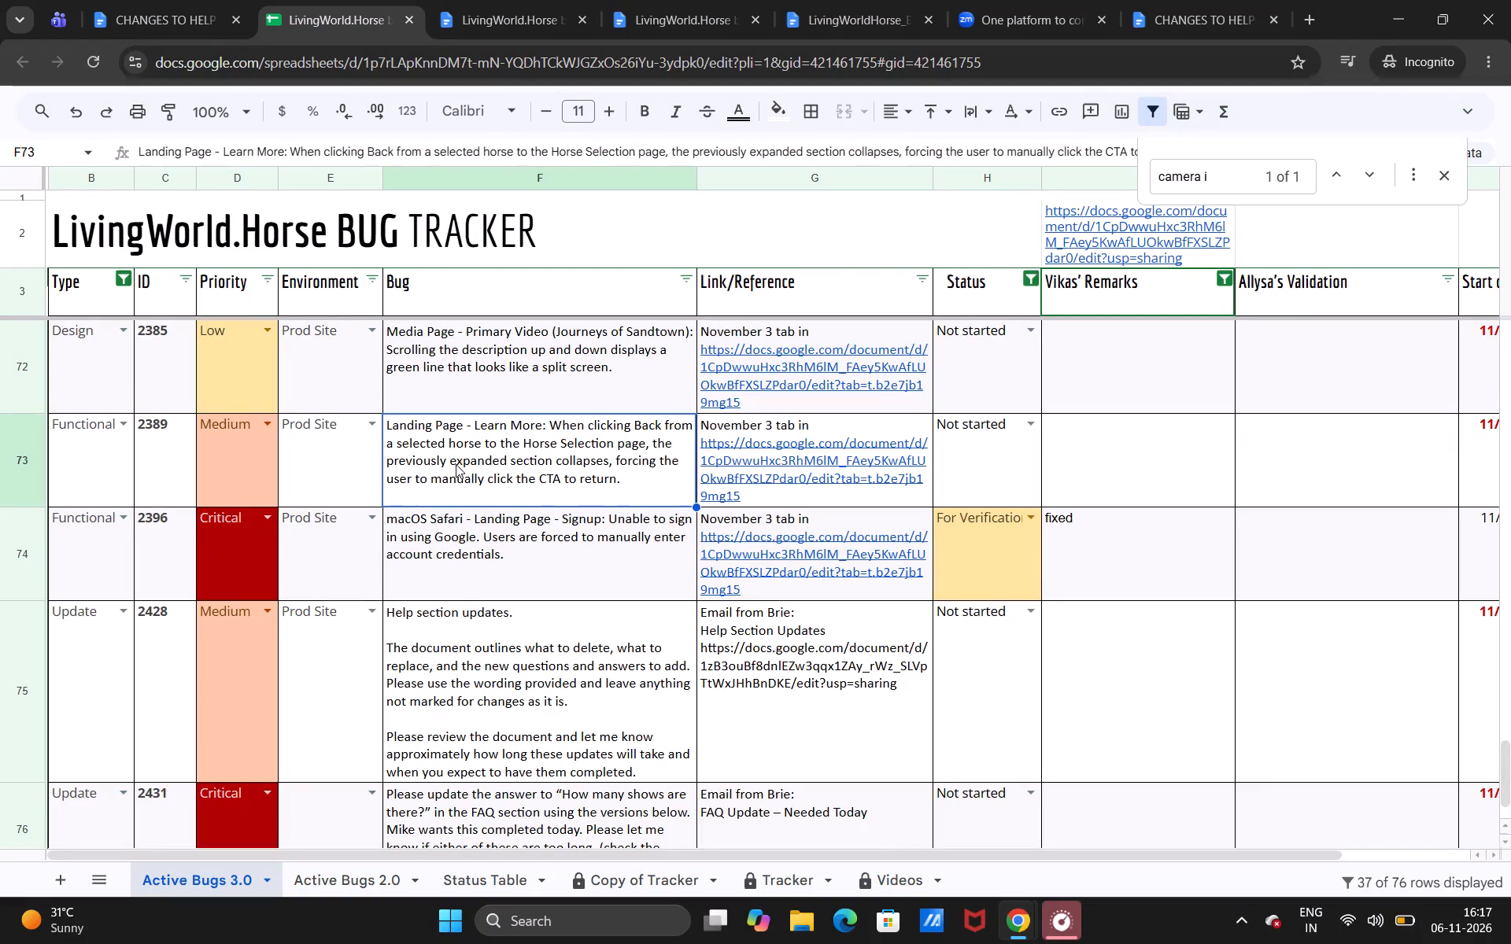
pyautogui.press('Down')
pyautogui.press('Down')
pyautogui.press('Down')
pyautogui.press('Down')
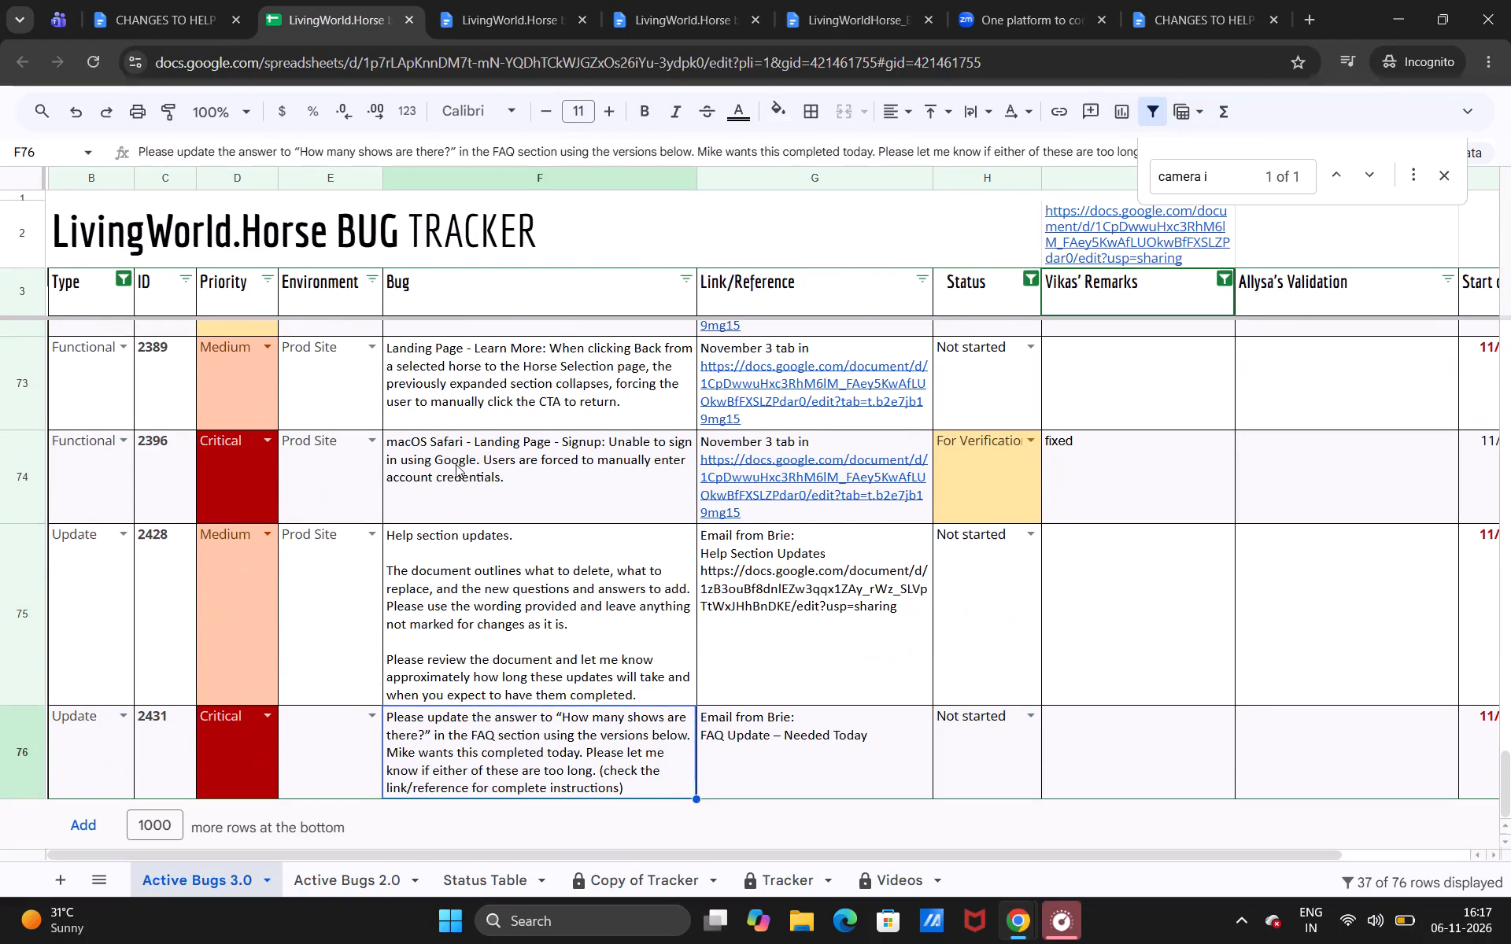
pyautogui.press('Up')
pyautogui.press('Up')
pyautogui.press('Up')
pyautogui.press('Up')
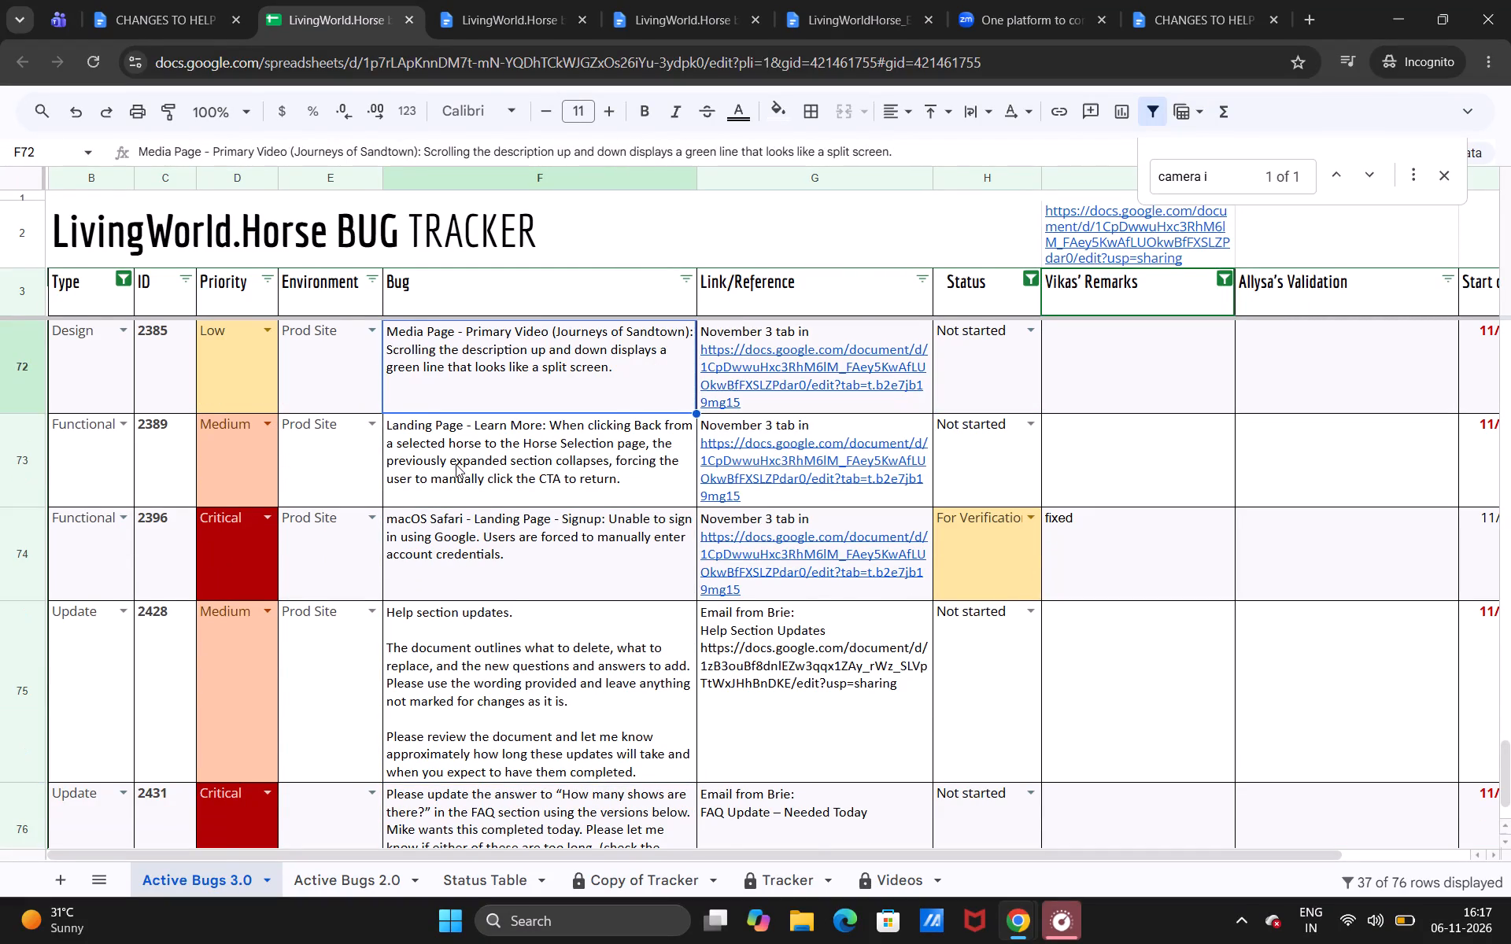
pyautogui.press('Up')
pyautogui.press('Up')
pyautogui.press('Down')
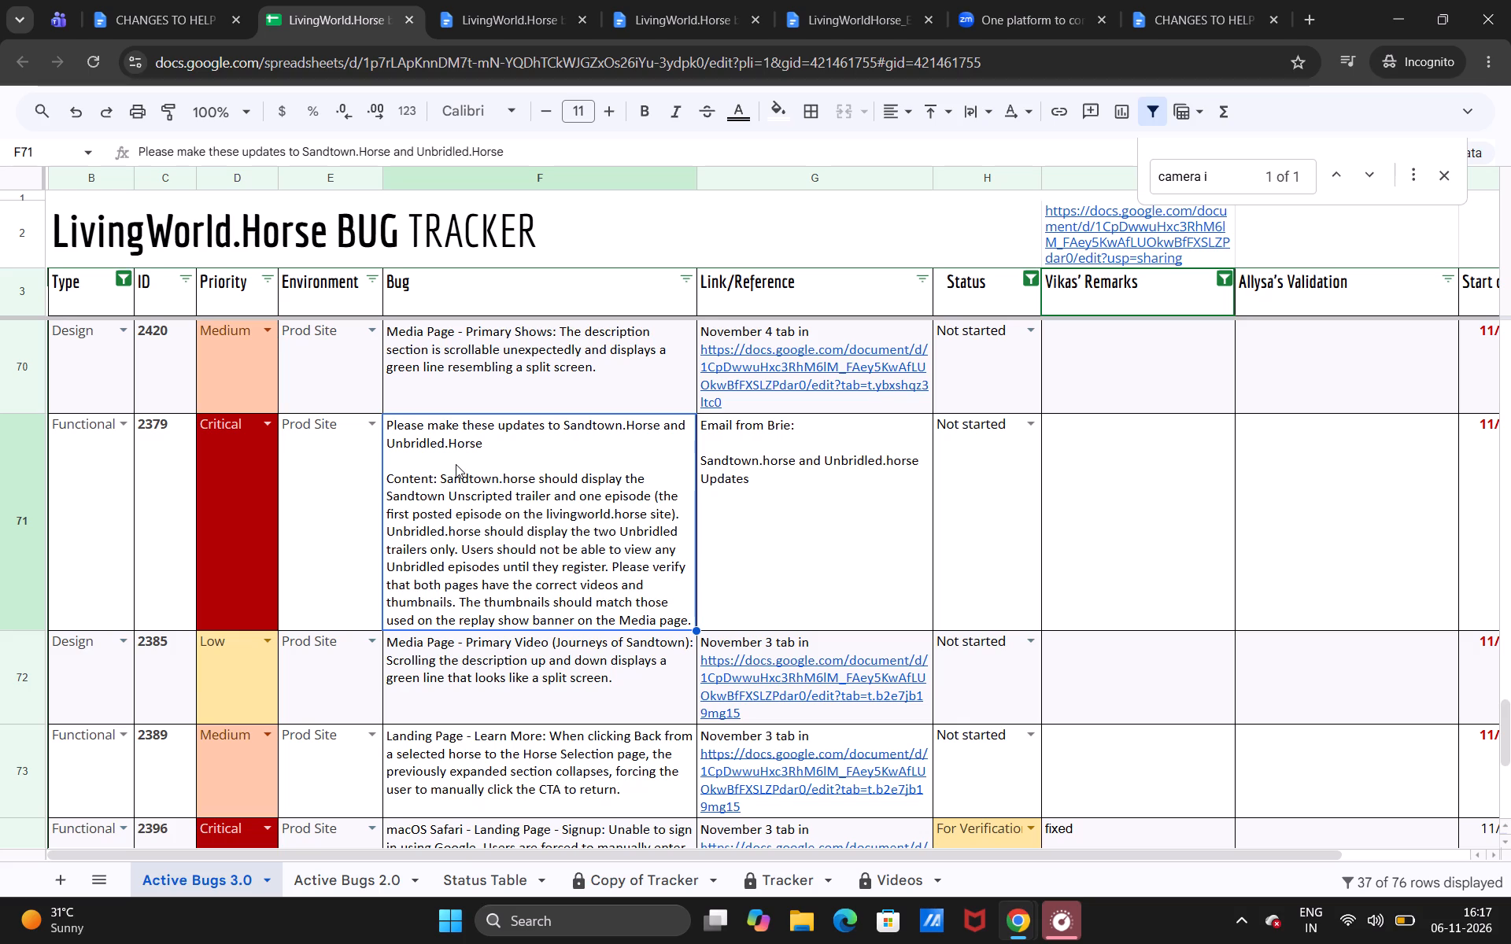
pyautogui.press('Down')
pyautogui.press('Down')
pyautogui.press('Down')
pyautogui.press('Down')
pyautogui.press('Up')
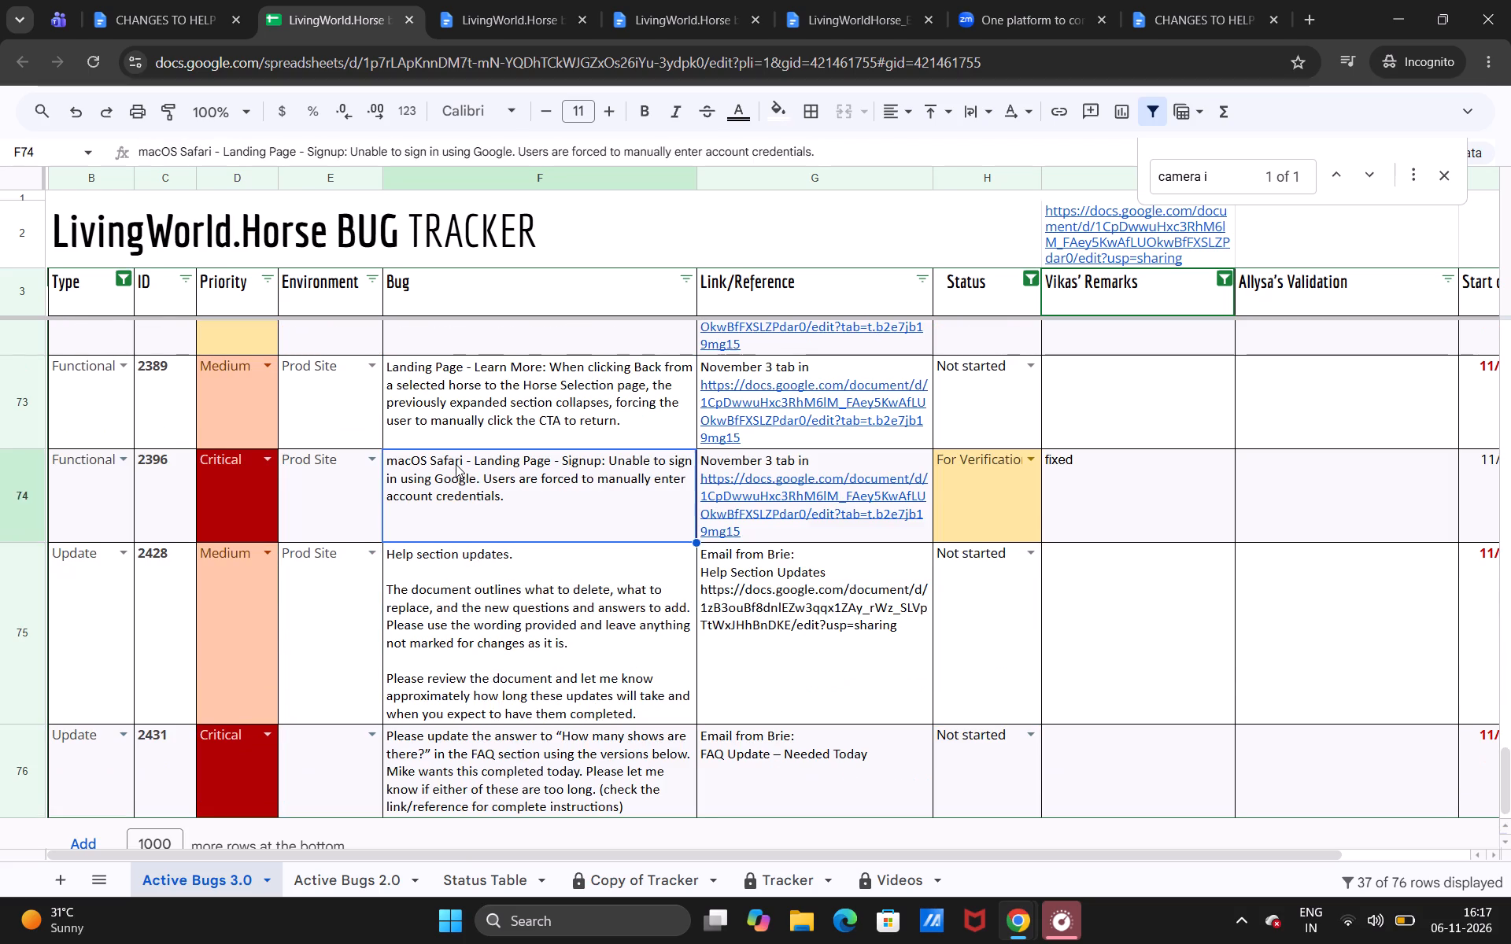
pyautogui.press('Up')
pyautogui.press('Up')
pyautogui.press('Up')
pyautogui.press('Up')
pyautogui.press('Down')
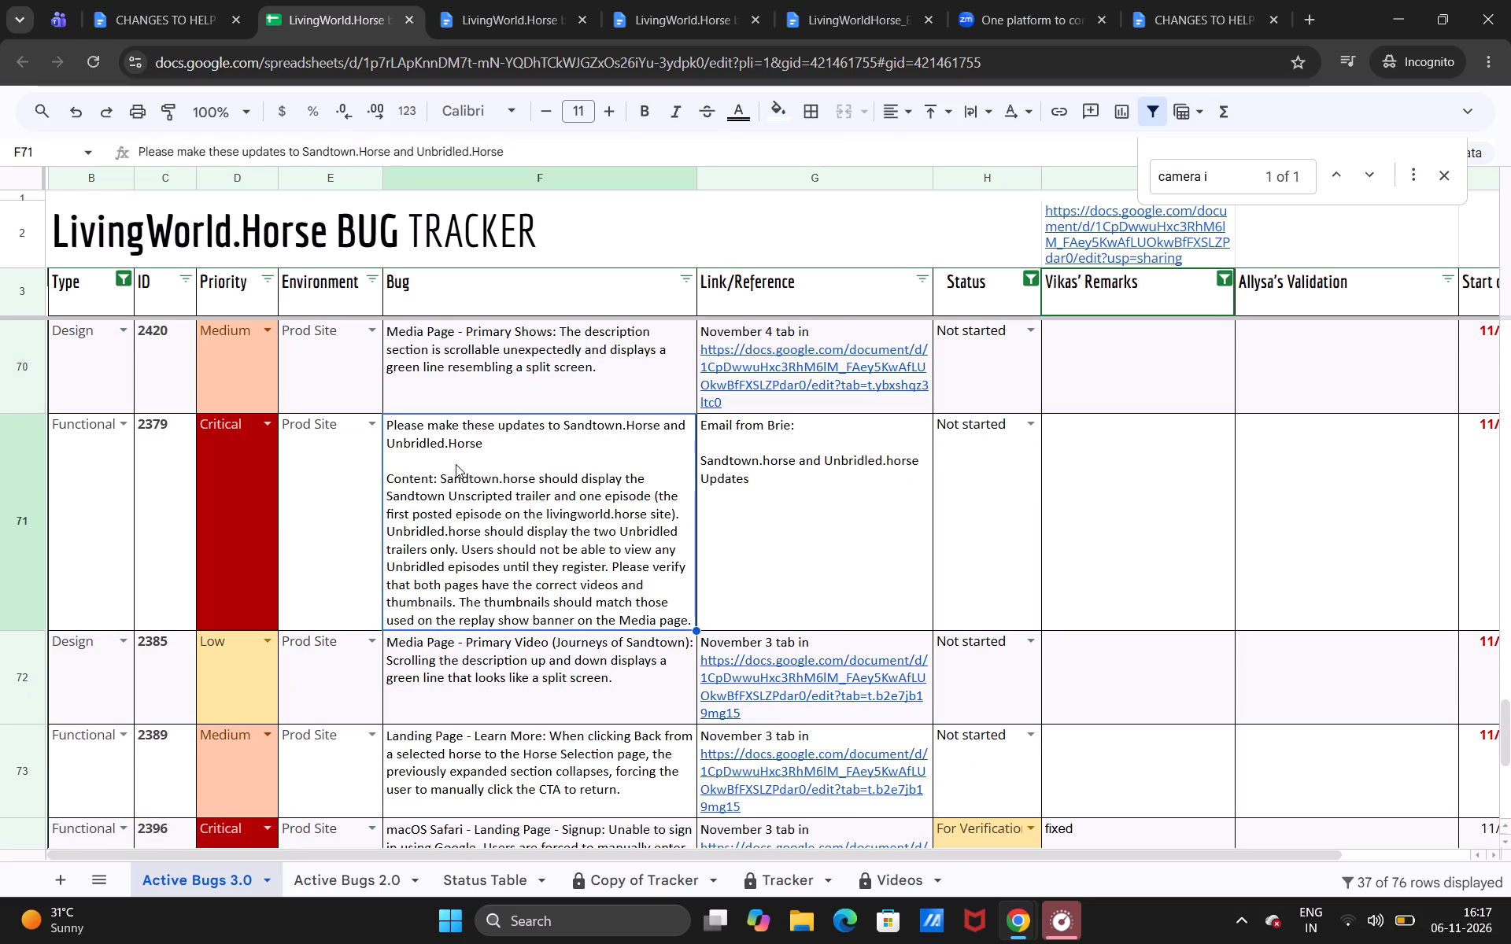
pyautogui.press('Up')
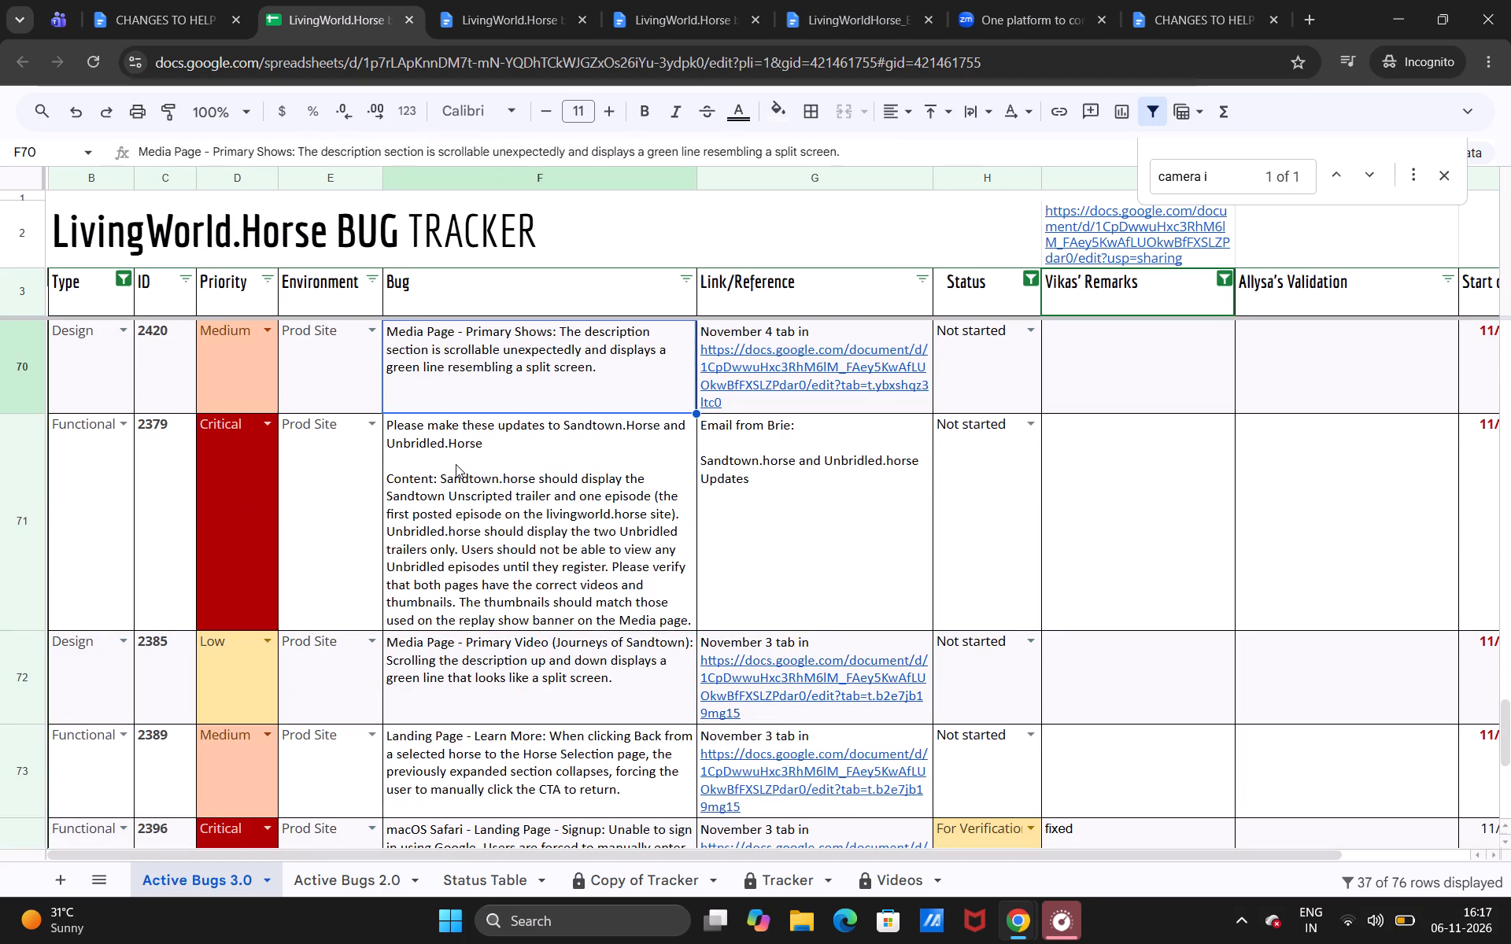
pyautogui.press('Down')
pyautogui.press('Up')
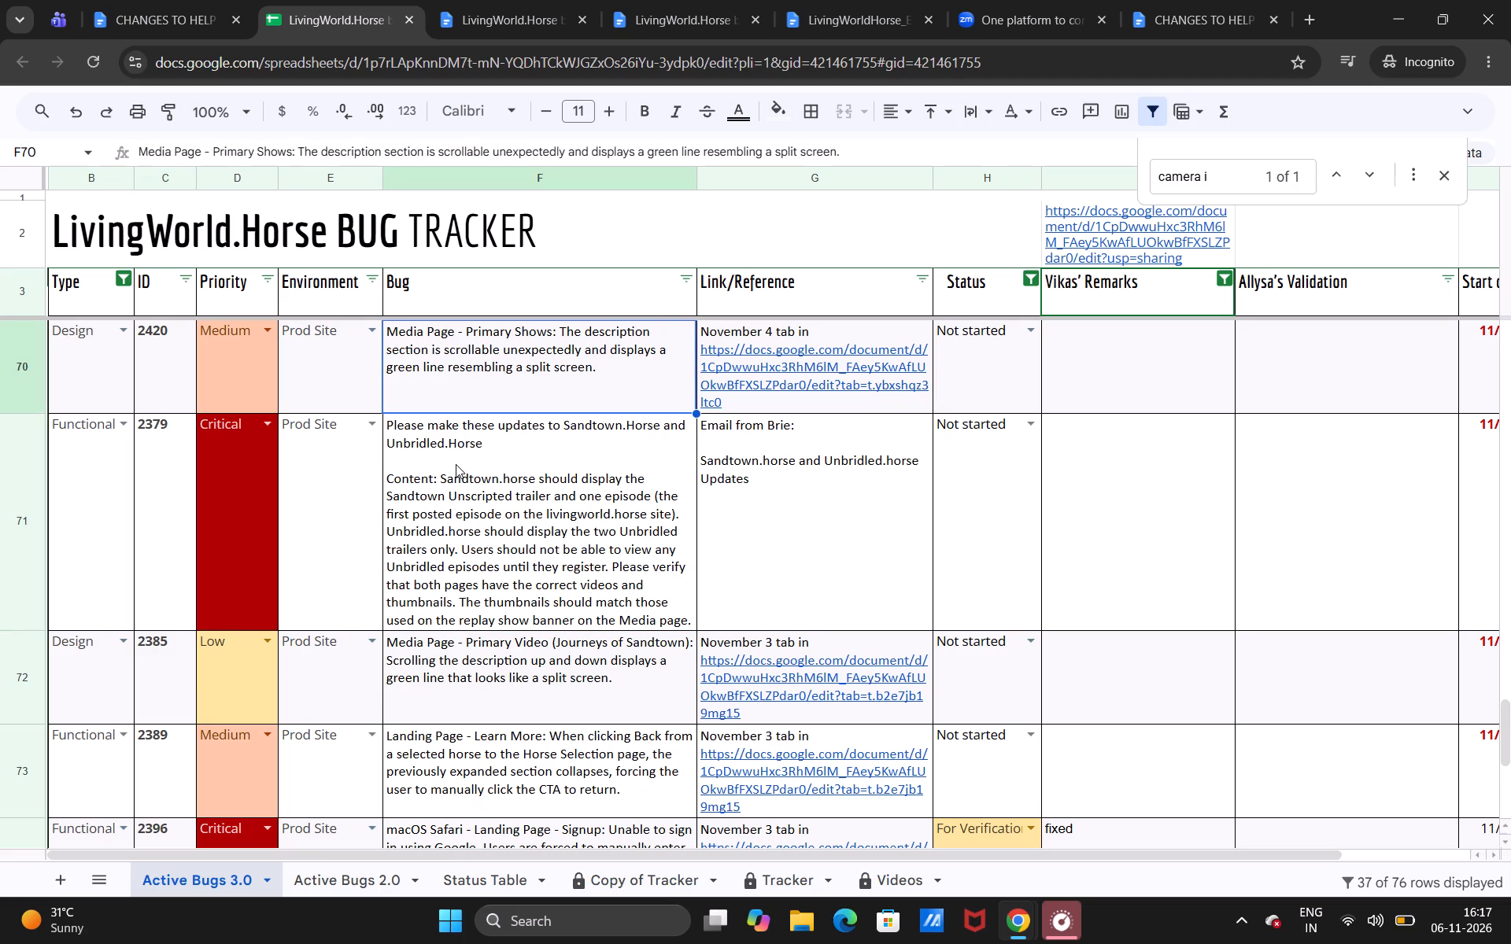
pyautogui.press('Down')
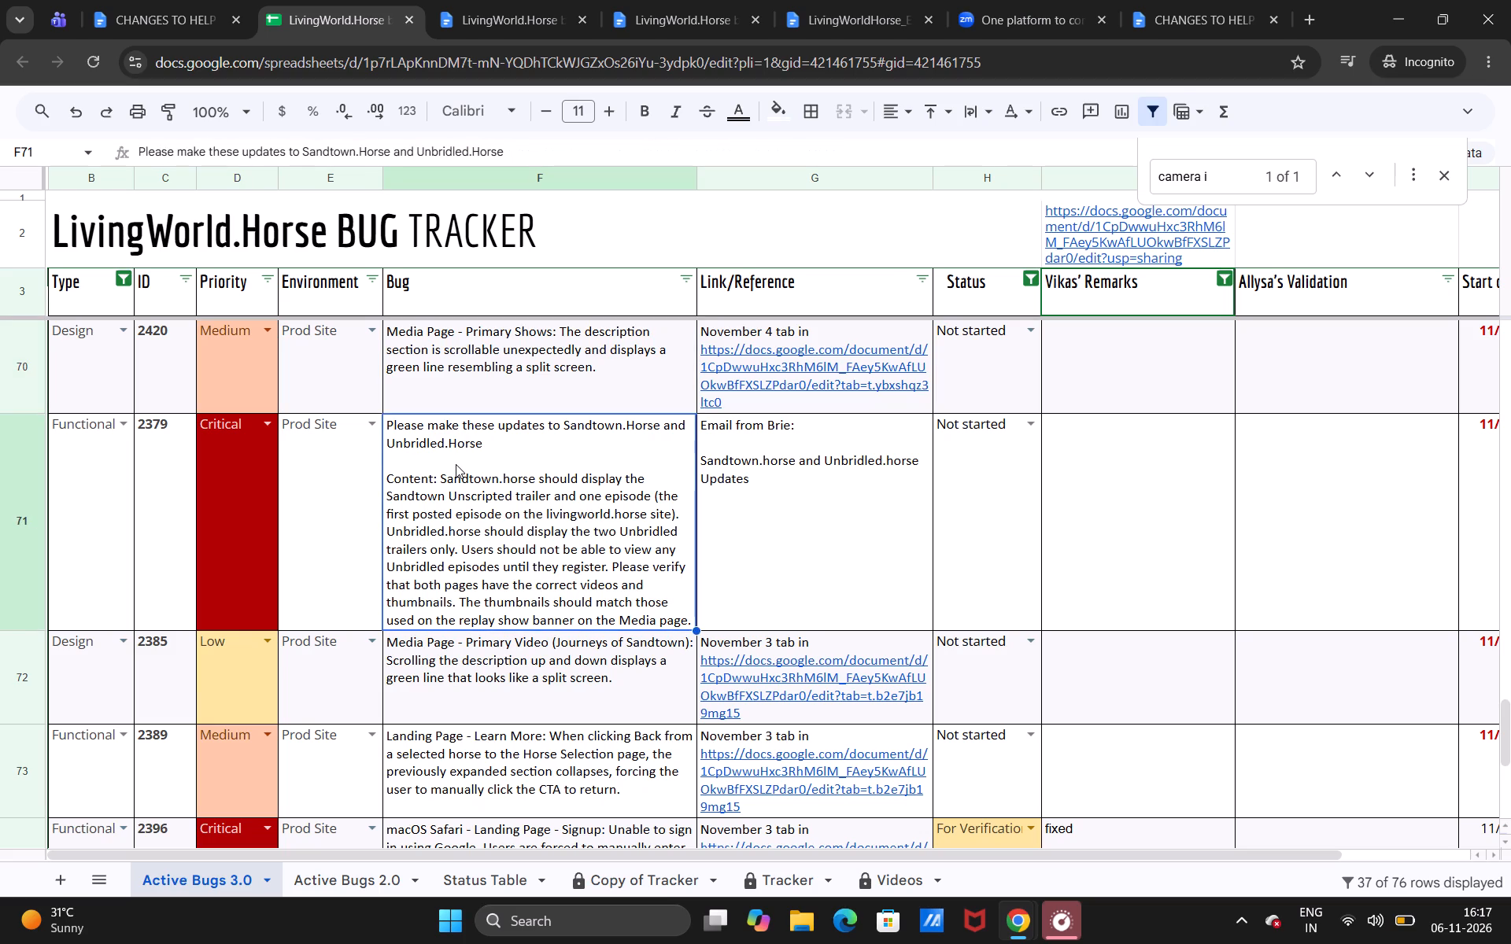
pyautogui.press('Down')
pyautogui.press('Down')
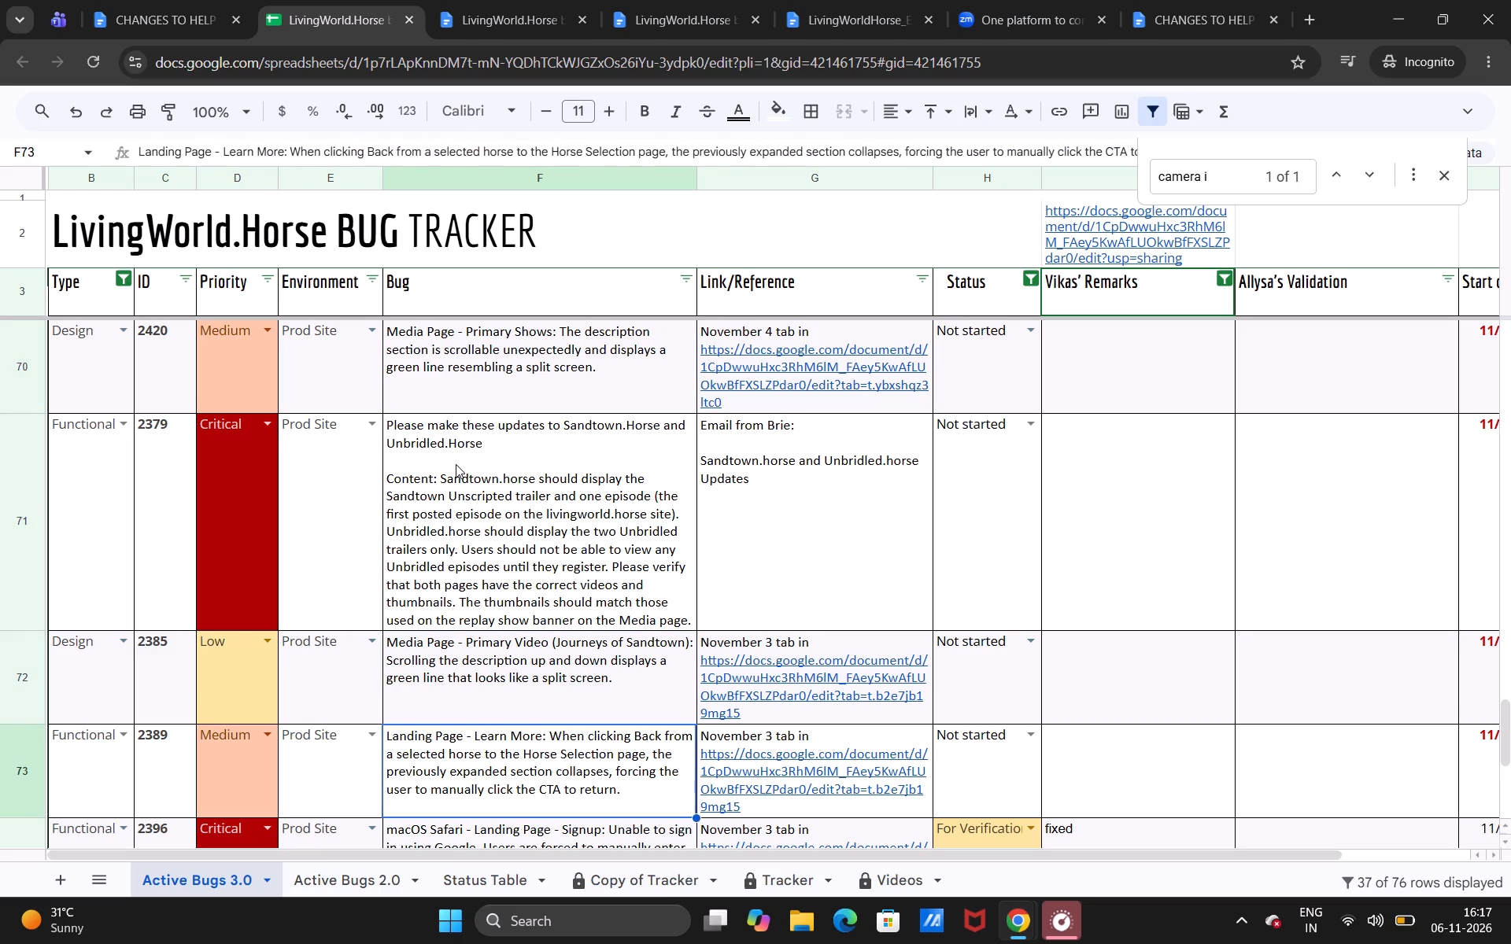
pyautogui.press('Up')
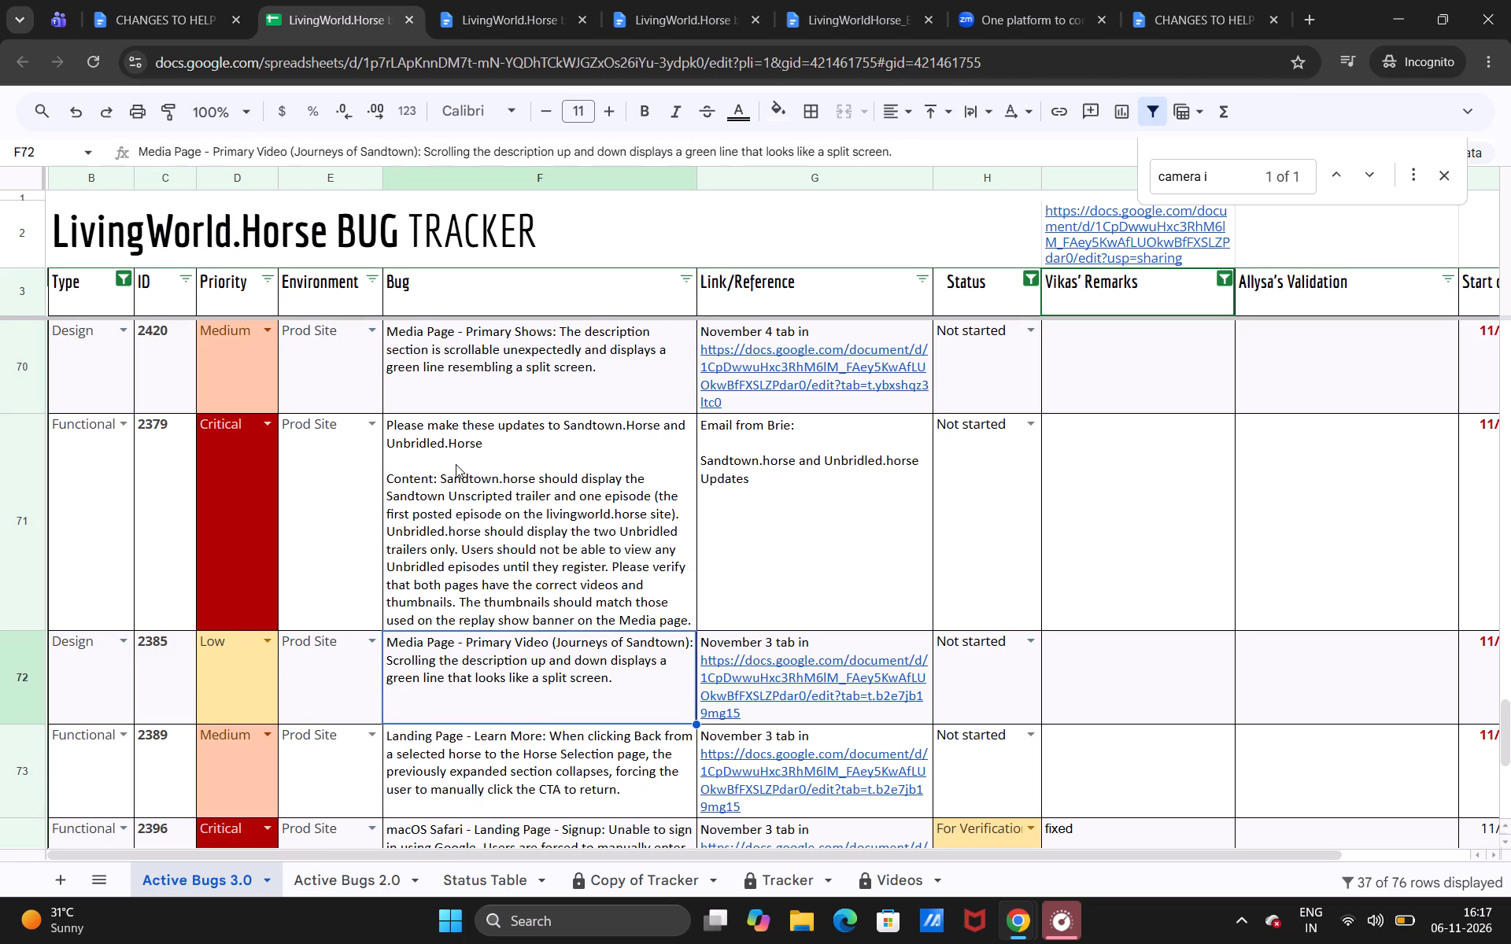
pyautogui.press('Down')
pyautogui.press('Up')
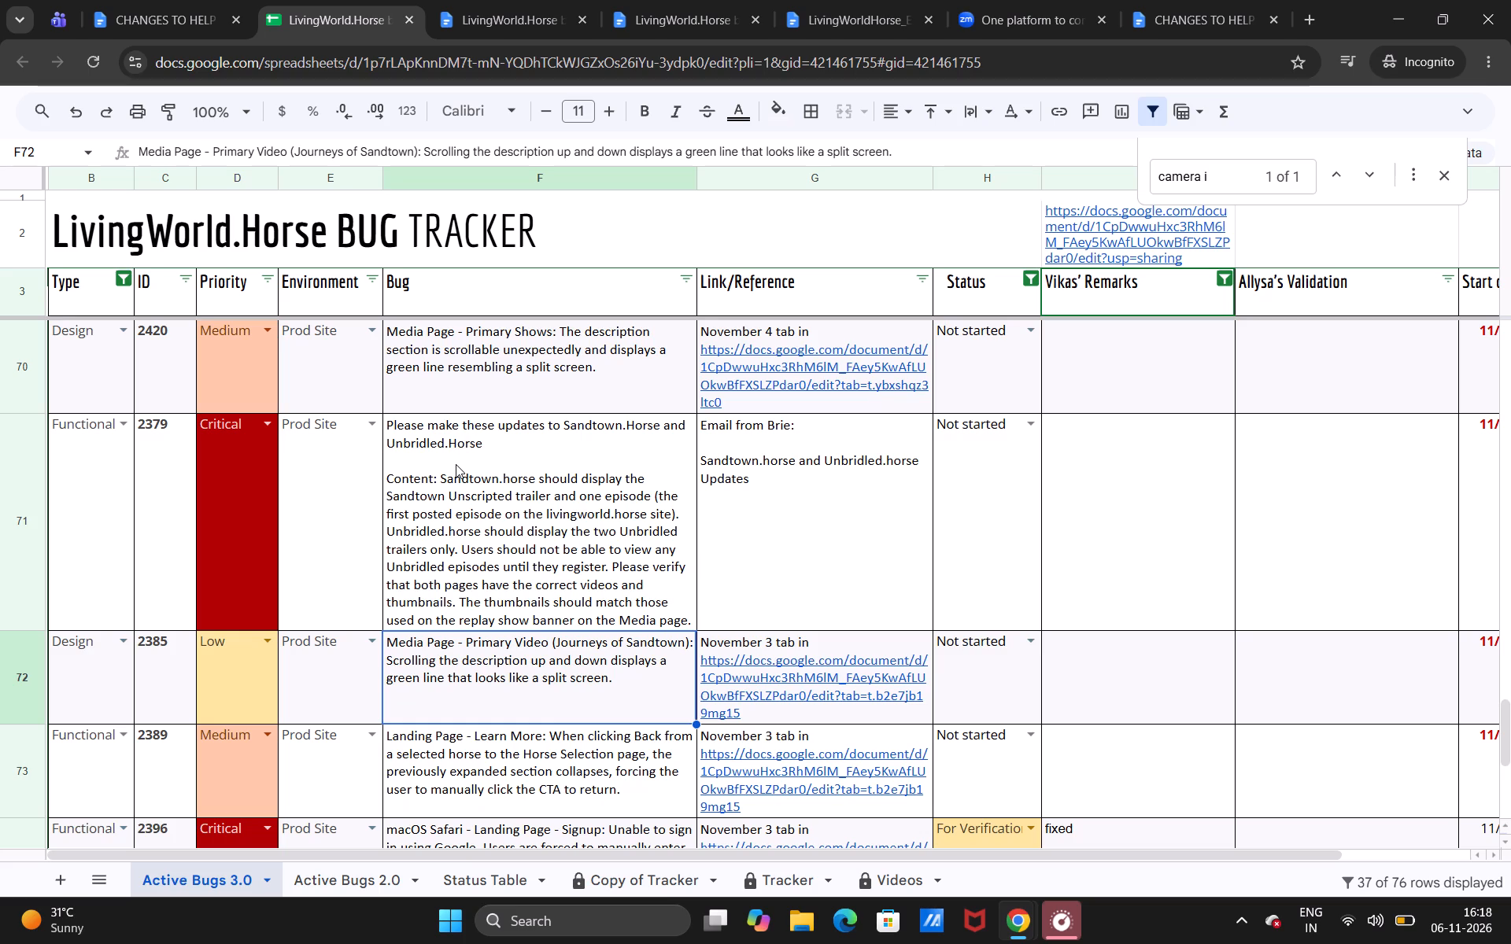
# Review the earlier November 4 and November 5 tracker entries from bug 2420 back to bug 2448.
pyautogui.press('Up')
pyautogui.press('Up')
pyautogui.press('Up')
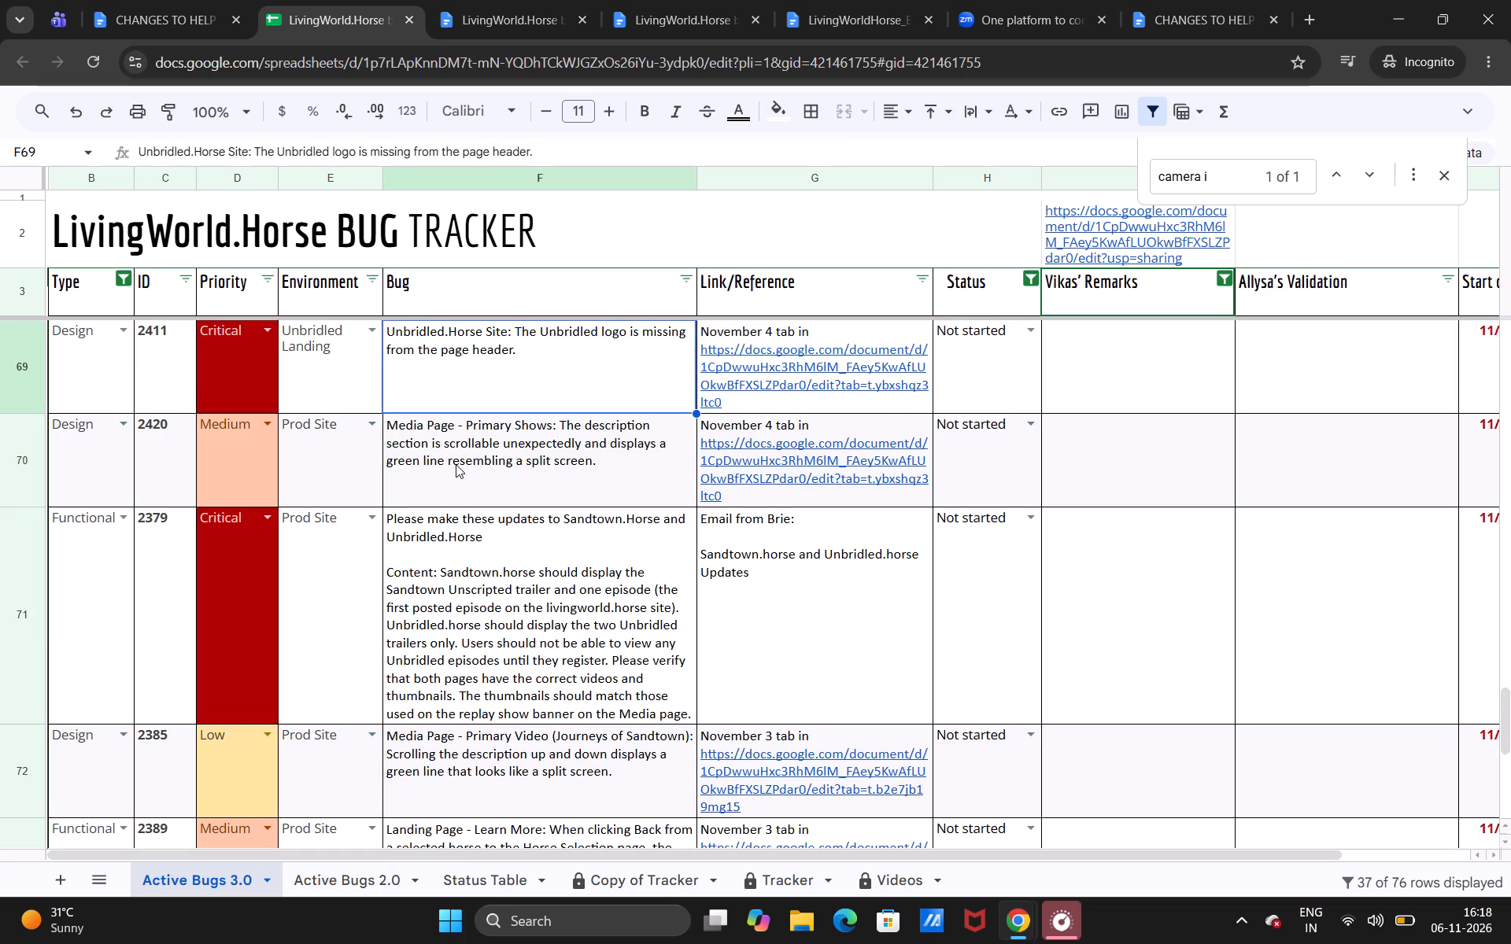
pyautogui.press('Up')
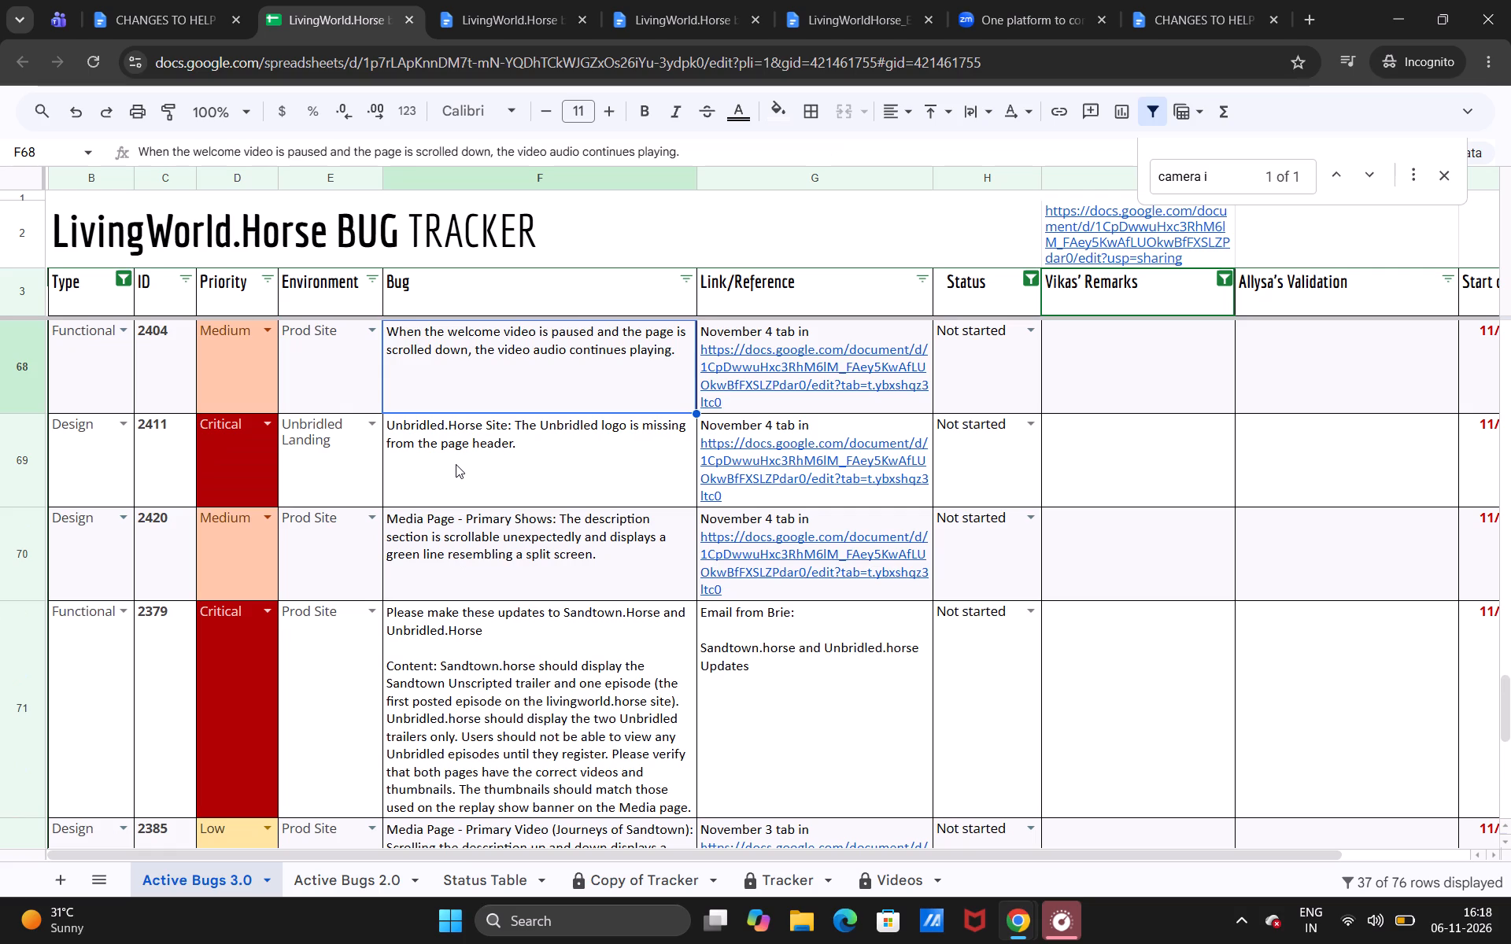
pyautogui.press('Up')
pyautogui.press('Up')
pyautogui.press('Up')
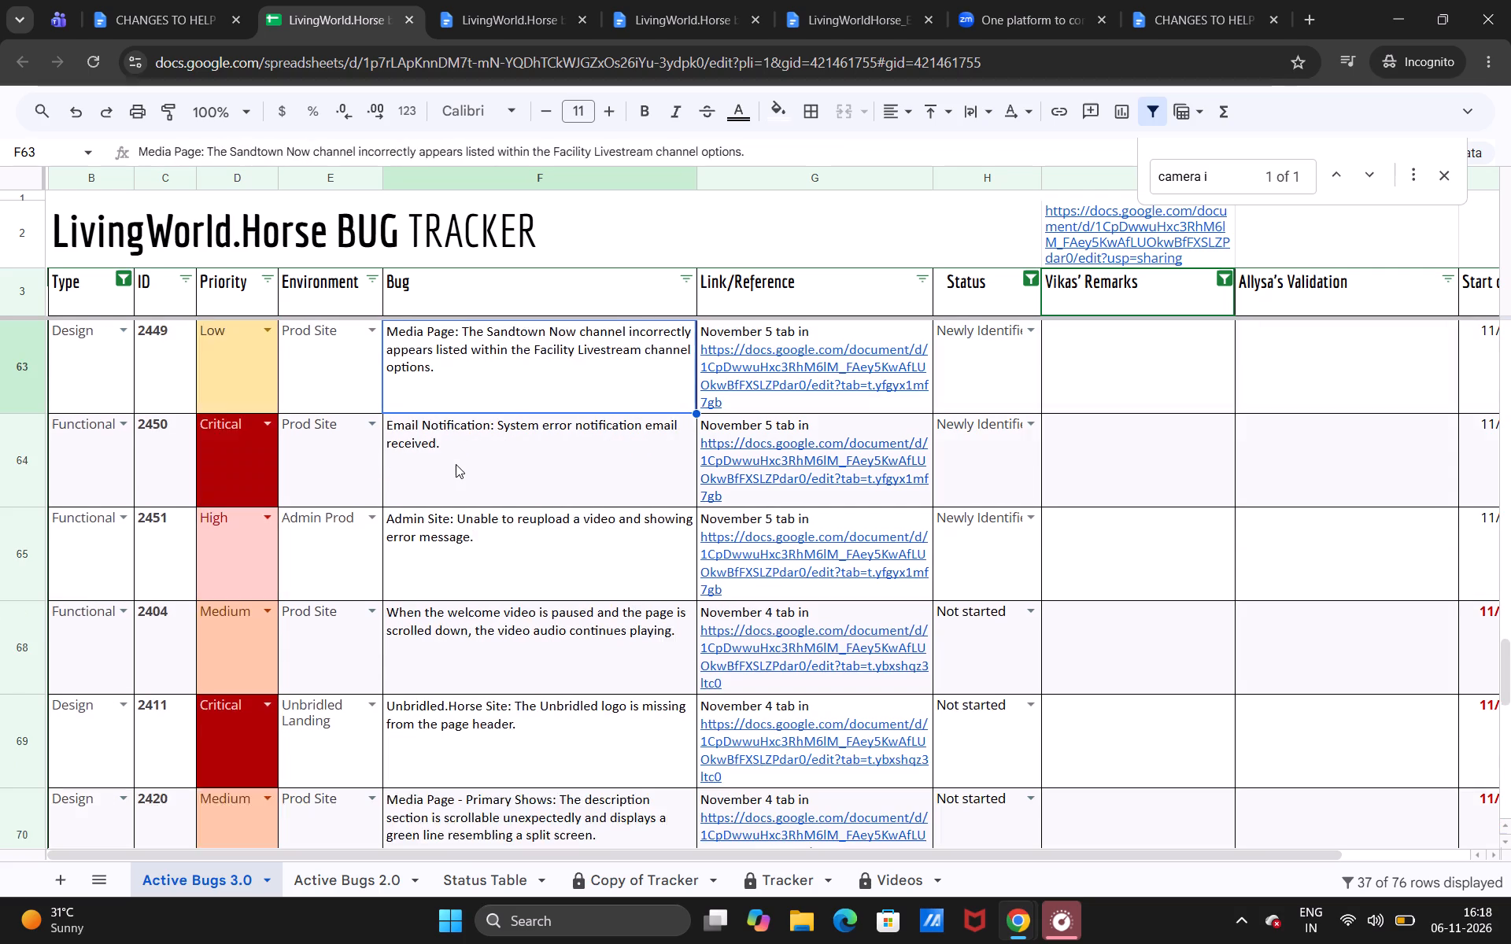
pyautogui.press('Up')
pyautogui.press('Down')
pyautogui.press('Down')
pyautogui.press('Down')
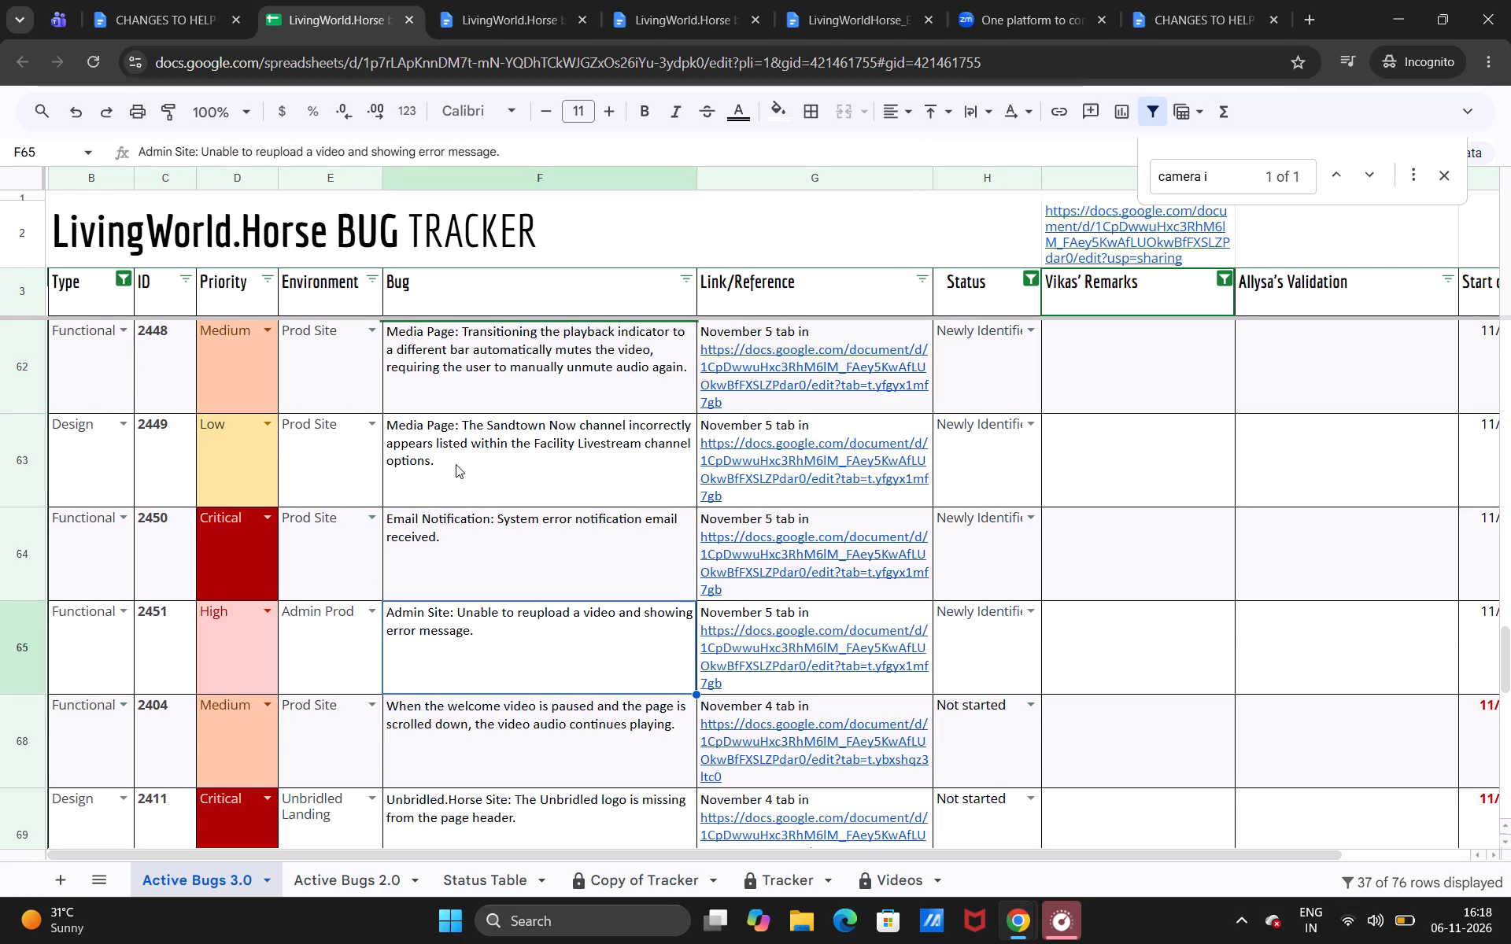
pyautogui.press('Up')
pyautogui.press('Up')
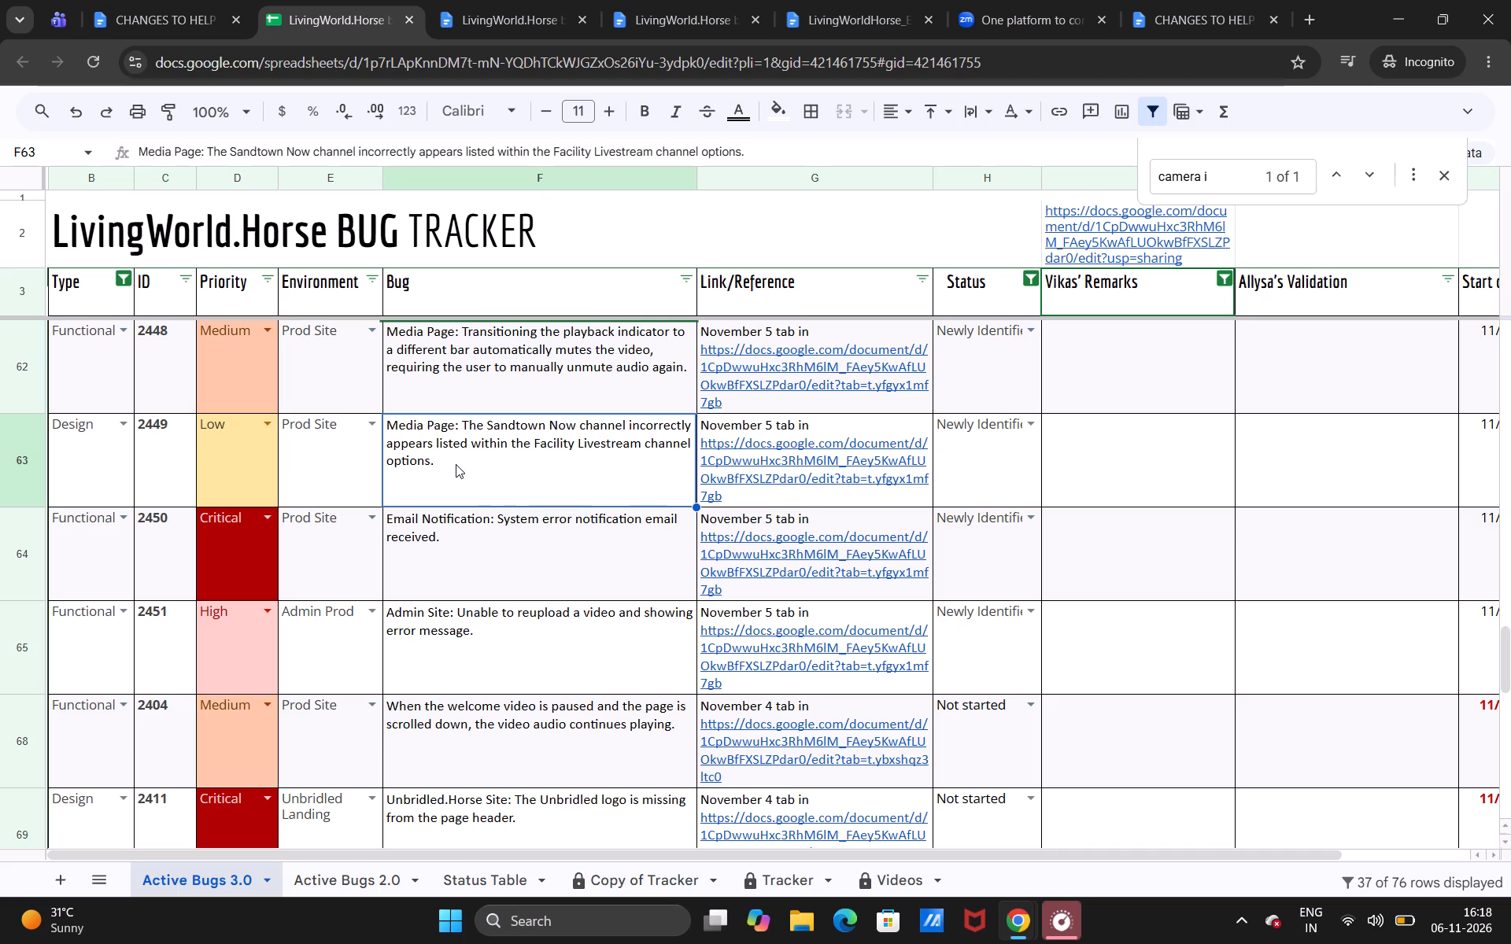
# Check the Sandtown Now channel bug 2449 against the November 5 section of the bugs document and compare its neighbouring tracker entries.
pyautogui.click(540, 0)
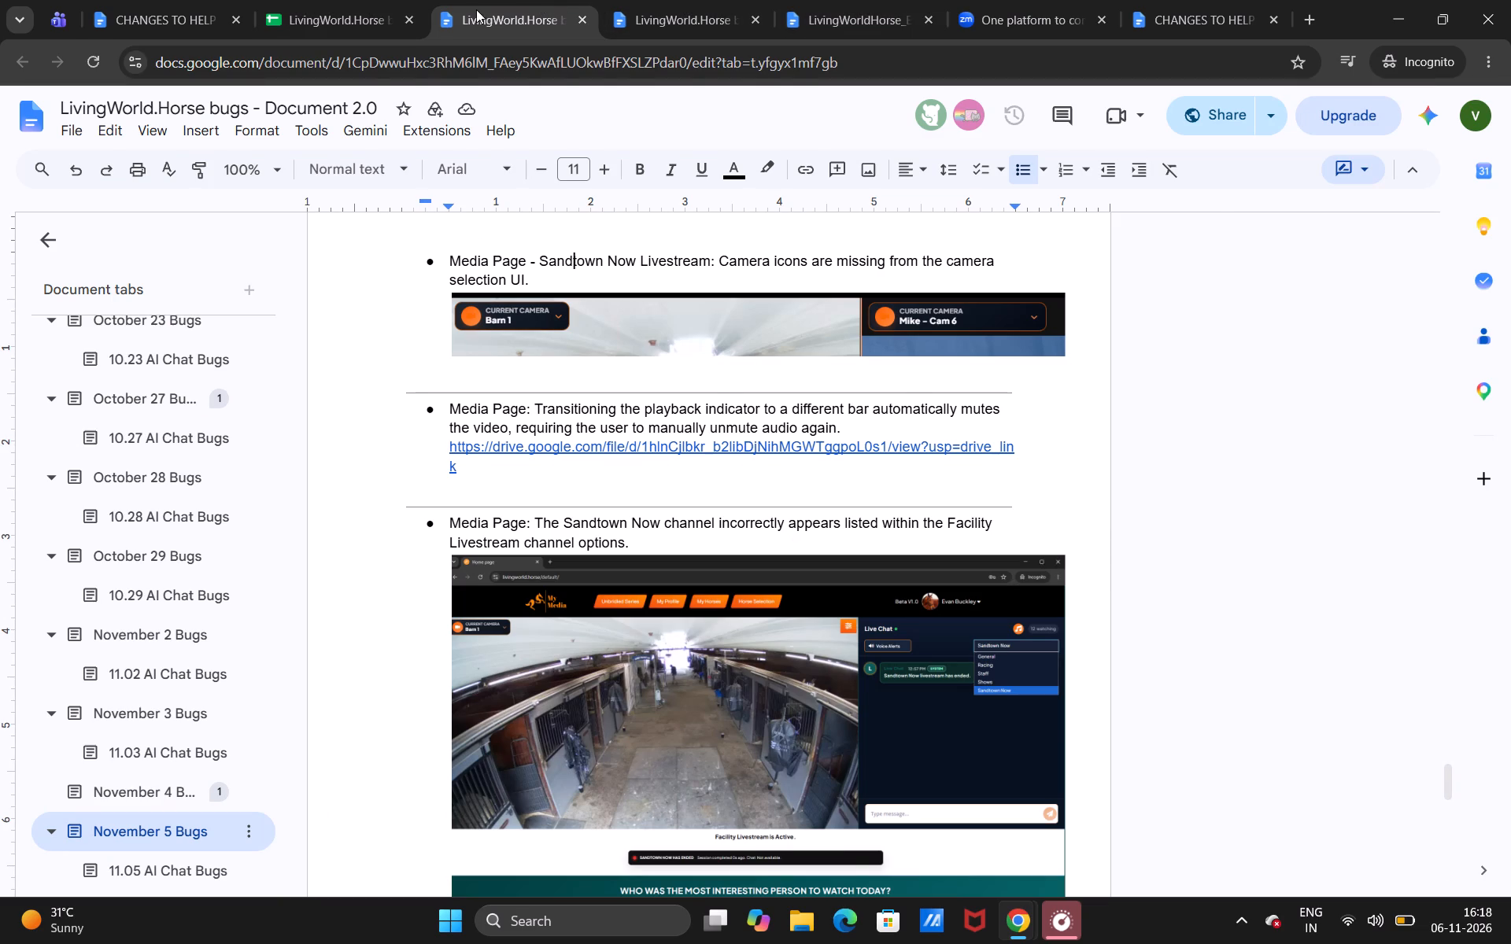
pyautogui.click(357, 0)
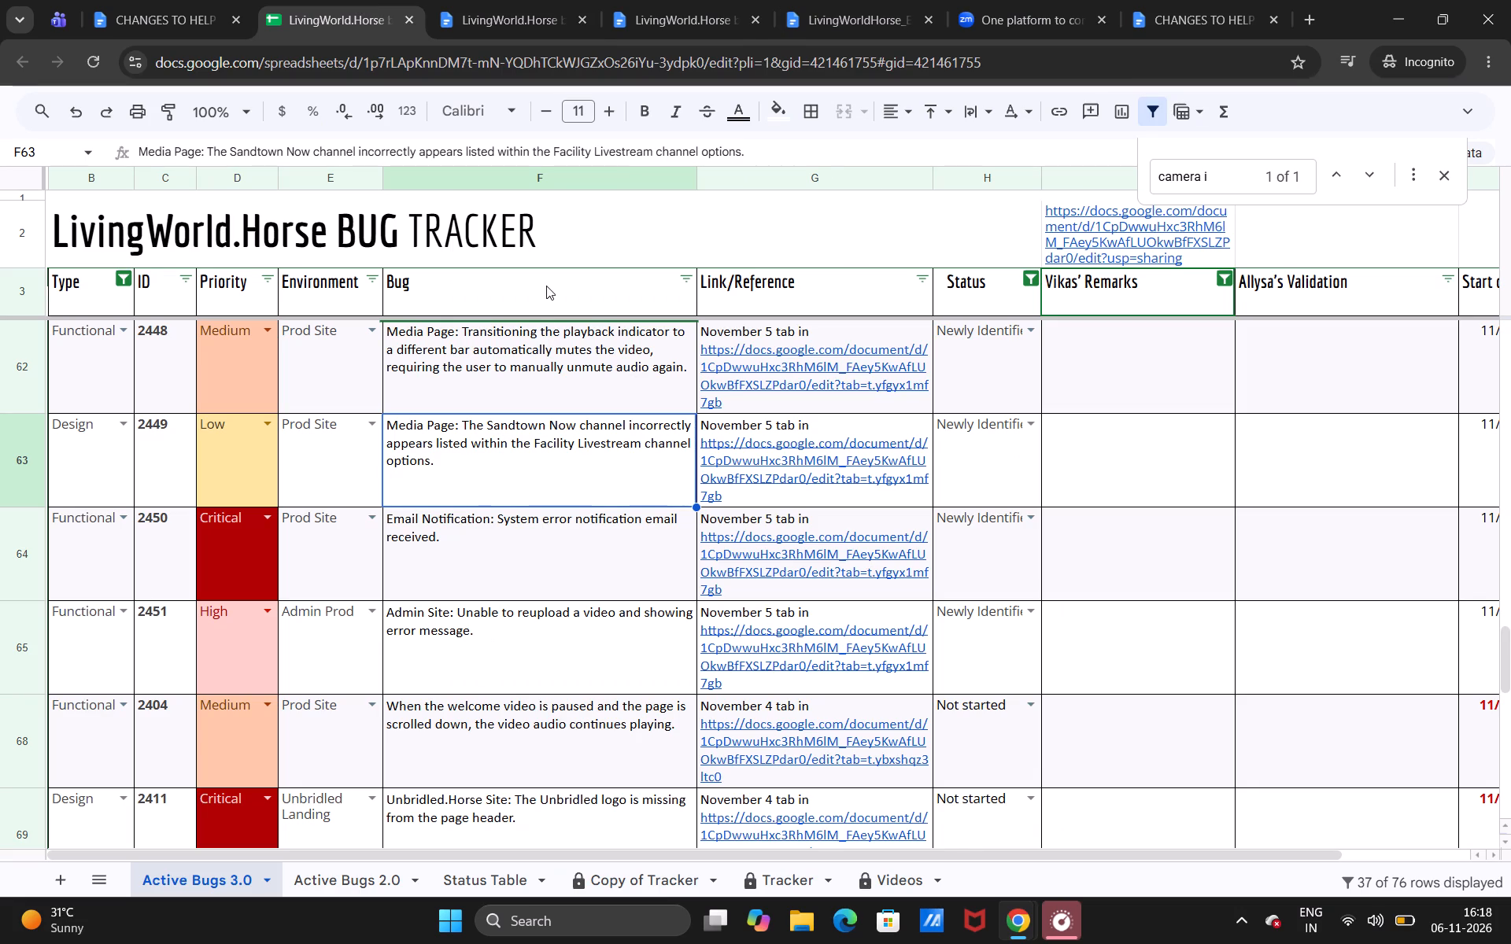
pyautogui.click(475, 0)
pyautogui.click(368, 0)
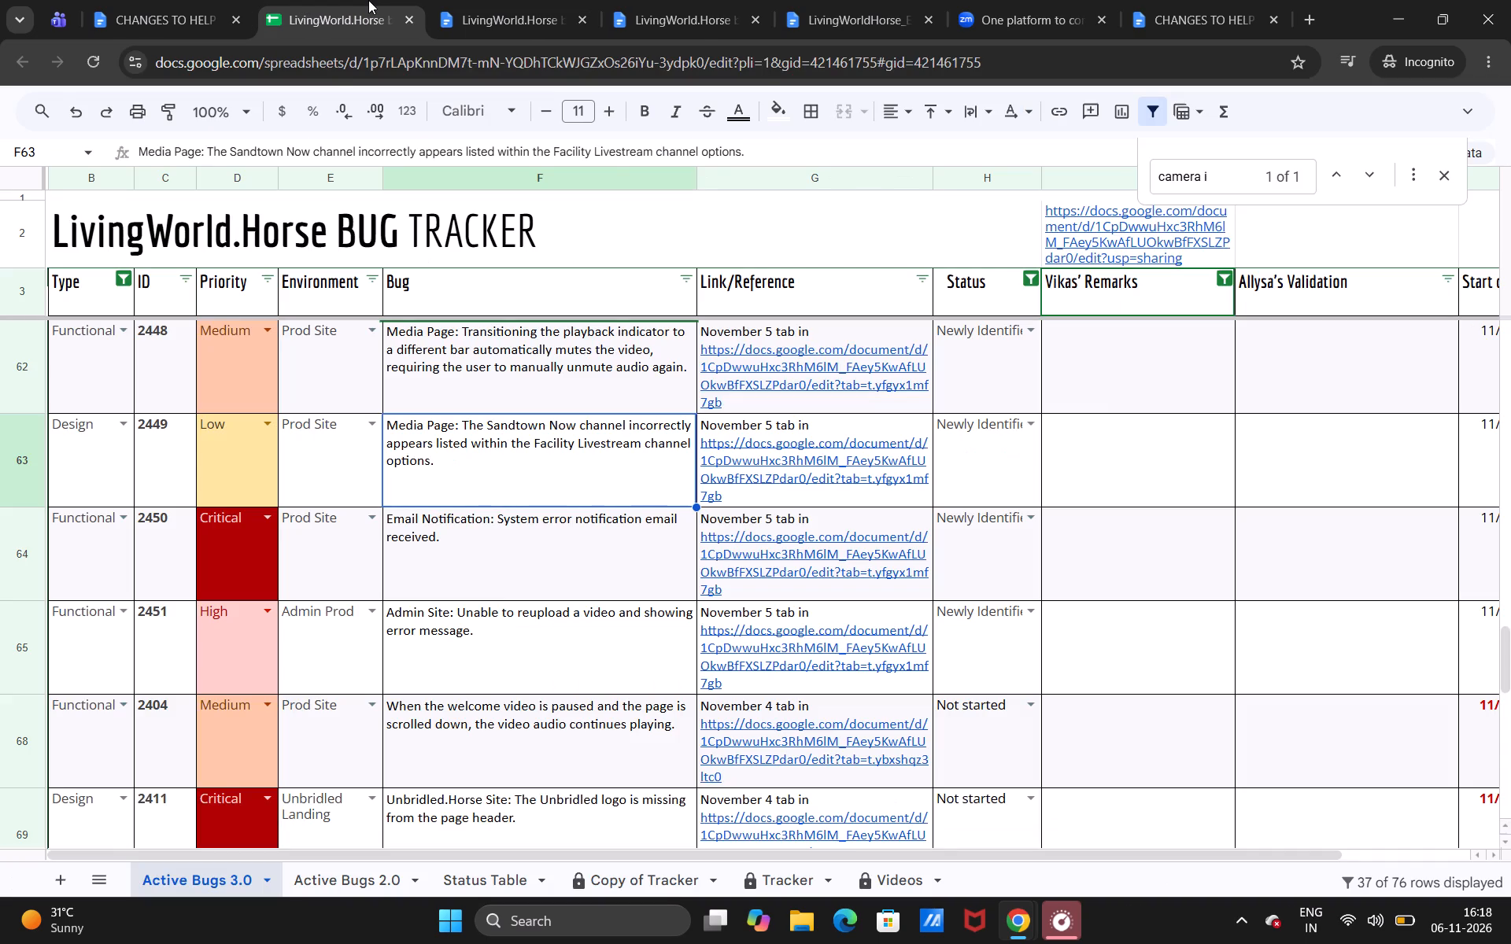
pyautogui.click(541, 524)
pyautogui.click(551, 466)
pyautogui.click(567, 347)
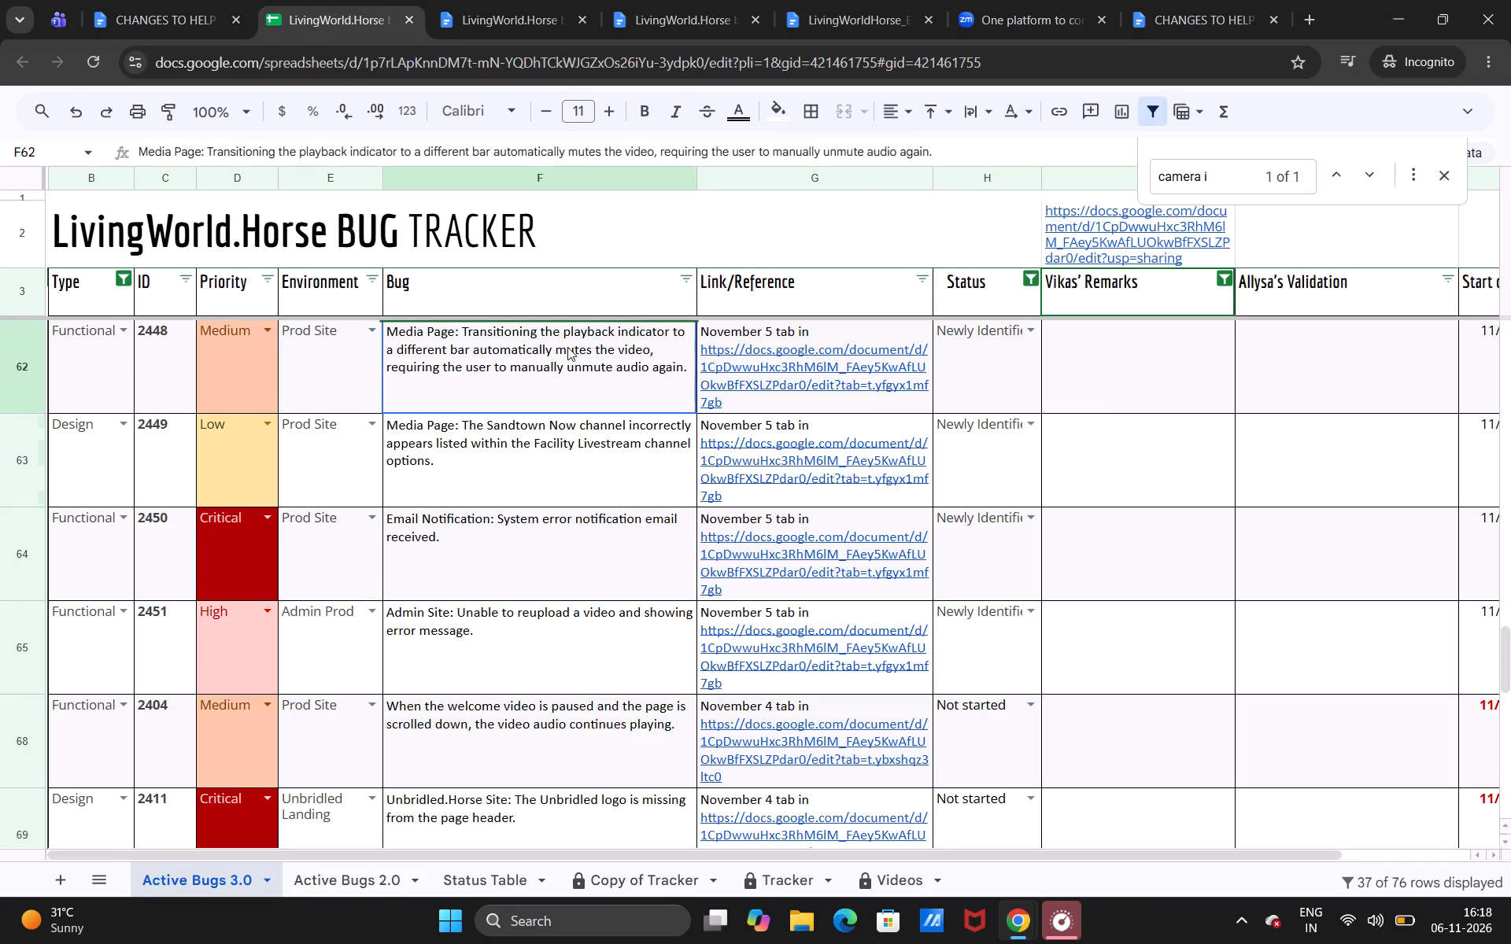
pyautogui.click(563, 437)
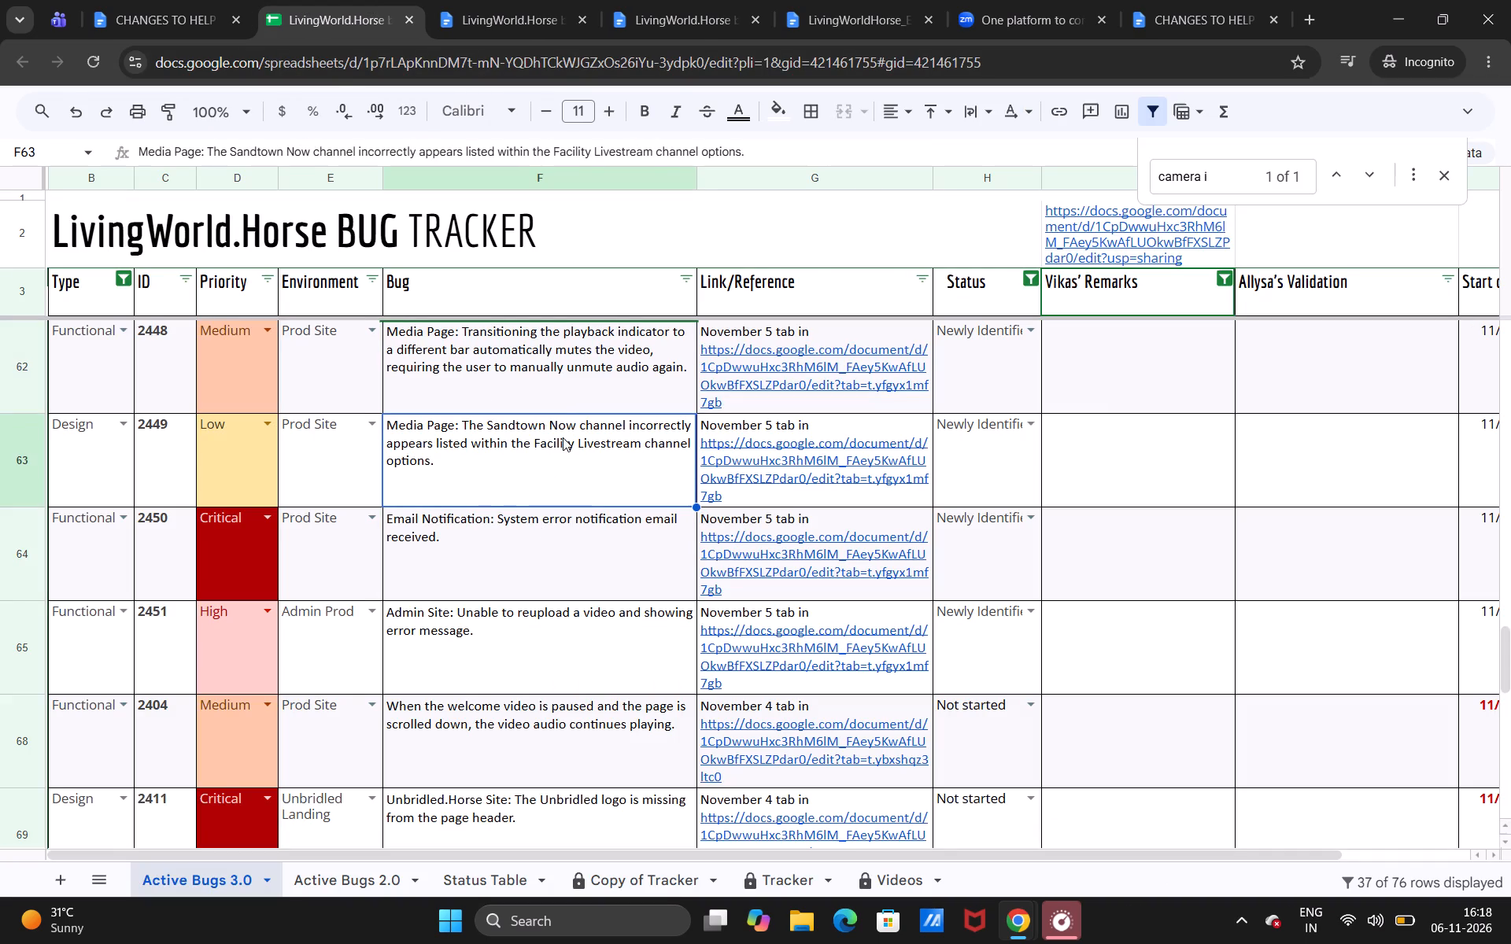
pyautogui.press('Up')
pyautogui.press('Up')
pyautogui.press('Down')
pyautogui.press('Down')
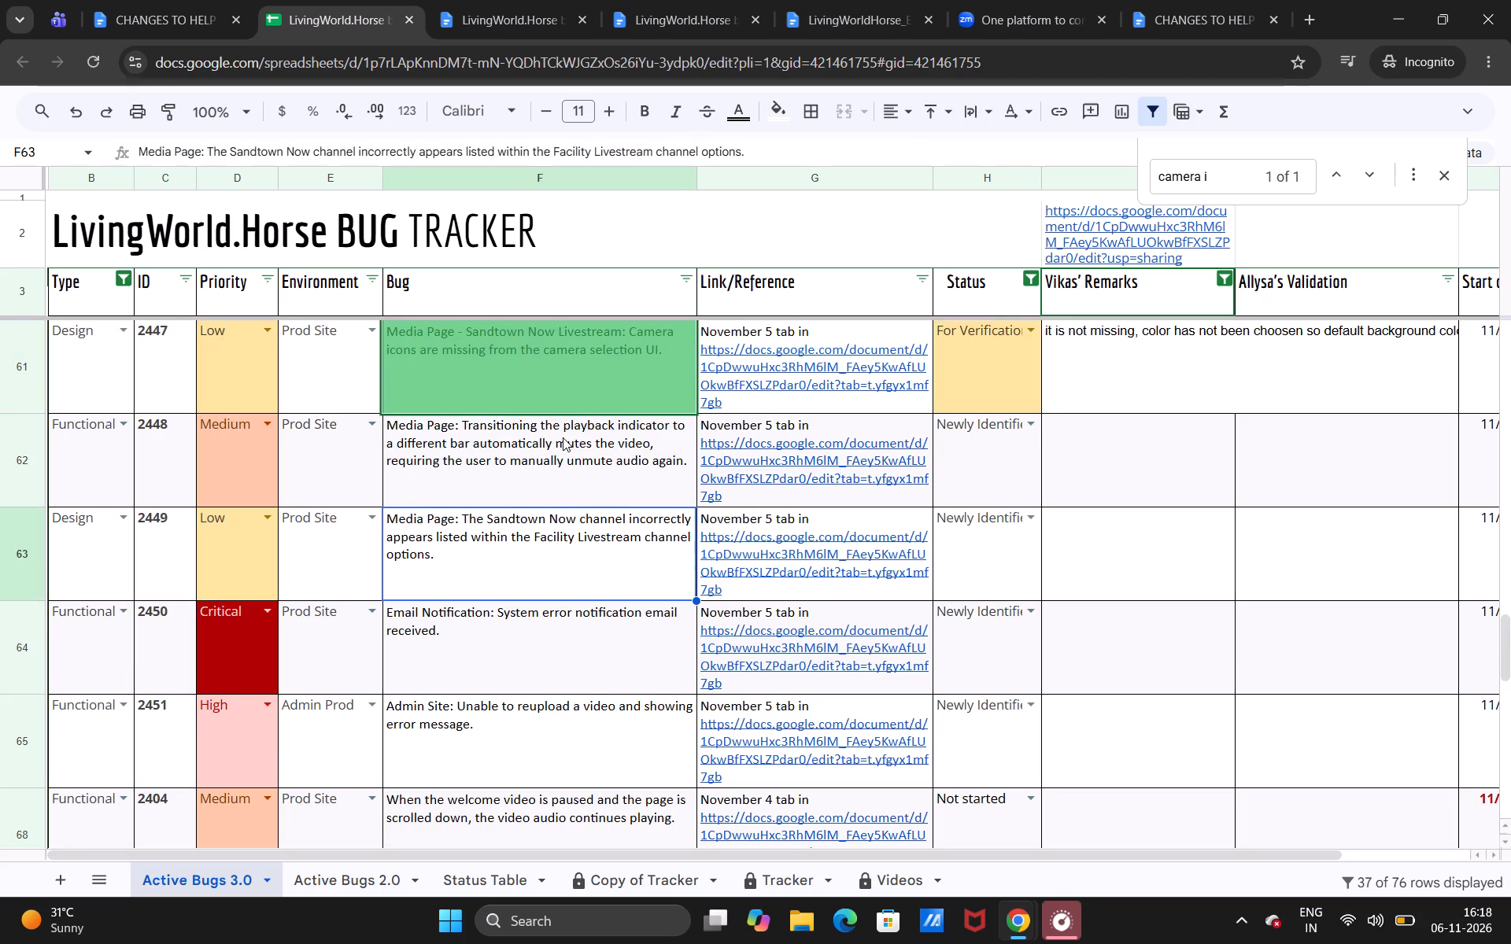
pyautogui.press('Up')
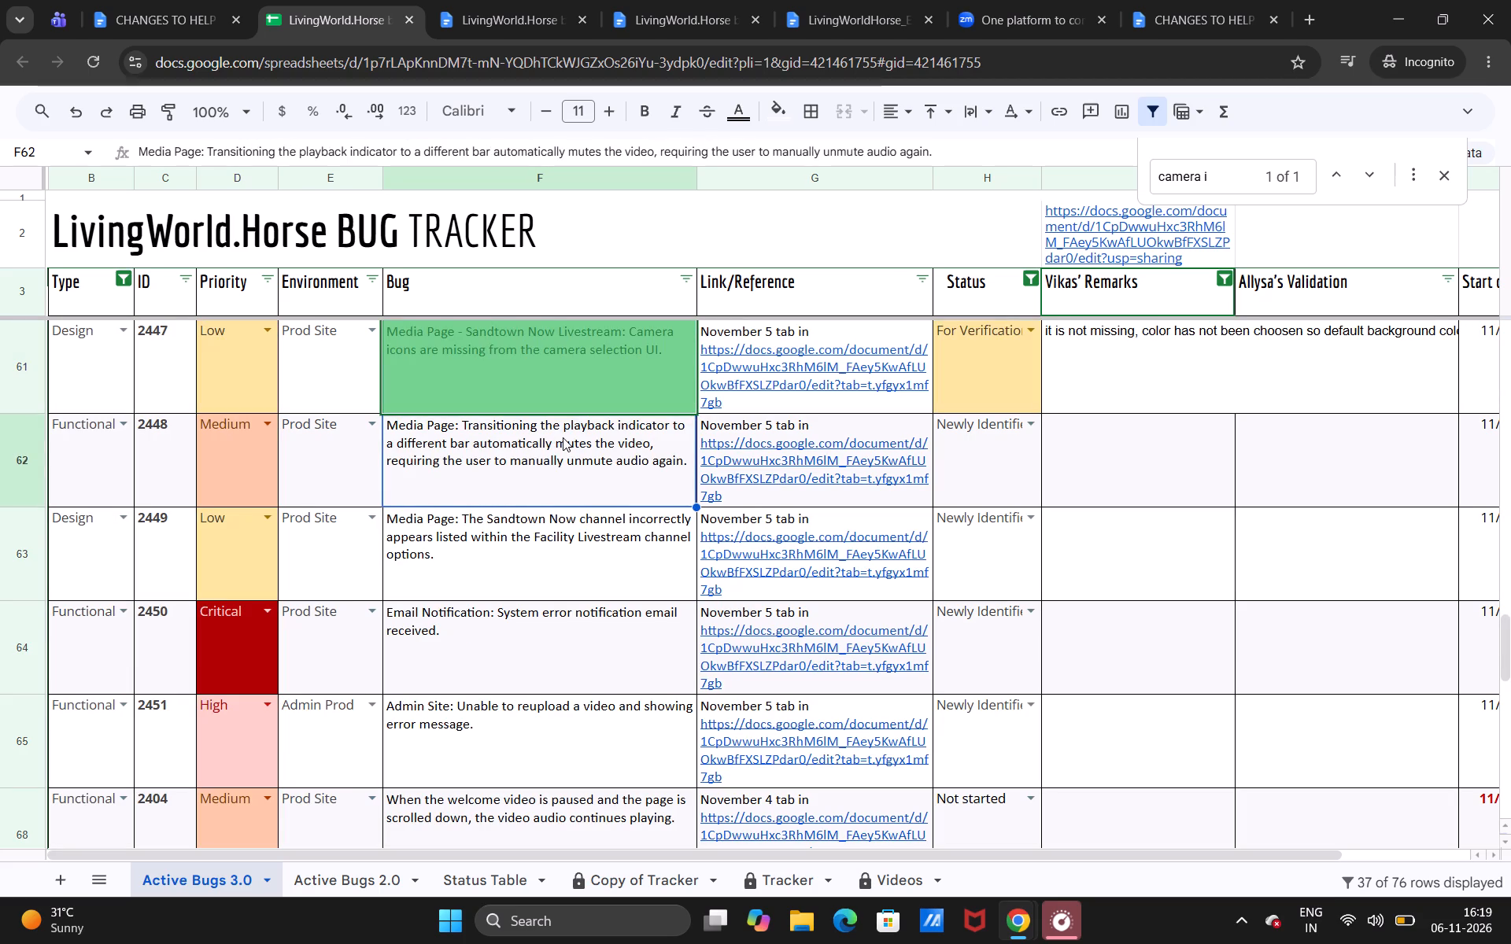
pyautogui.press('Down')
pyautogui.press('Down')
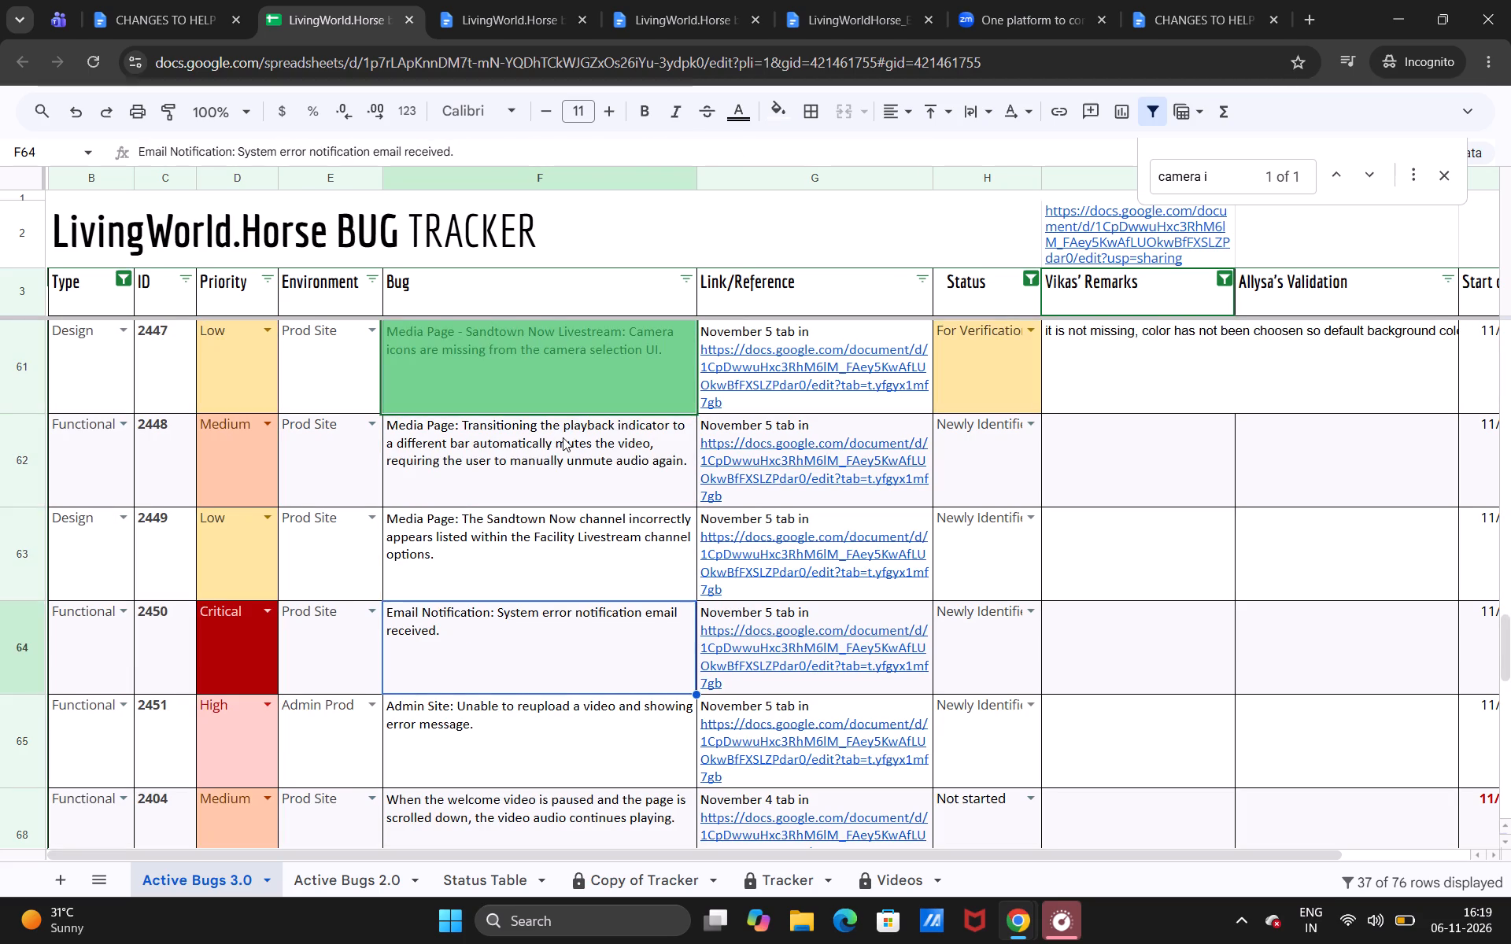
pyautogui.press('Up')
pyautogui.press('Right')
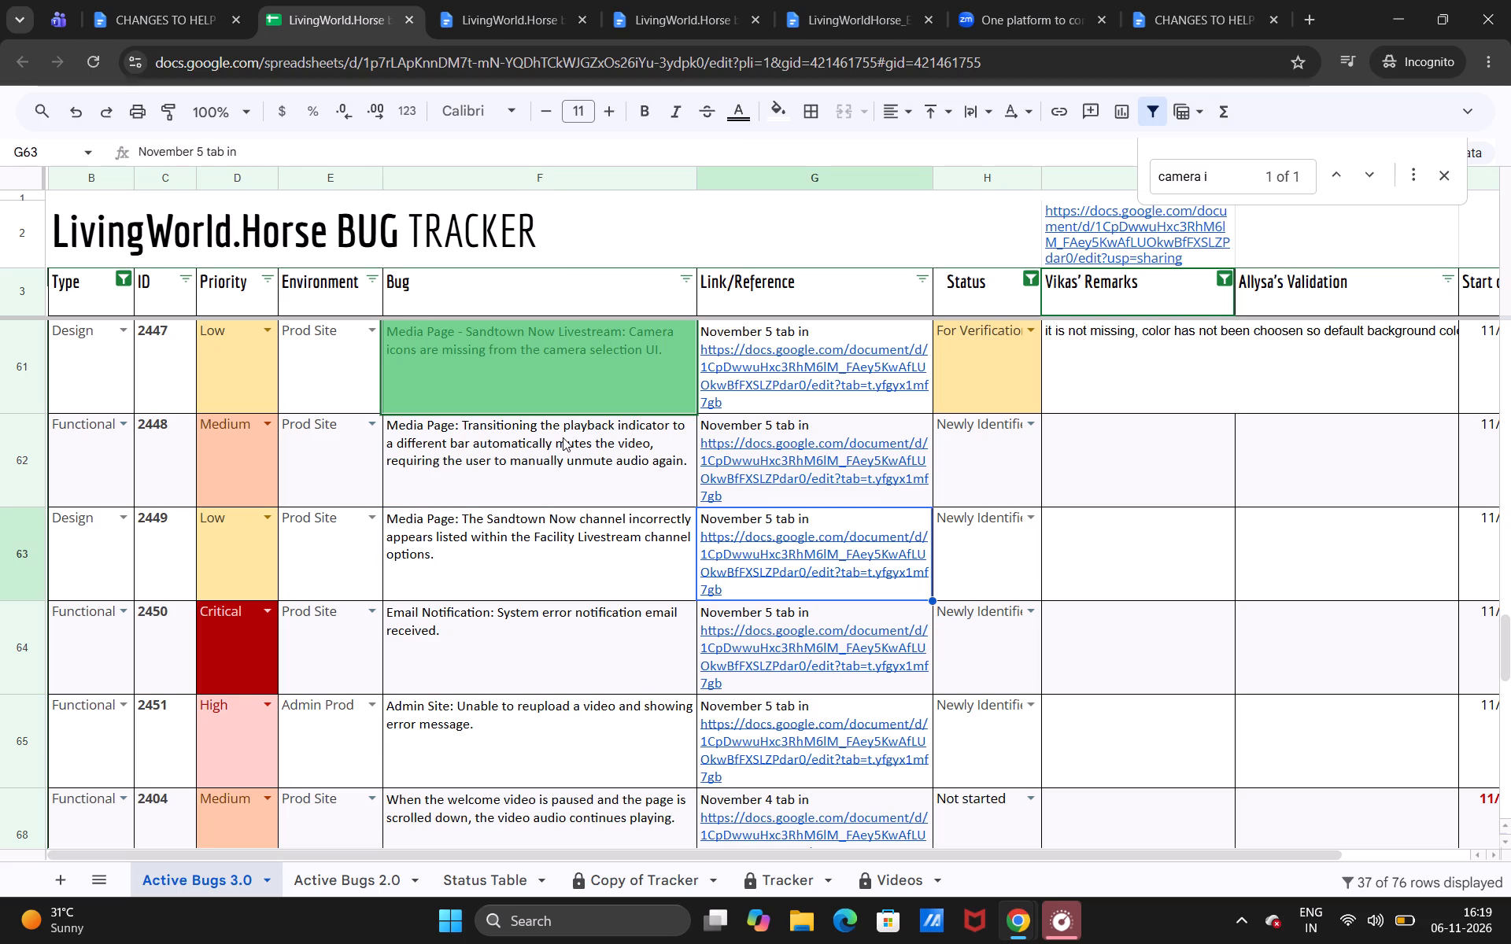
pyautogui.press('Right')
pyautogui.press('Right')
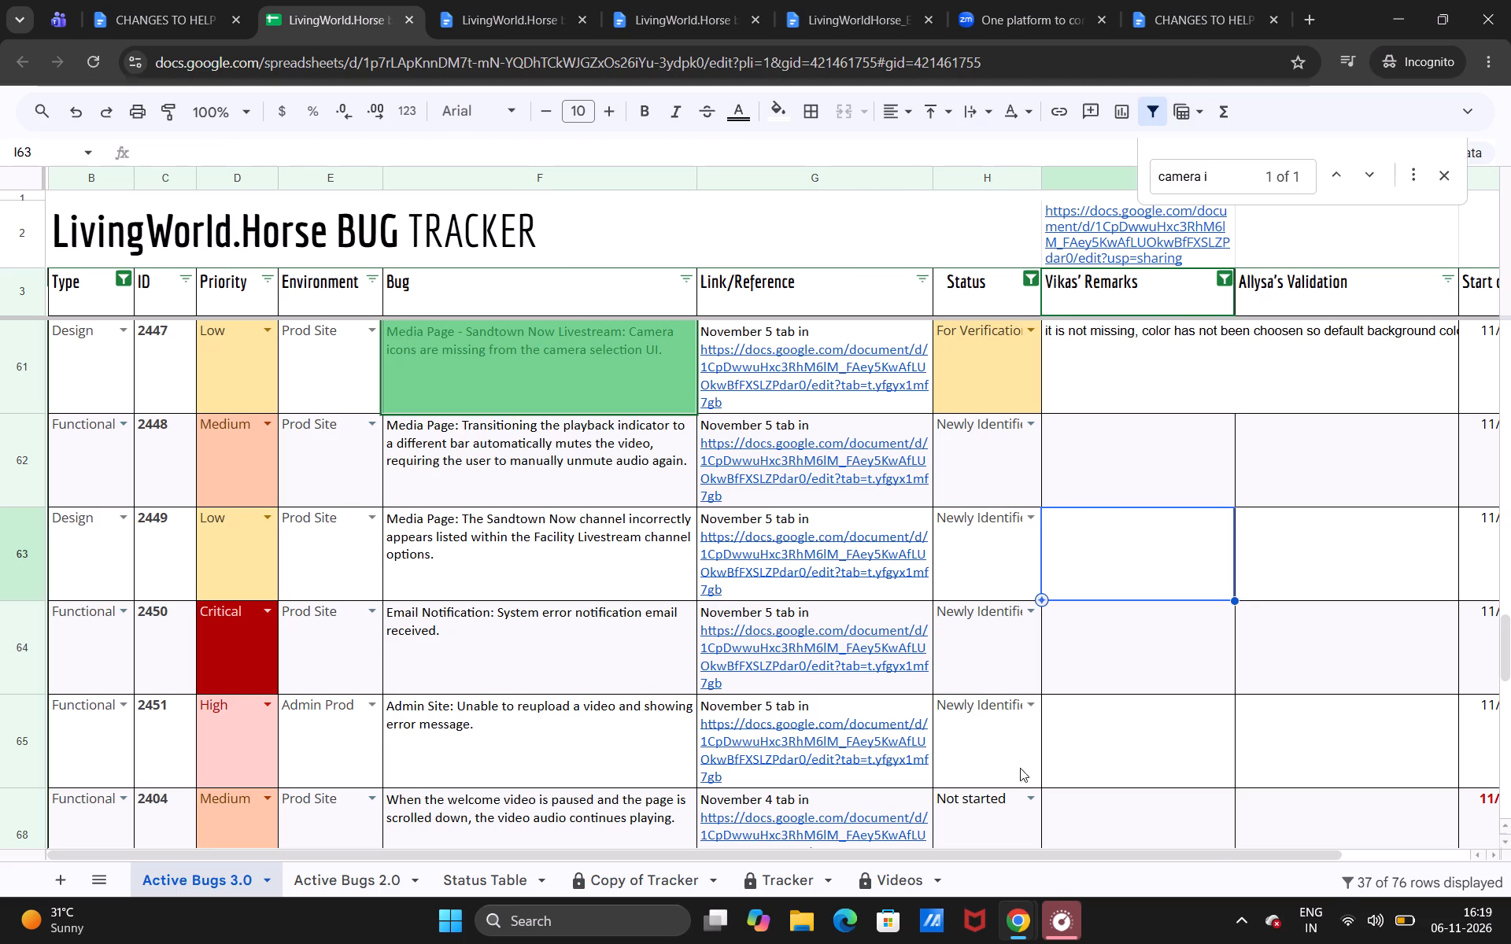
# Switch to the livingworld.horse Media page, open the Facility Livestream's live chat and check its channel options for Sandtown Now.
pyautogui.click(1016, 910)
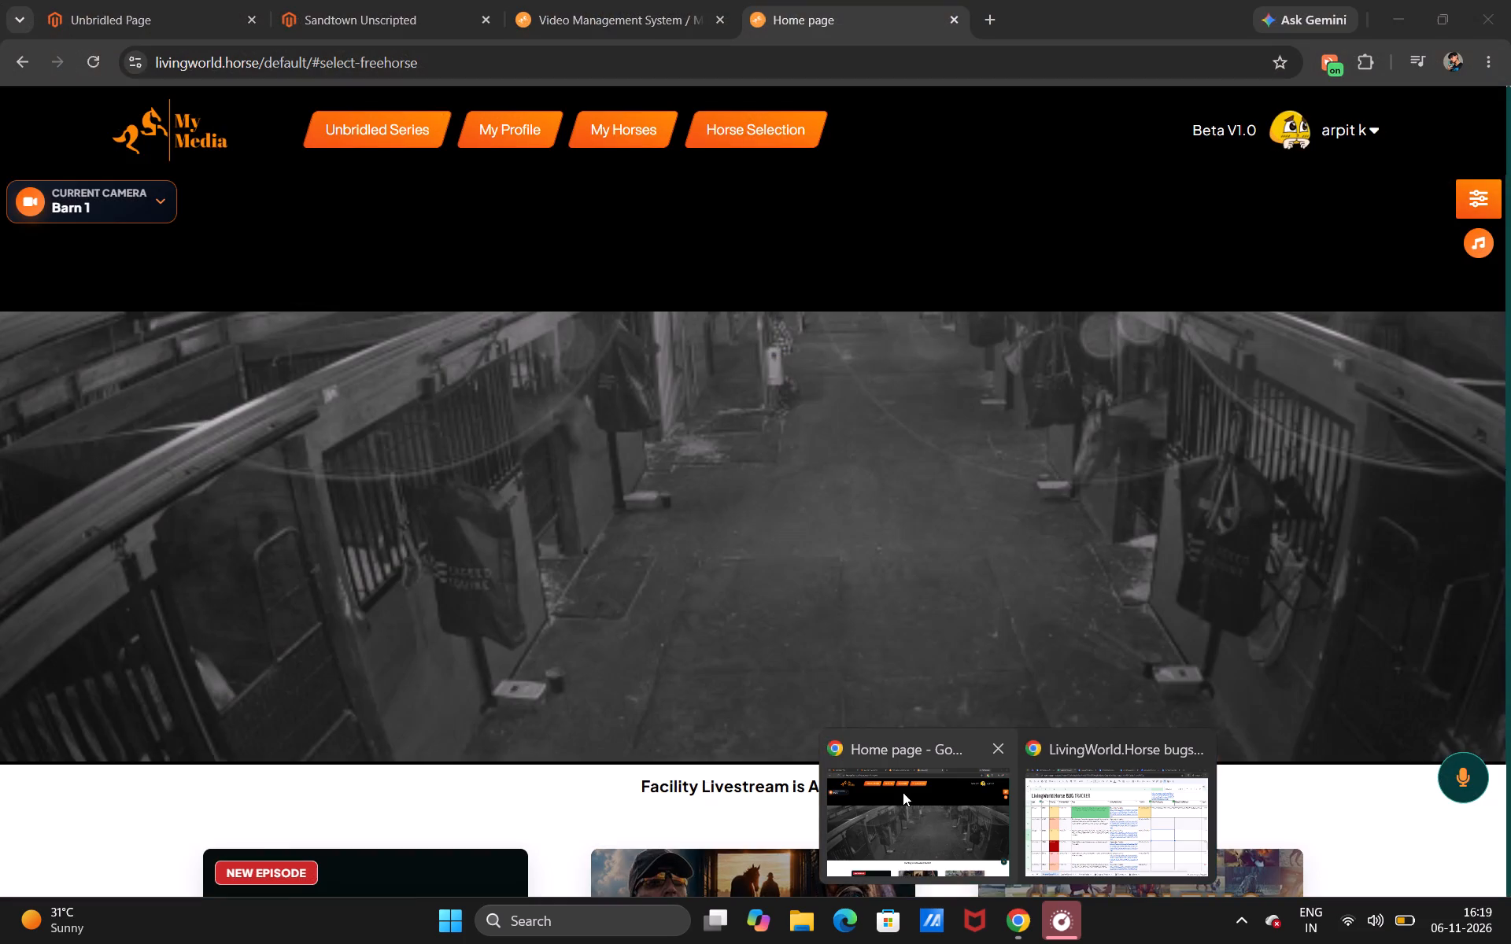
pyautogui.click(903, 792)
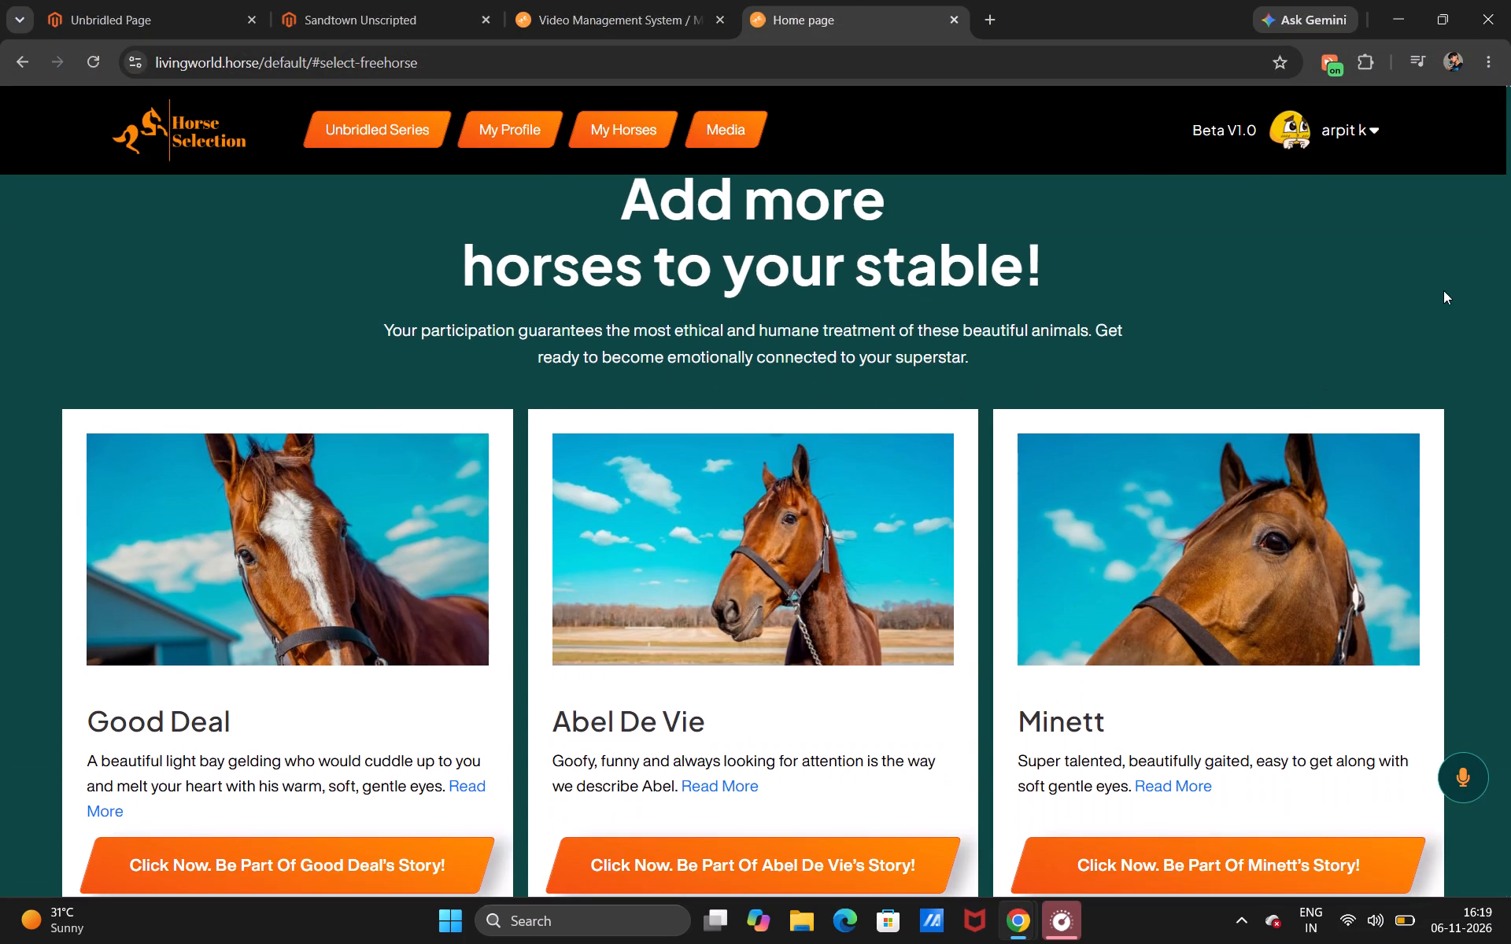
pyautogui.click(1443, 290)
pyautogui.press('Up')
pyautogui.press('Up')
pyautogui.press('Up')
pyautogui.press('Up')
pyautogui.press('Up')
pyautogui.press('Up')
pyautogui.press('Up')
pyautogui.press('Up')
pyautogui.press('Up')
pyautogui.press('Up')
pyautogui.press('Up')
pyautogui.press('Up')
pyautogui.press('Up')
pyautogui.press('Up')
pyautogui.press('Up')
pyautogui.press('Up')
pyautogui.press('Up')
pyautogui.press('Up')
pyautogui.press('Up')
pyautogui.press('Up')
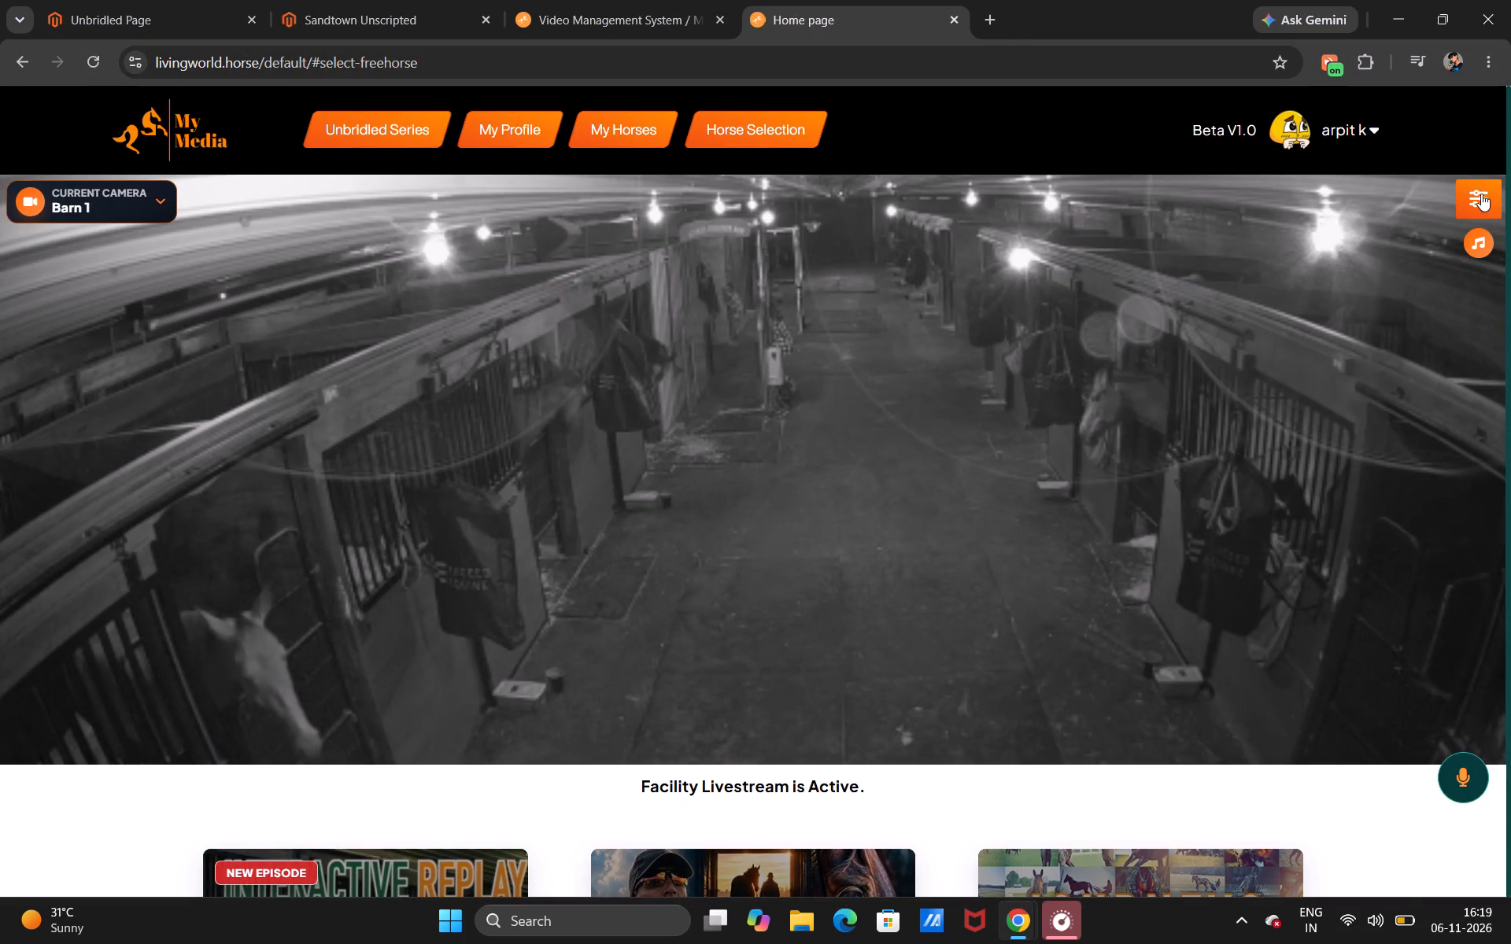
pyautogui.click(1482, 187)
pyautogui.click(1431, 256)
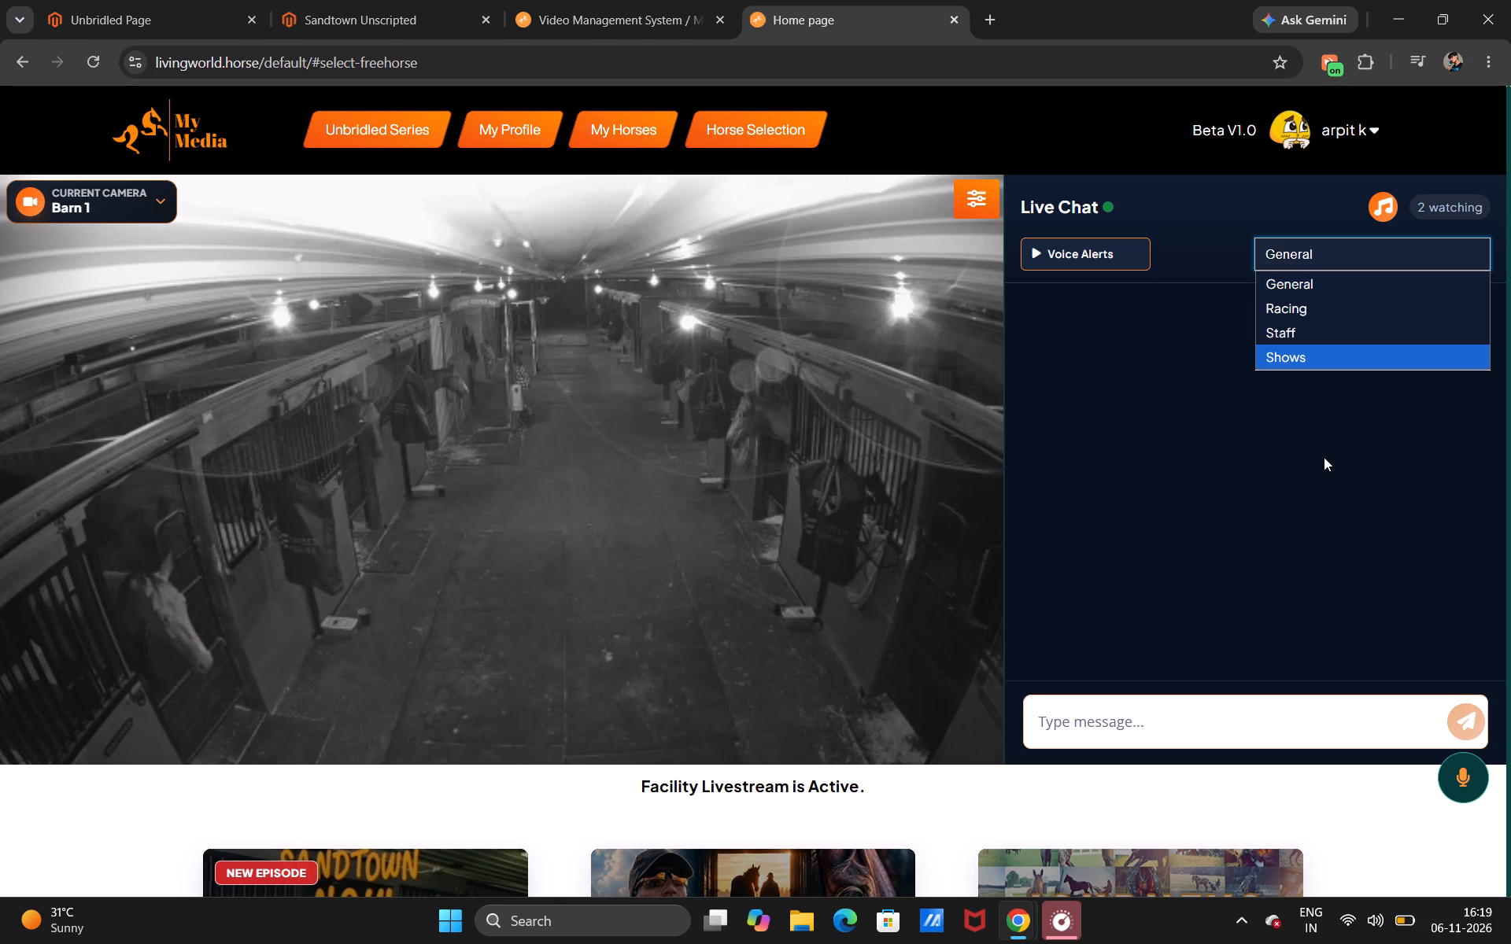
pyautogui.click(1317, 433)
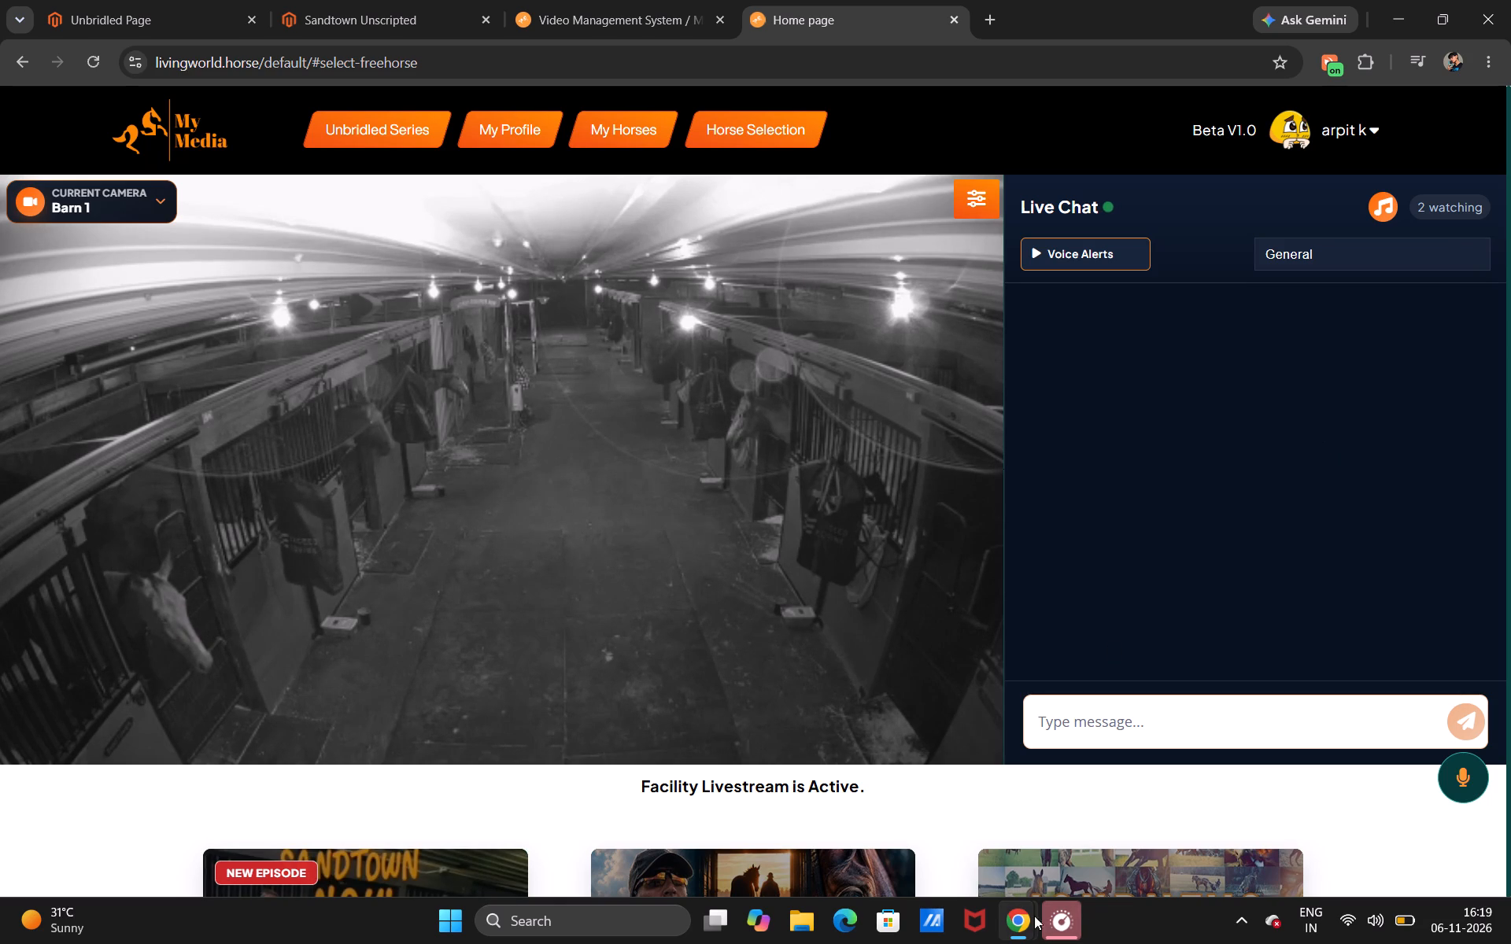
# Return to the bug tracker and enter "could not reproduce" in Vikas' Remarks for bug 2449.
pyautogui.click(1009, 915)
pyautogui.click(1110, 801)
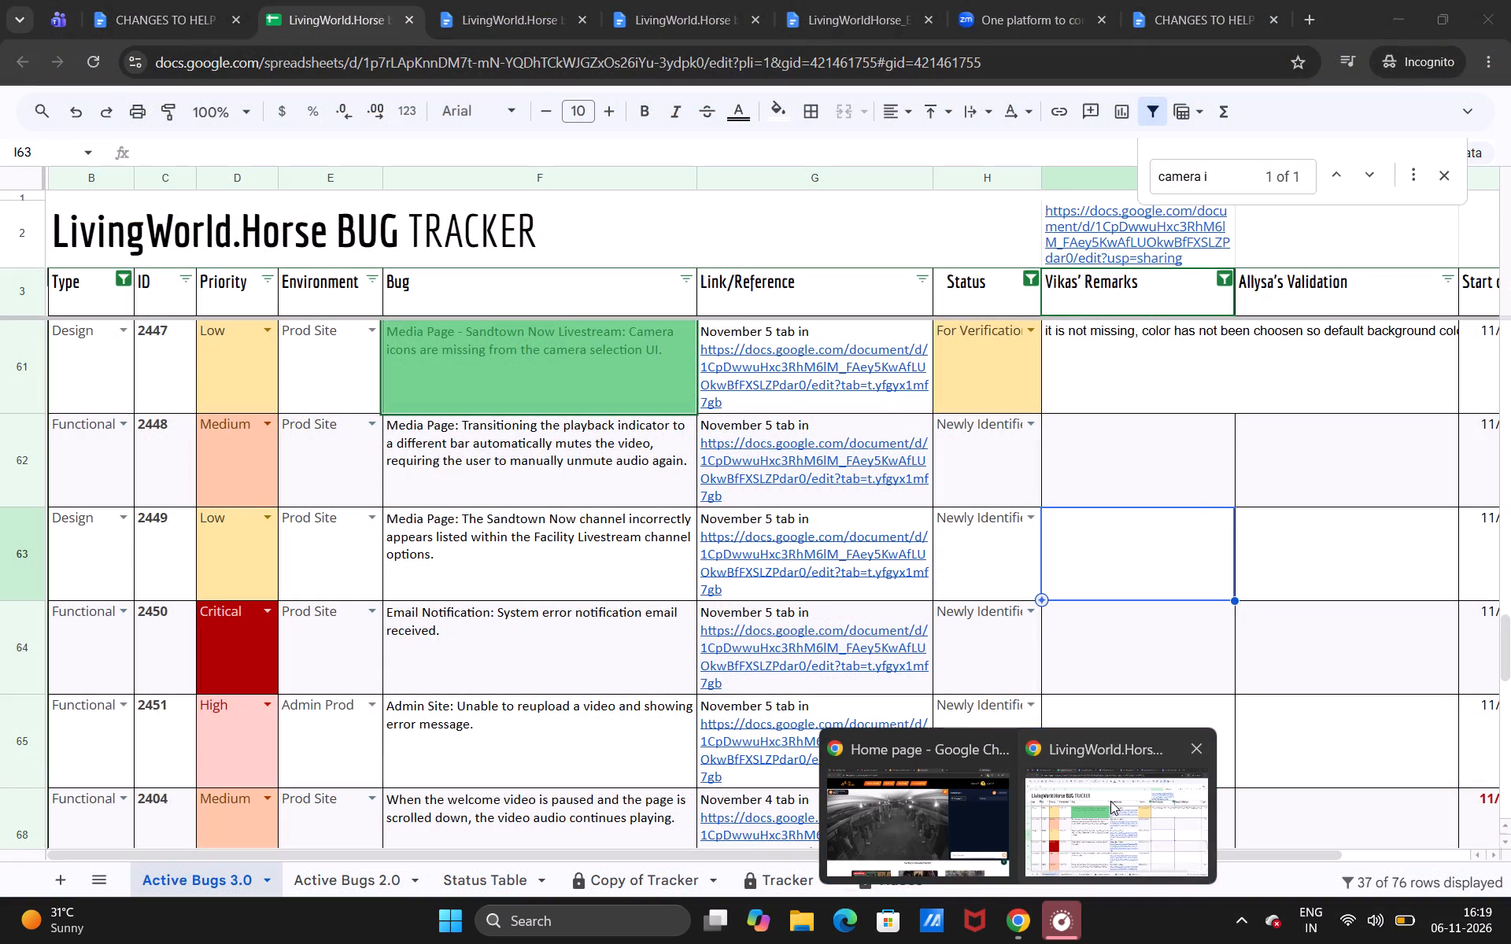
pyautogui.doubleClick(1092, 520)
pyautogui.write('could not reproduce')
pyautogui.press('Return')
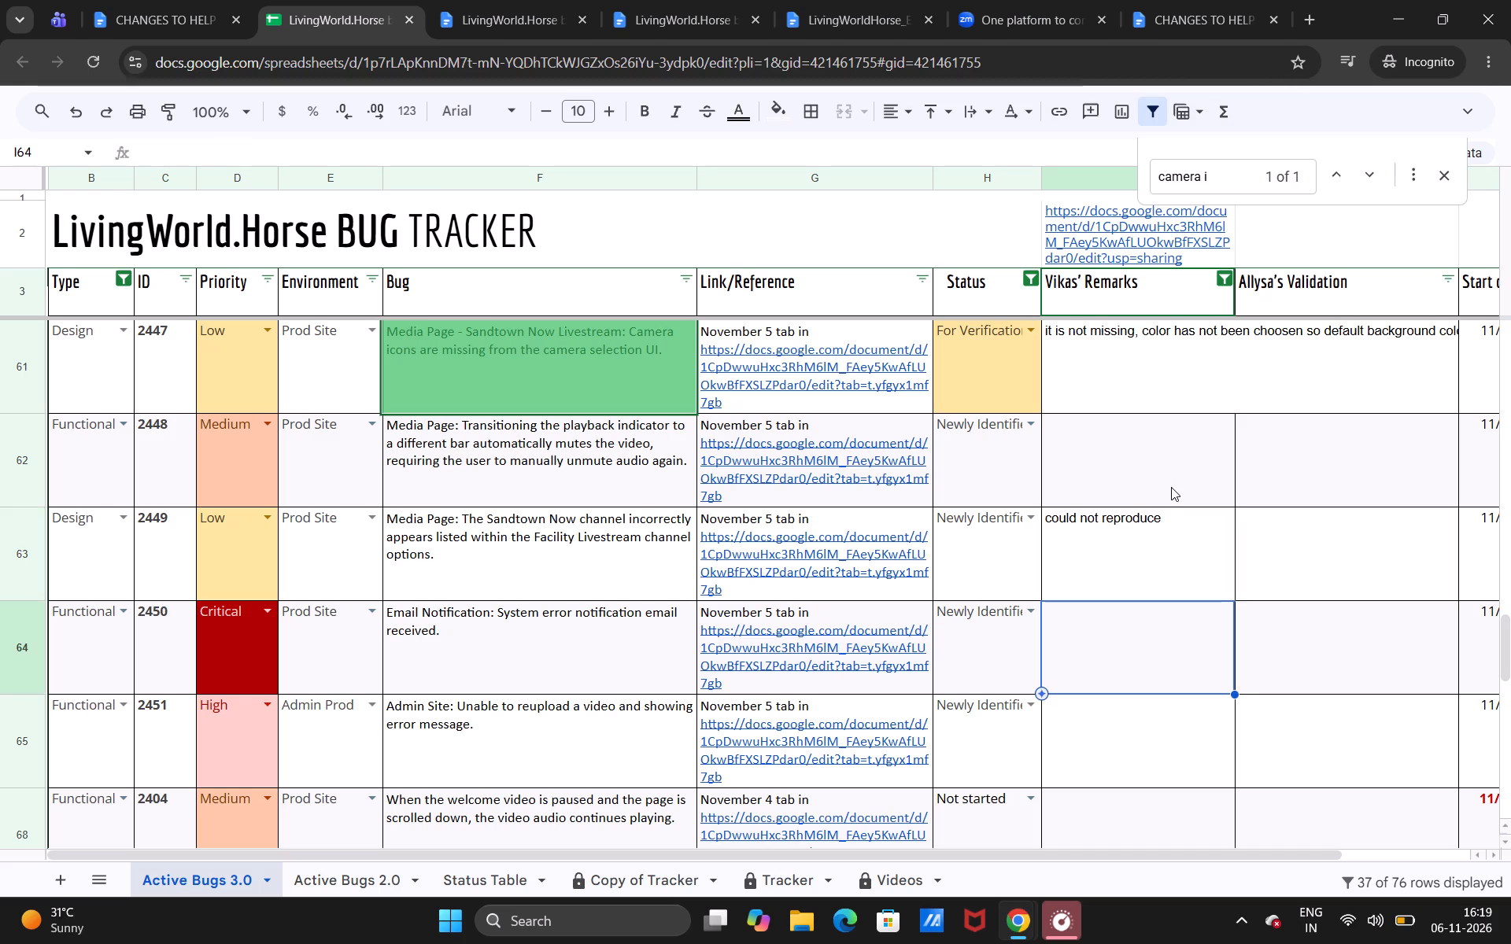
# Set the status of bug 2449 to Verify via Call.
pyautogui.click(1032, 514)
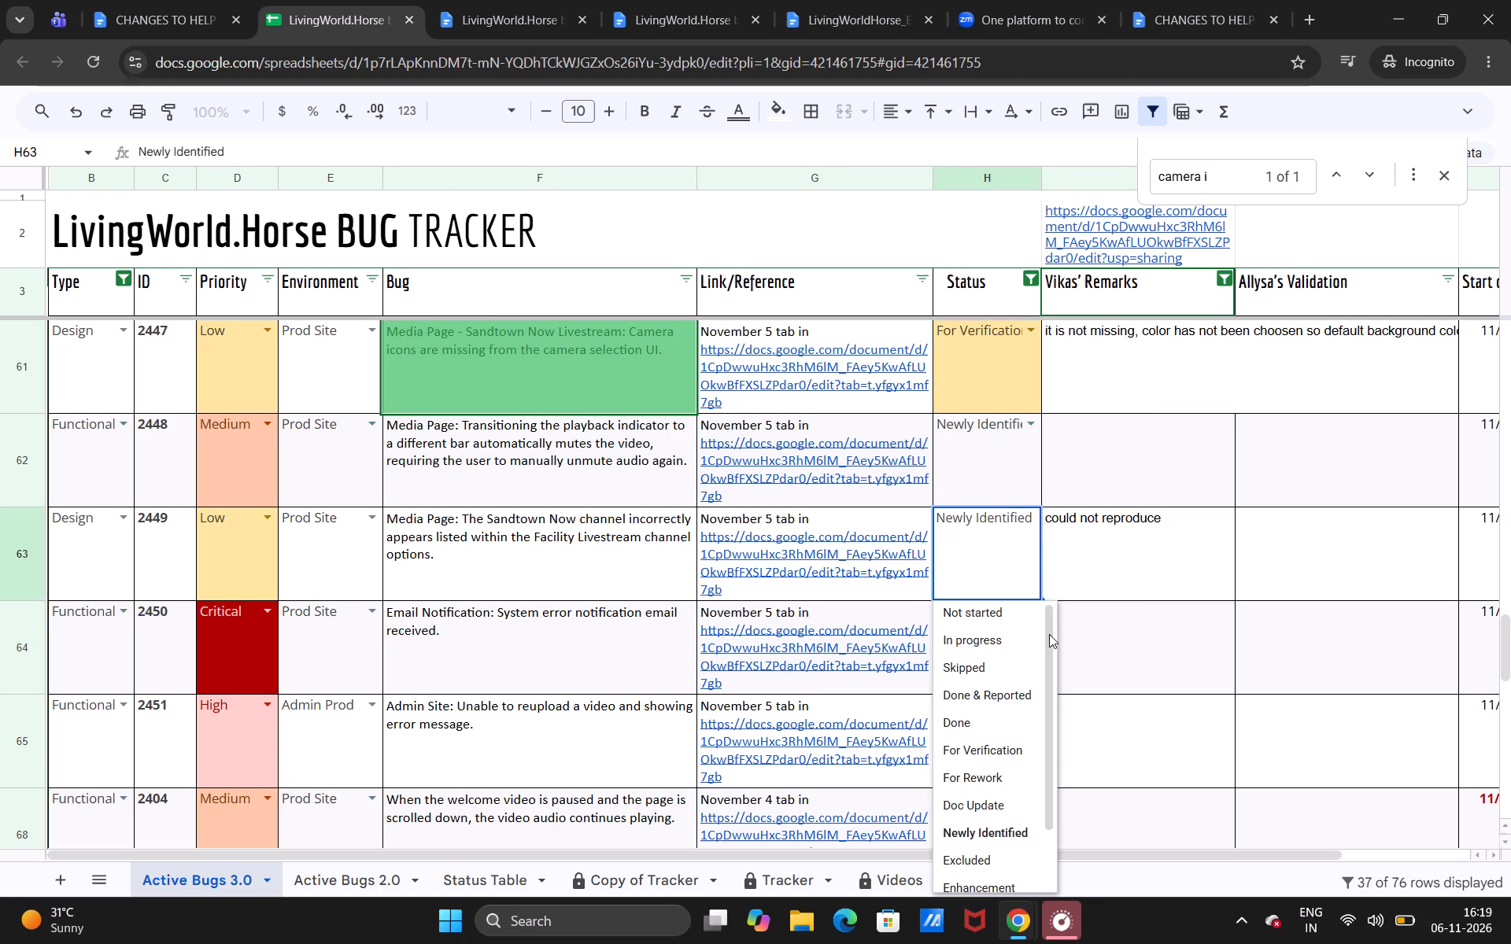
pyautogui.moveTo(1049, 634); pyautogui.dragTo(1047, 798)
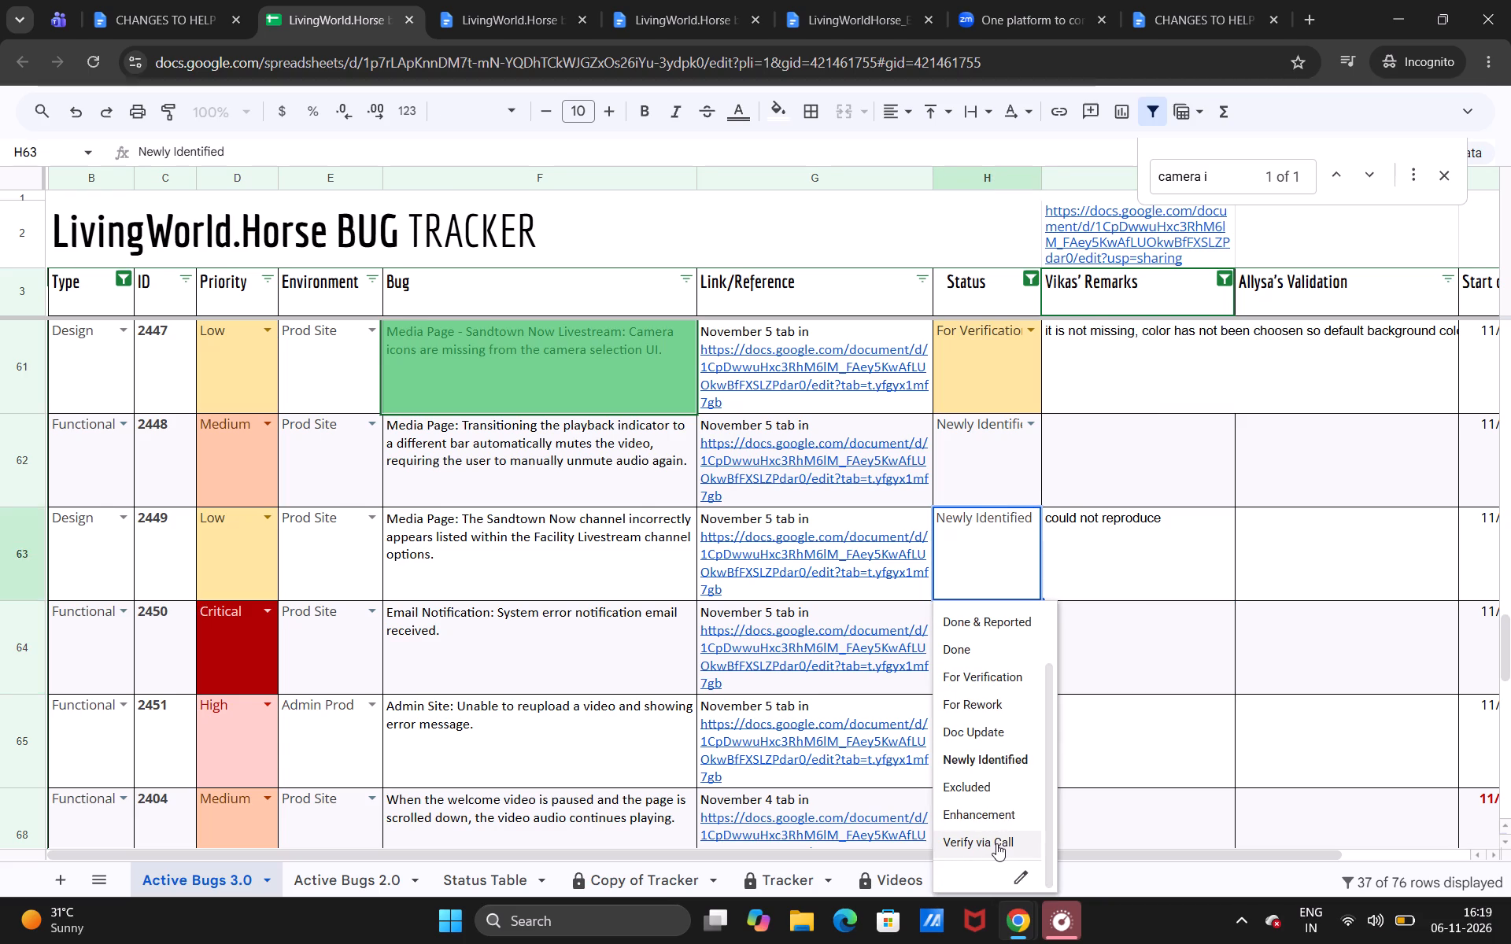
pyautogui.click(996, 843)
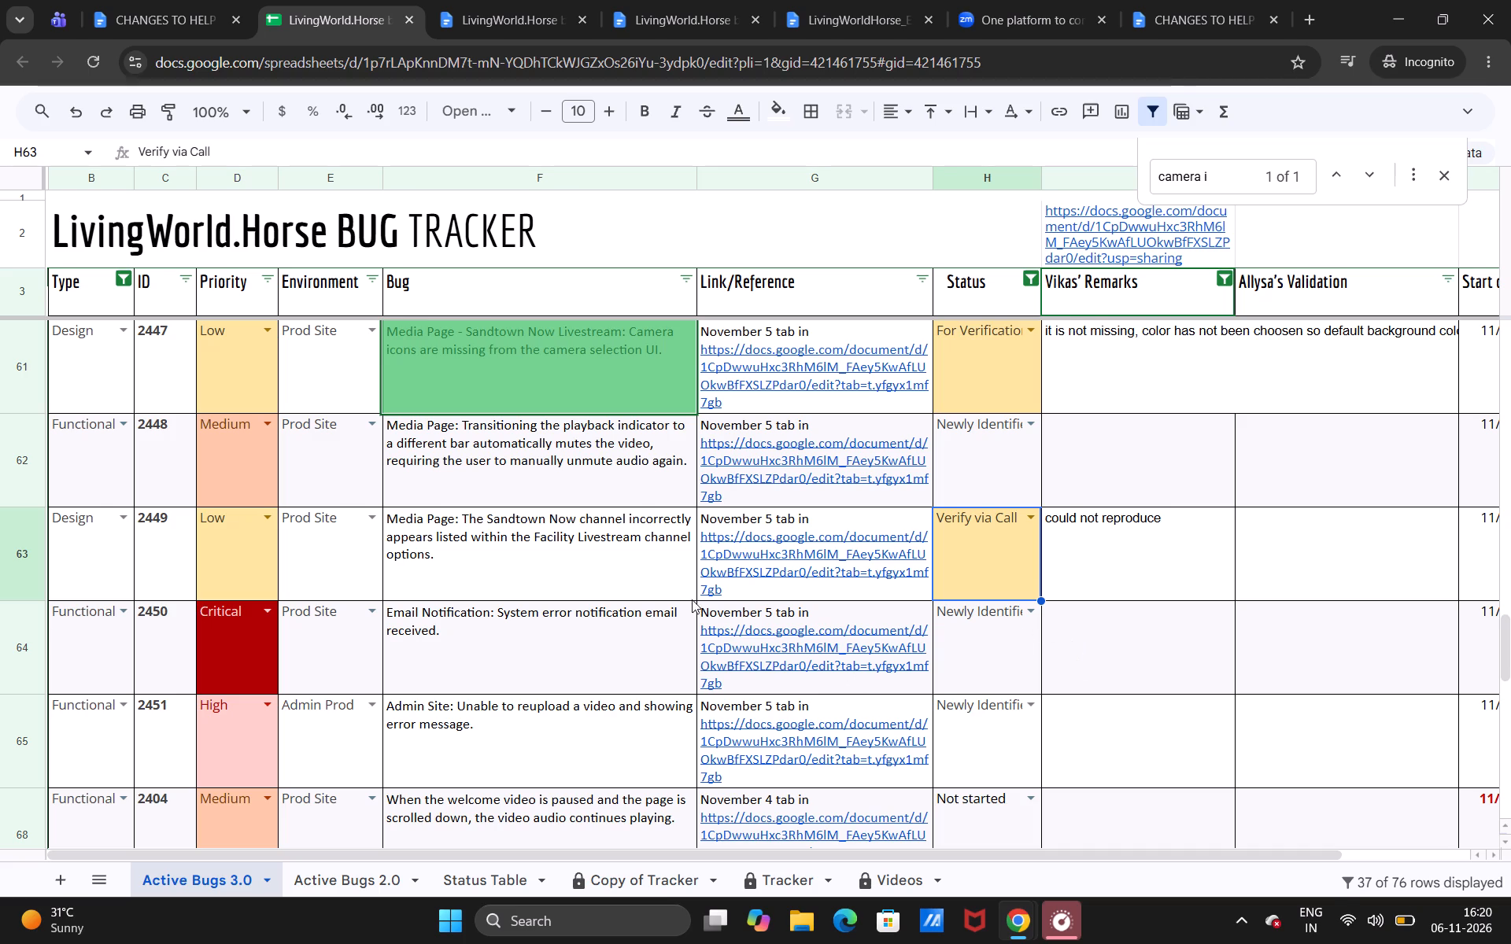
# Review the remaining tracker entries from bug 2450 down to update request 2431 at the end of the list.
pyautogui.click(587, 636)
pyautogui.press('Down')
pyautogui.press('Down')
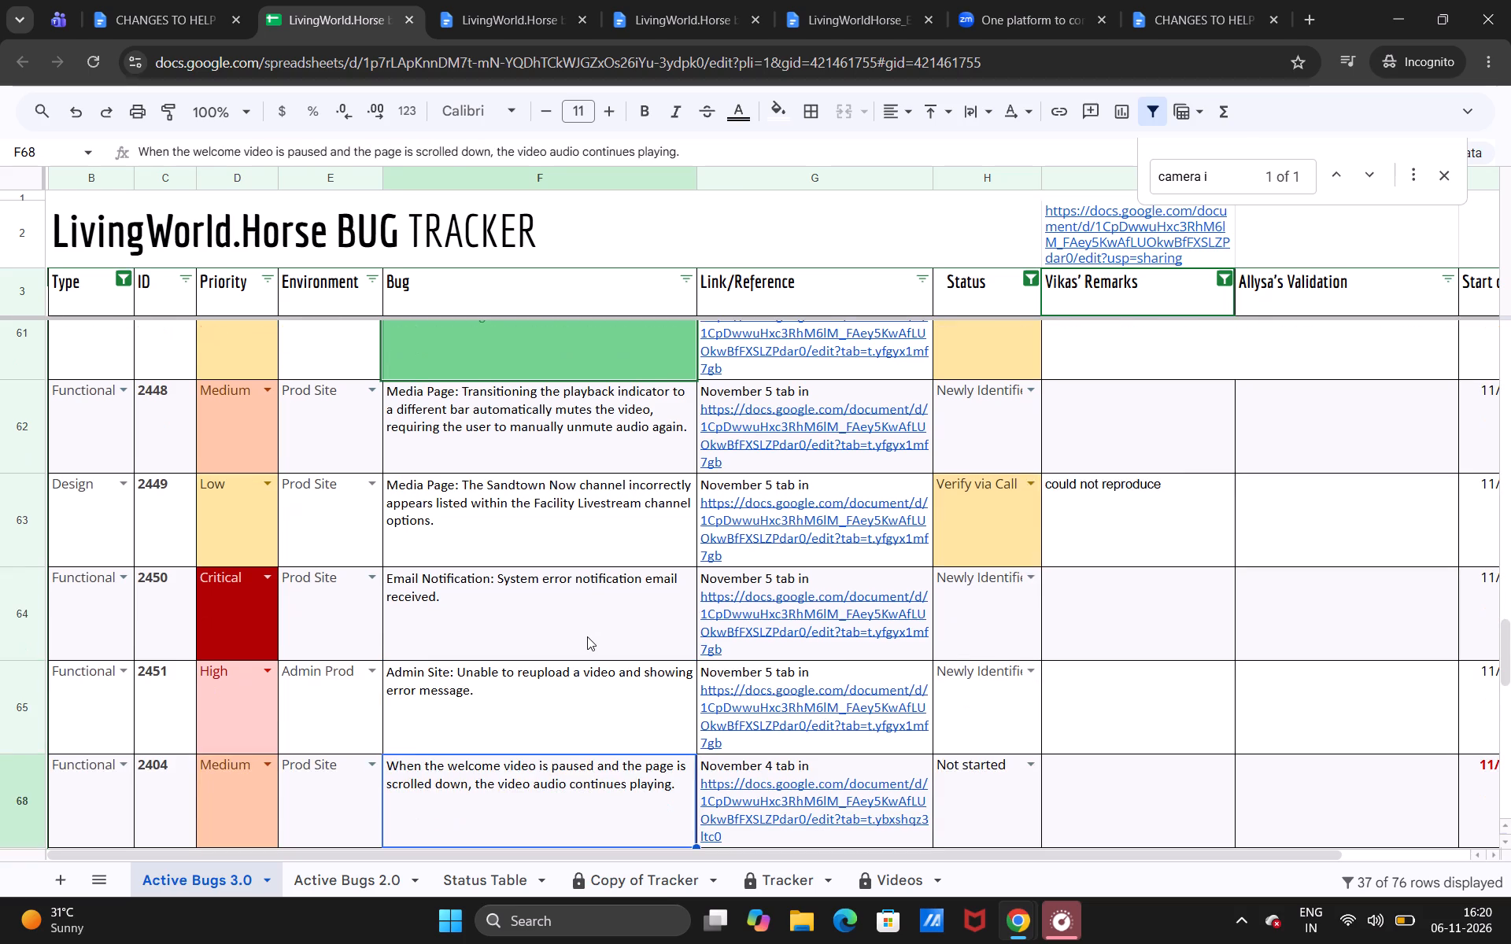
pyautogui.press('Up')
pyautogui.press('Down')
pyautogui.press('Down')
pyautogui.press('Up')
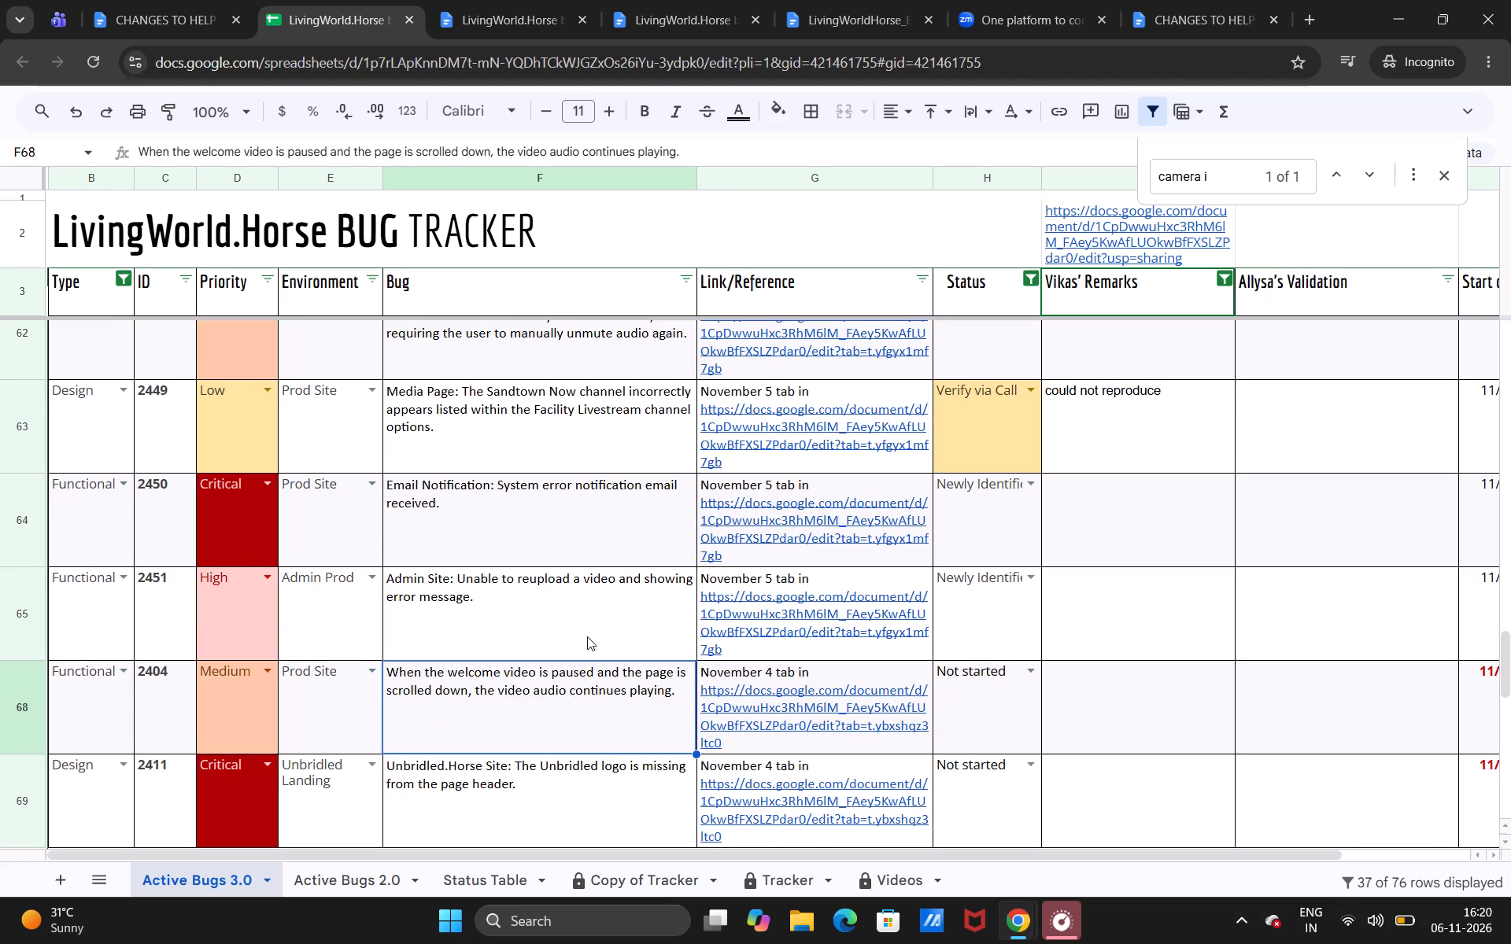
pyautogui.press('Down')
pyautogui.press('Down')
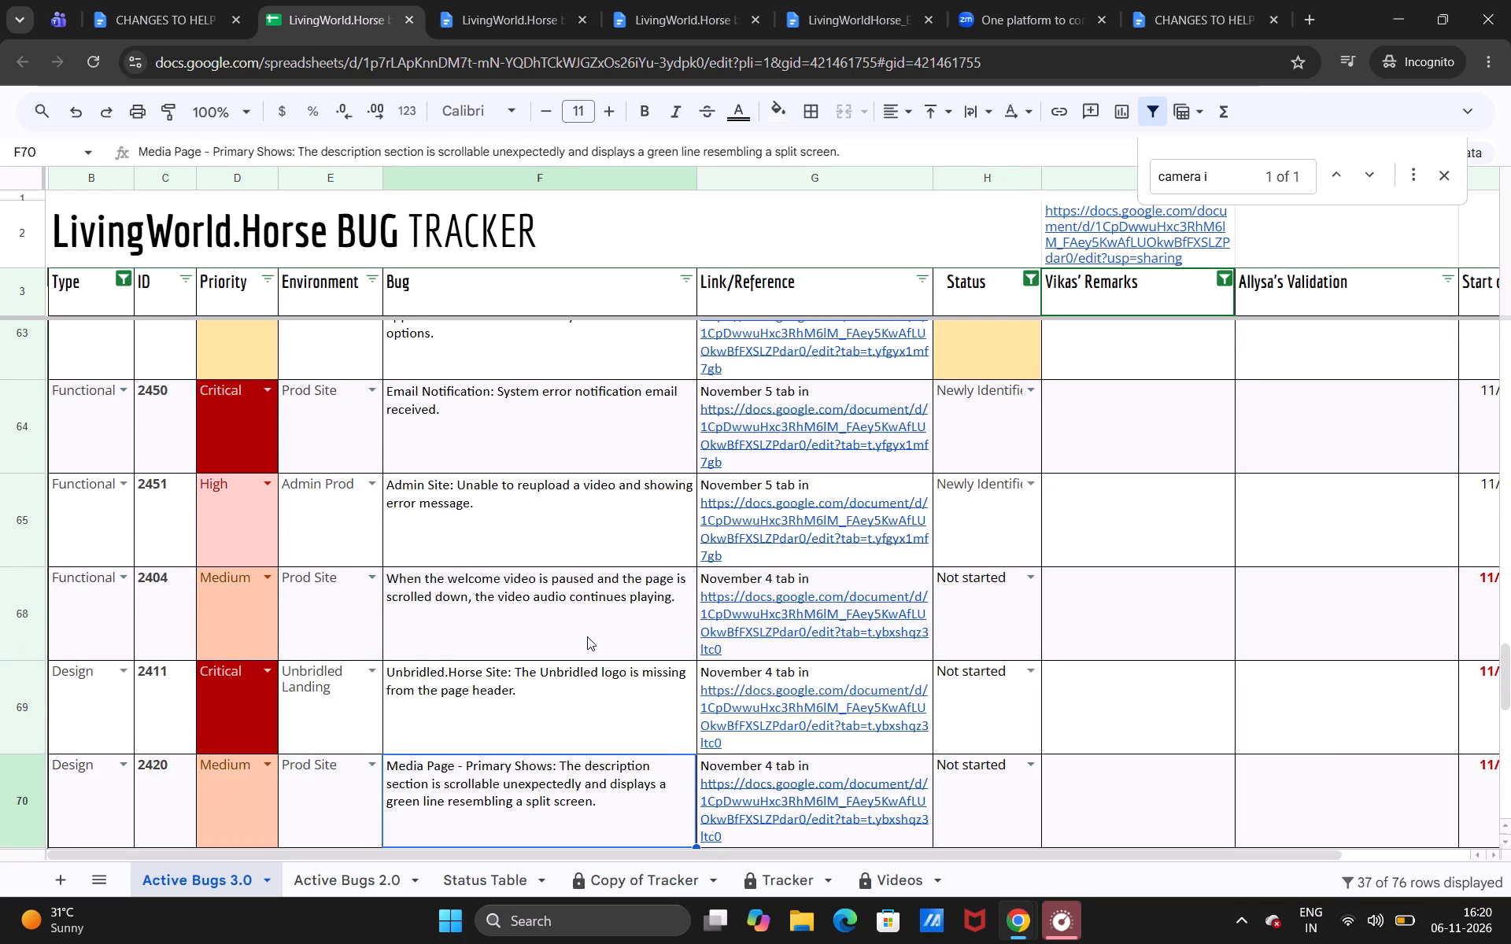
pyautogui.press('Up')
pyautogui.press('Down')
pyautogui.press('Down')
pyautogui.press('Down')
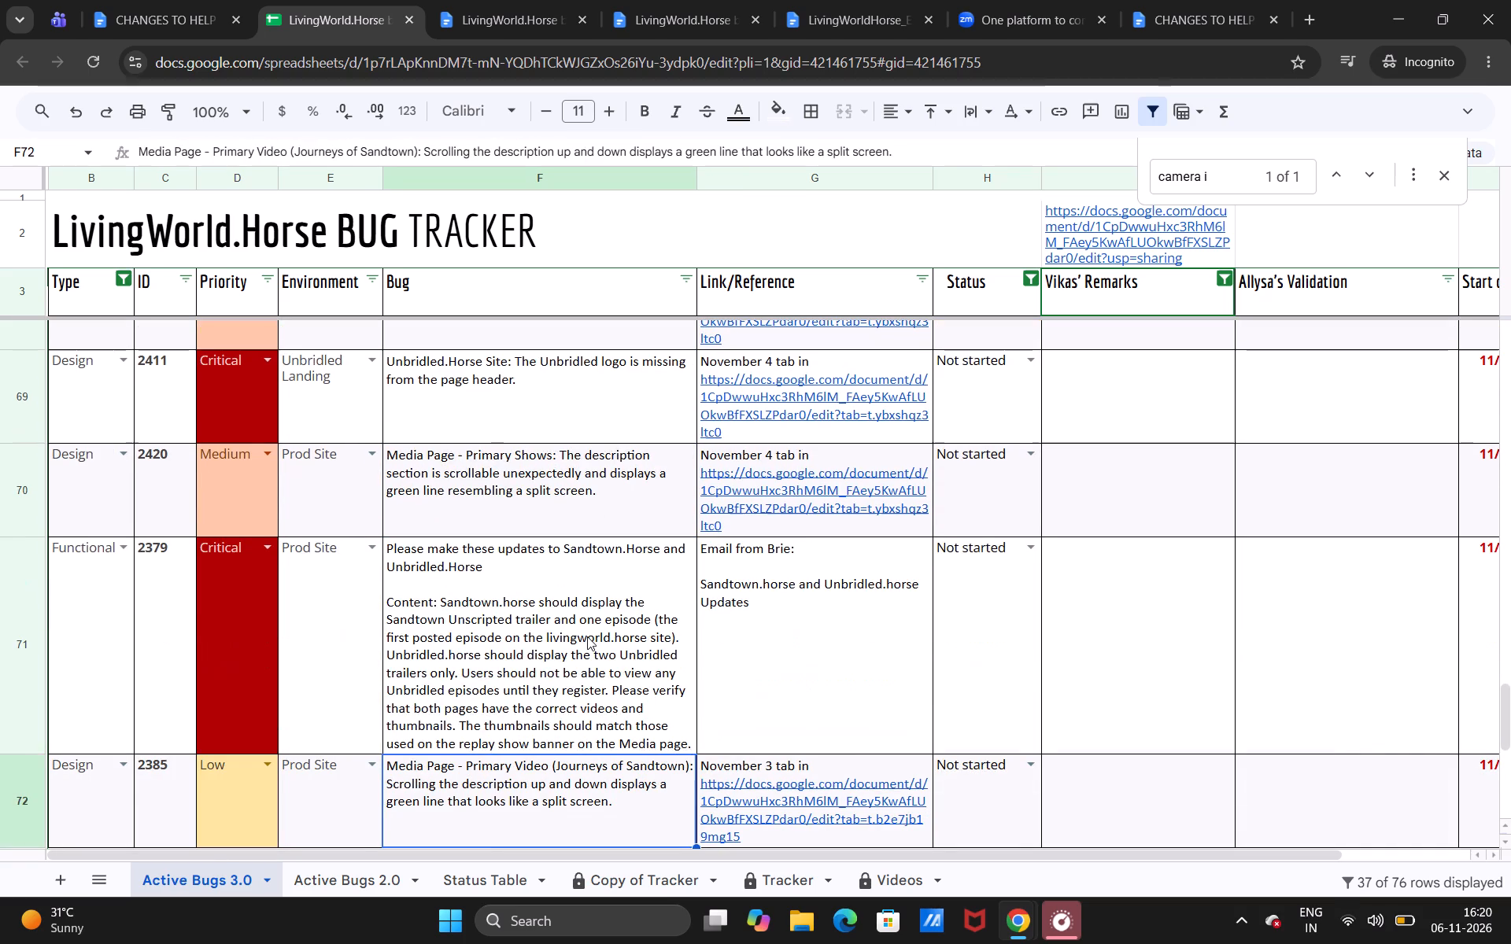
pyautogui.press('Up')
pyautogui.press('Up')
pyautogui.press('Up')
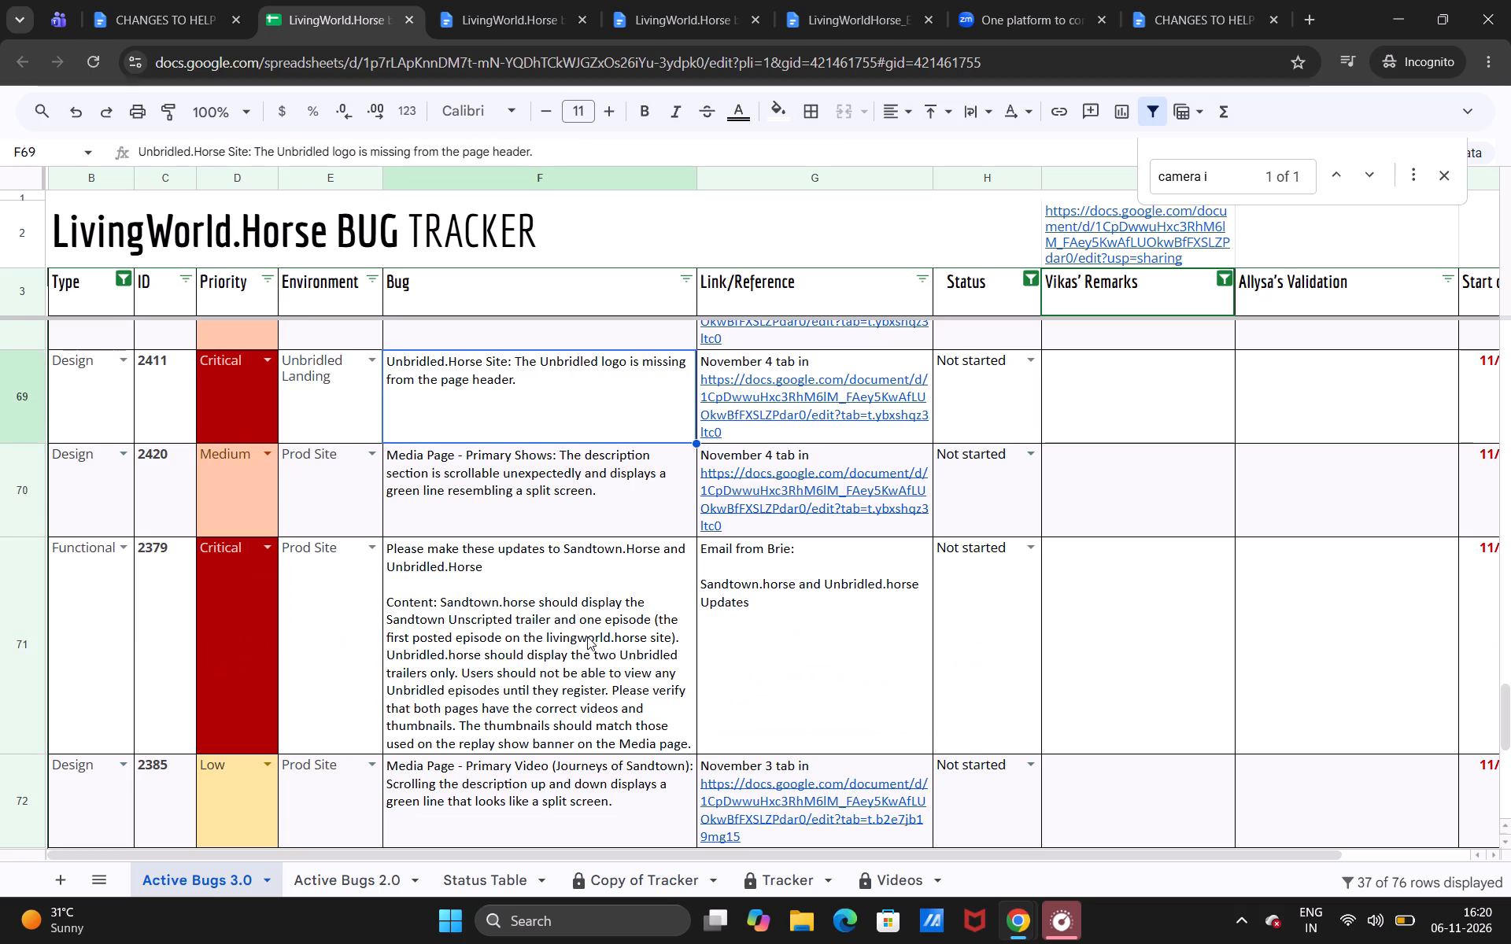
pyautogui.press('Down')
pyautogui.press('Down')
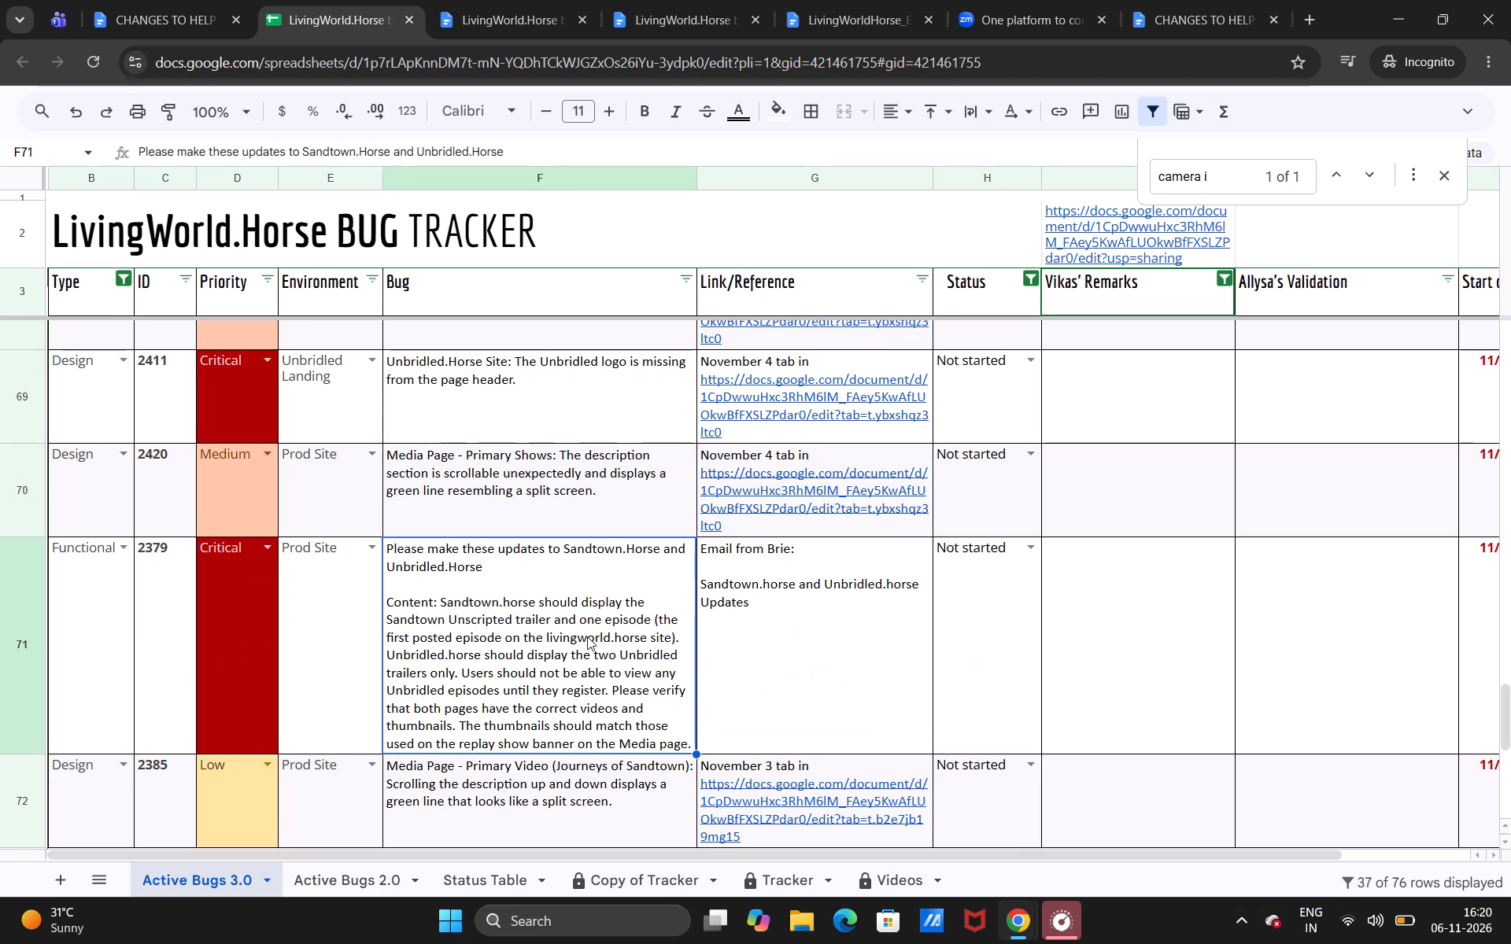
pyautogui.press('Down')
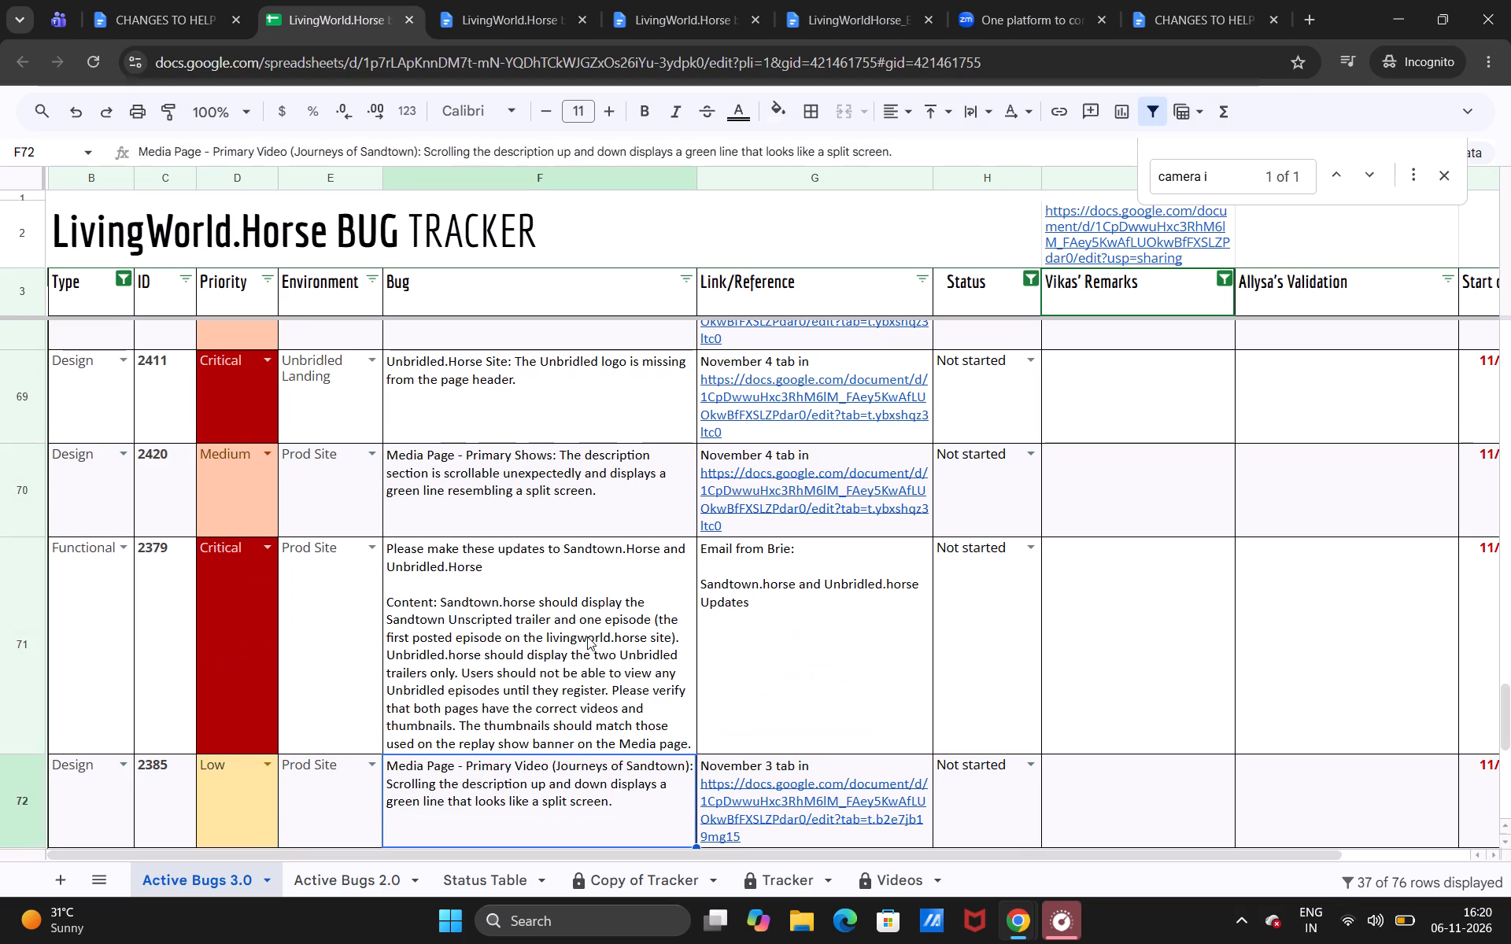
pyautogui.press('Down')
pyautogui.press('Down')
pyautogui.press('Down')
pyautogui.press('Down')
pyautogui.press('Down')
pyautogui.press('Down')
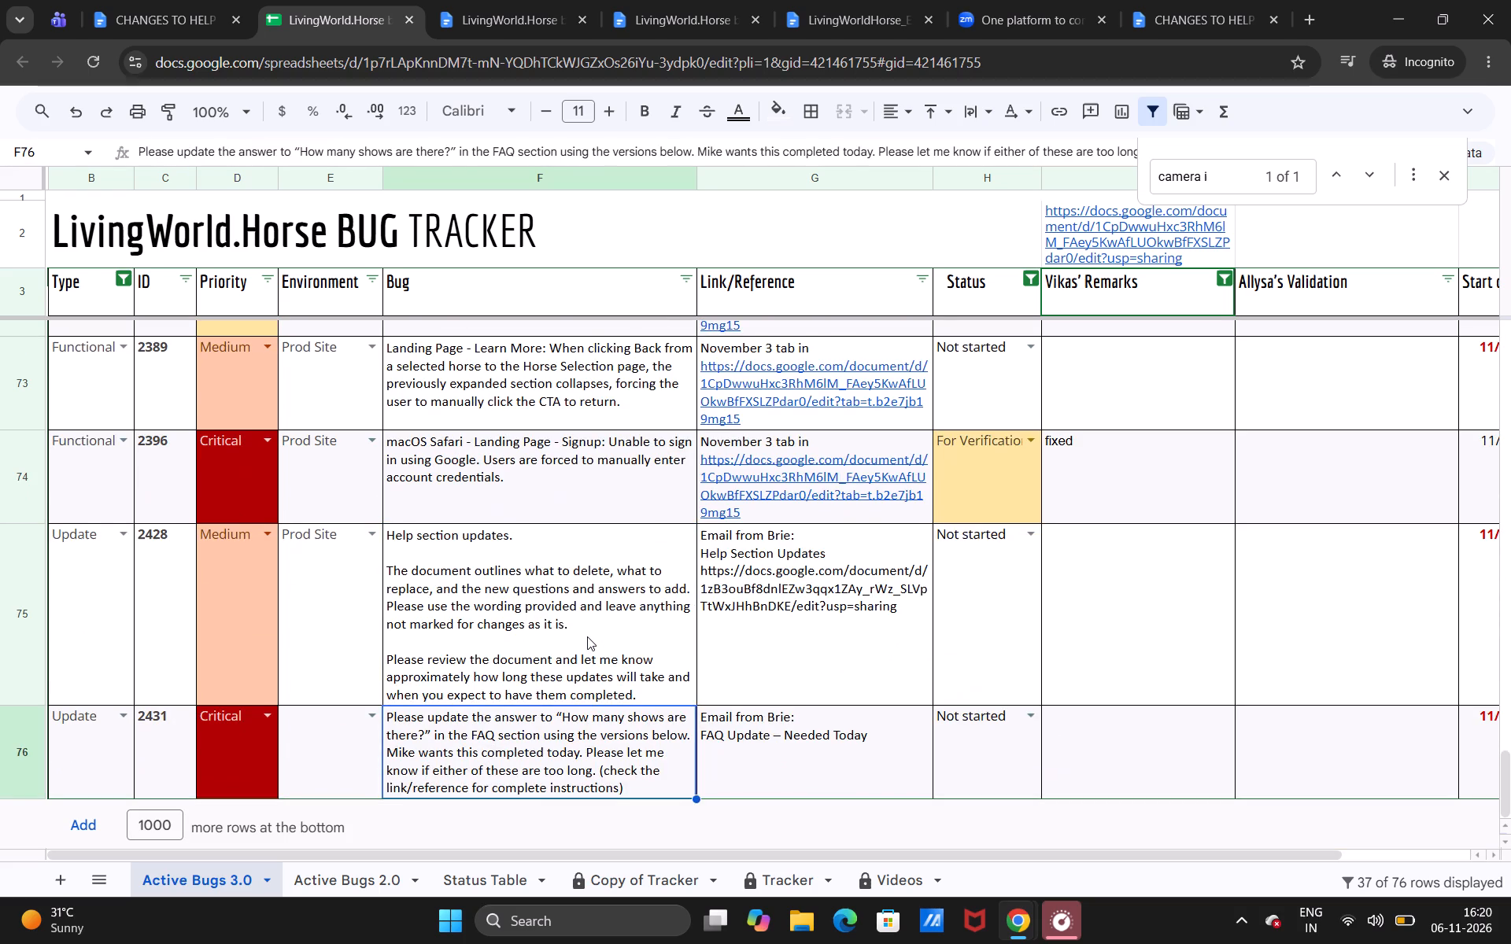
pyautogui.press('Down')
pyautogui.press('Up')
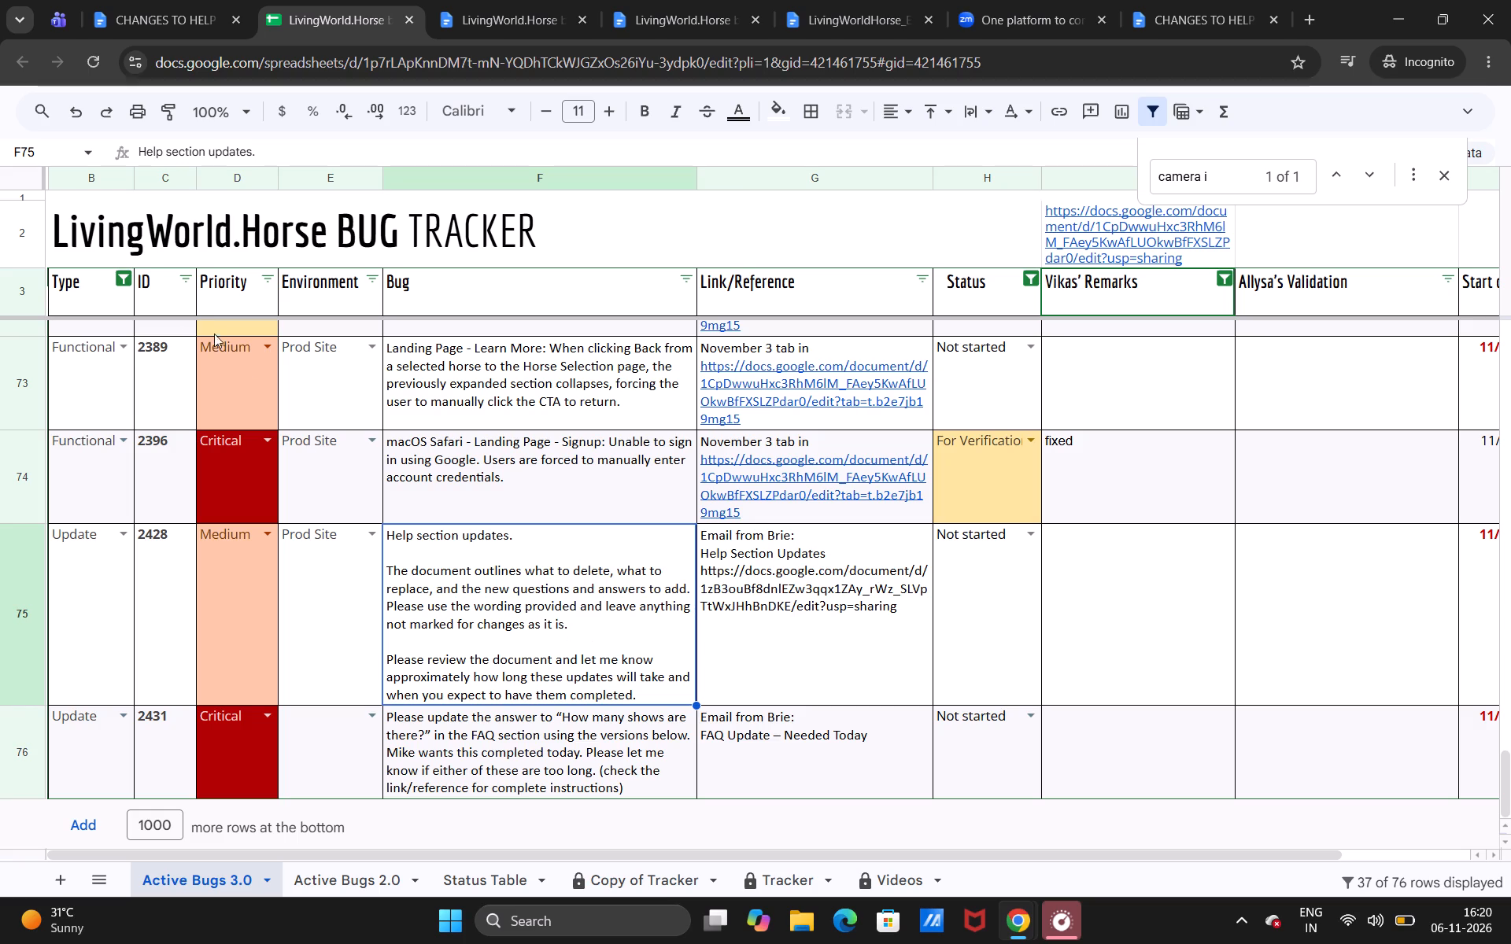
# Check which bug types the Type column filter includes and go back to the macOS Safari sign-in bug 2396.
pyautogui.click(127, 273)
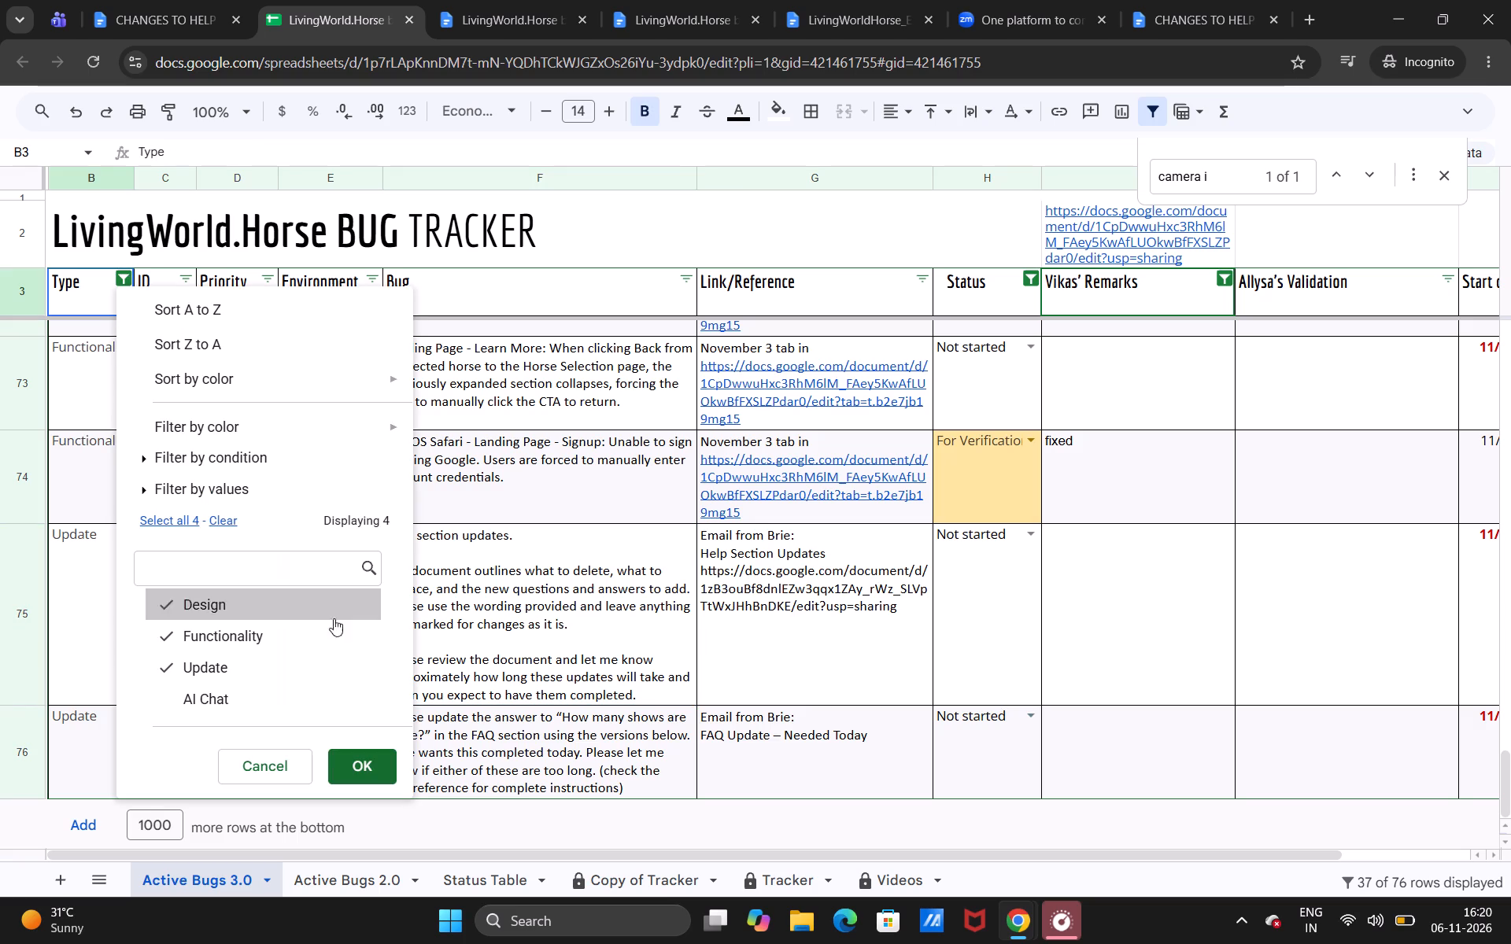
pyautogui.click(429, 631)
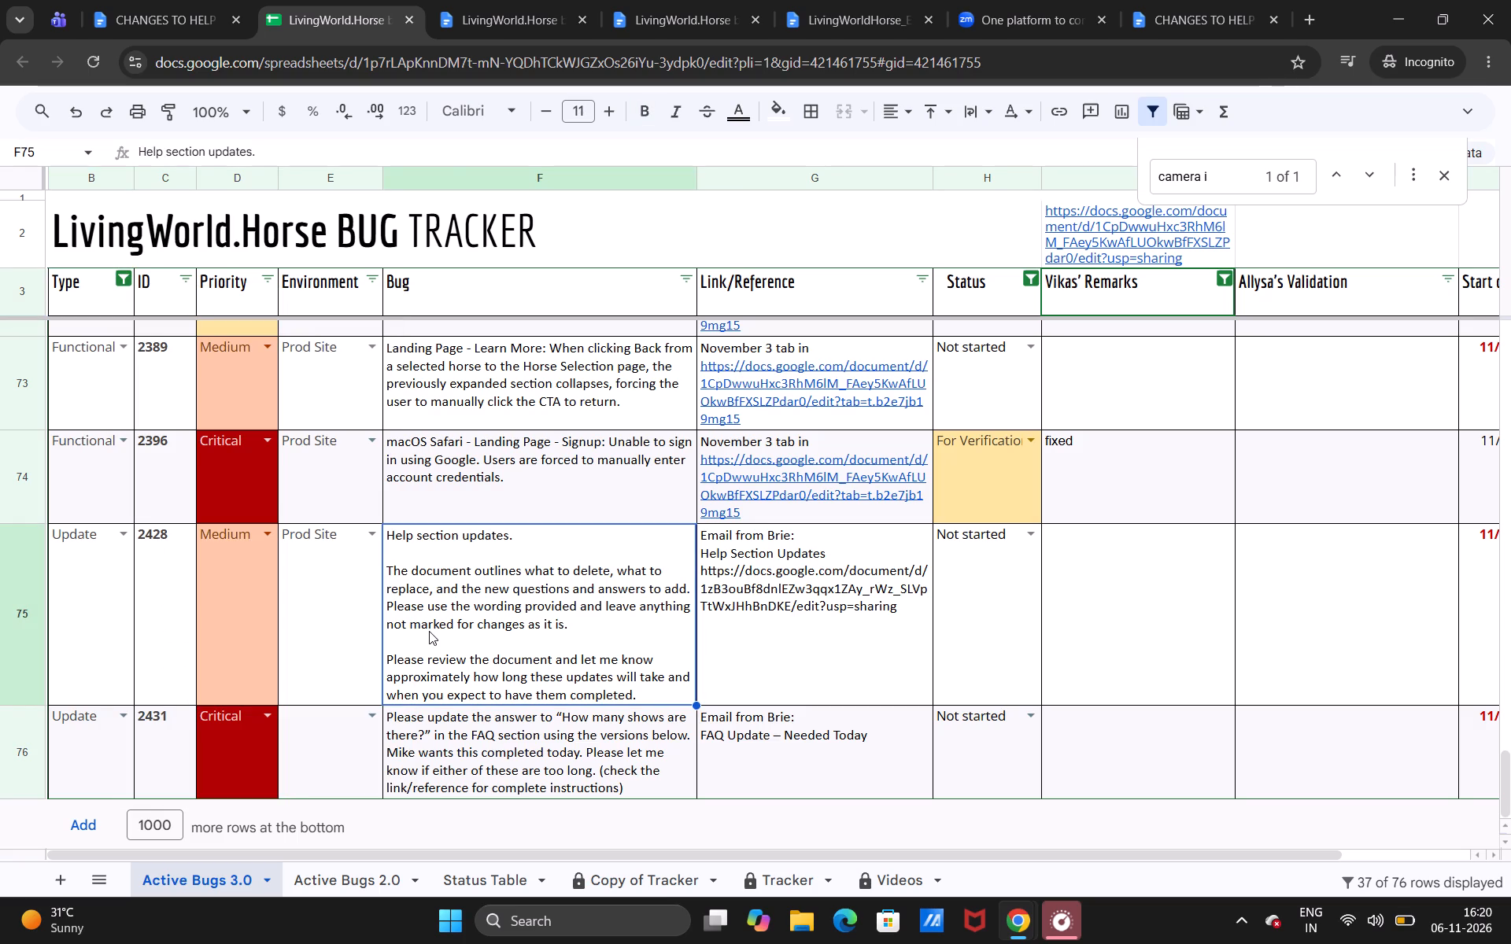
pyautogui.click(545, 448)
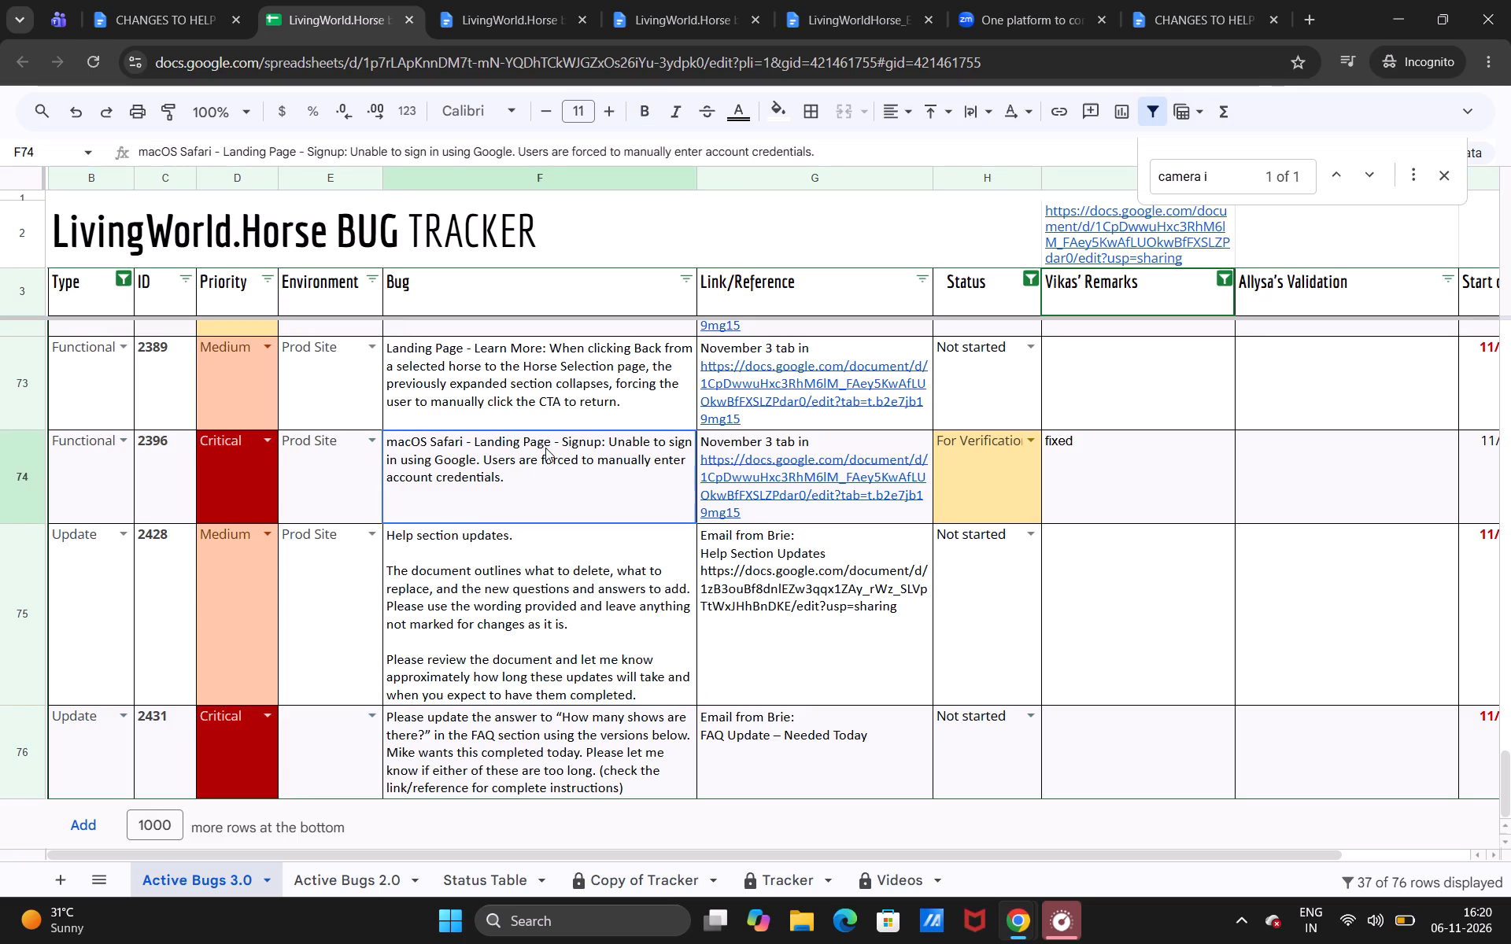
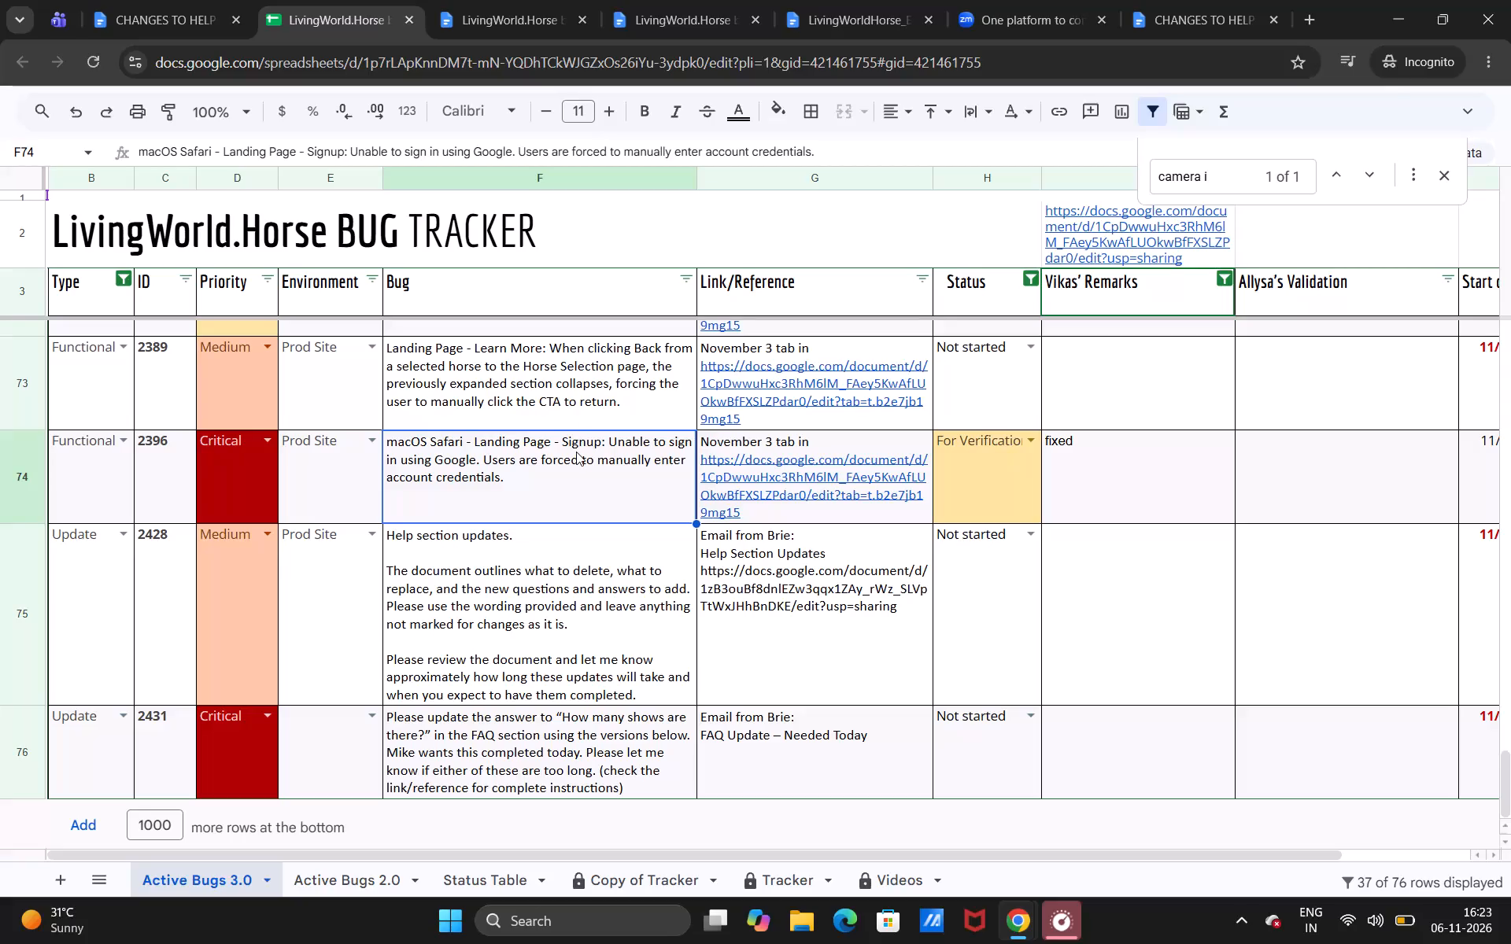
# Review the tracker's bug descriptions one by one, going back up from bug 2389 to the livestream status error bug 2445.
pyautogui.press('Up')
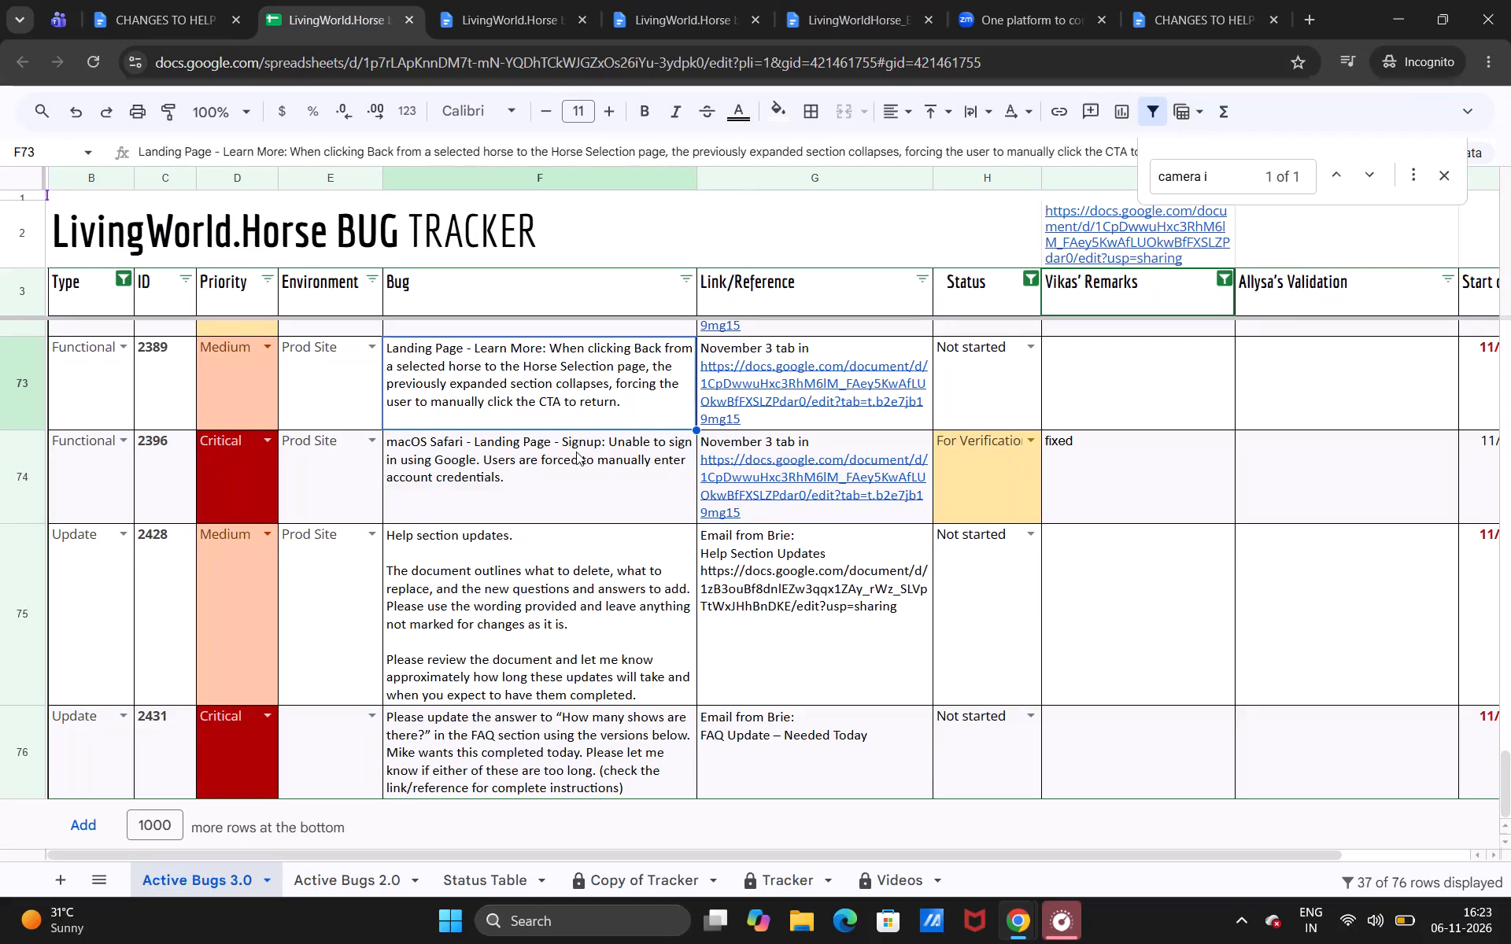
pyautogui.press('Up')
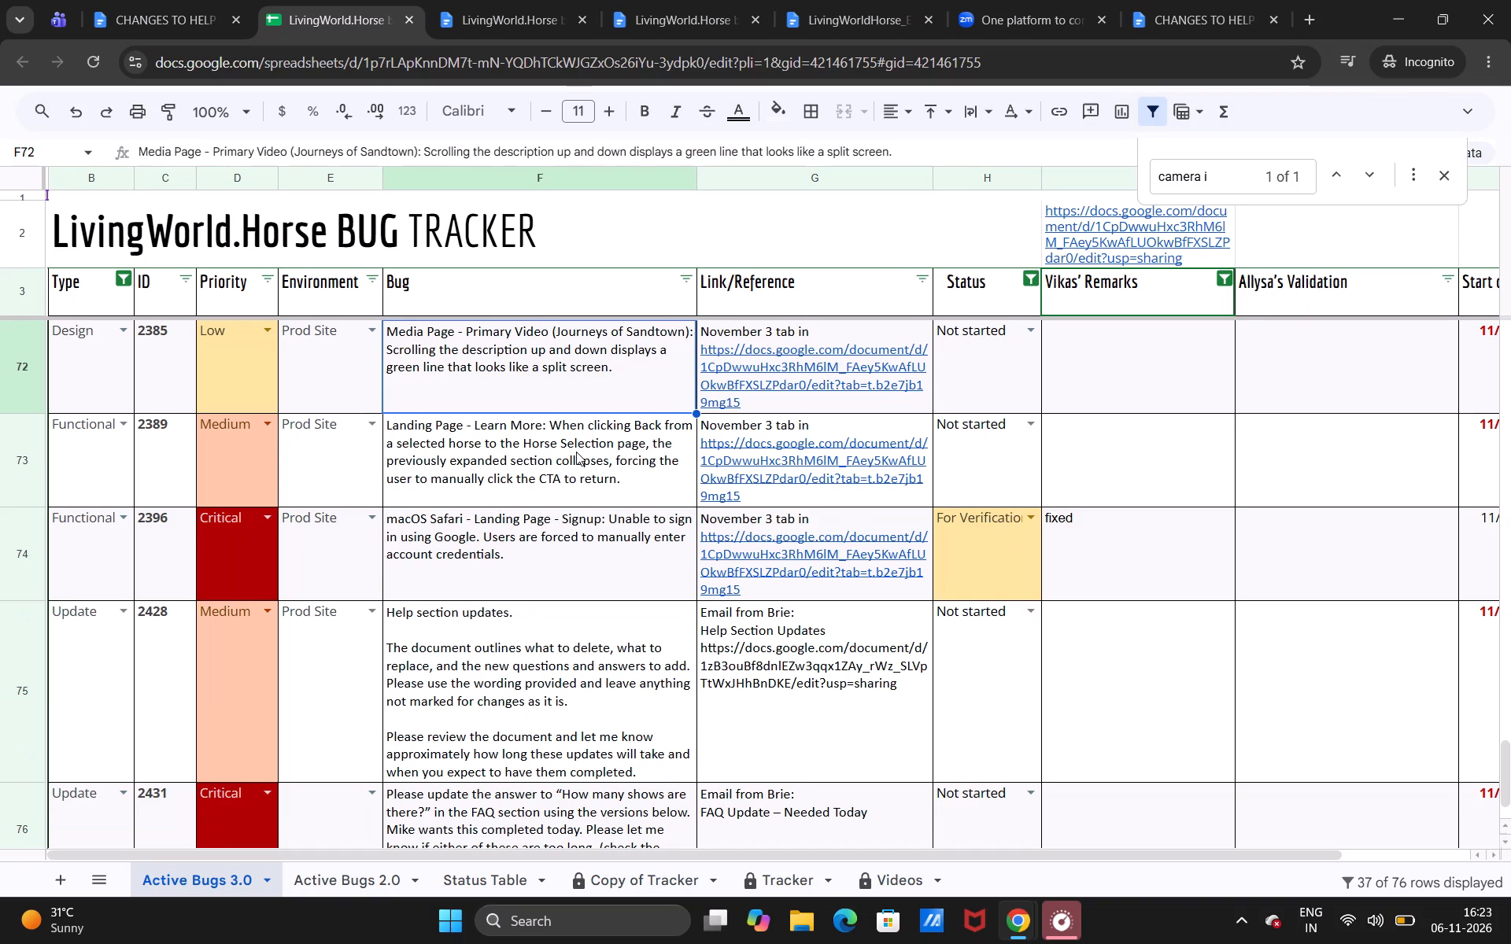
pyautogui.press('Up')
pyautogui.press('Up')
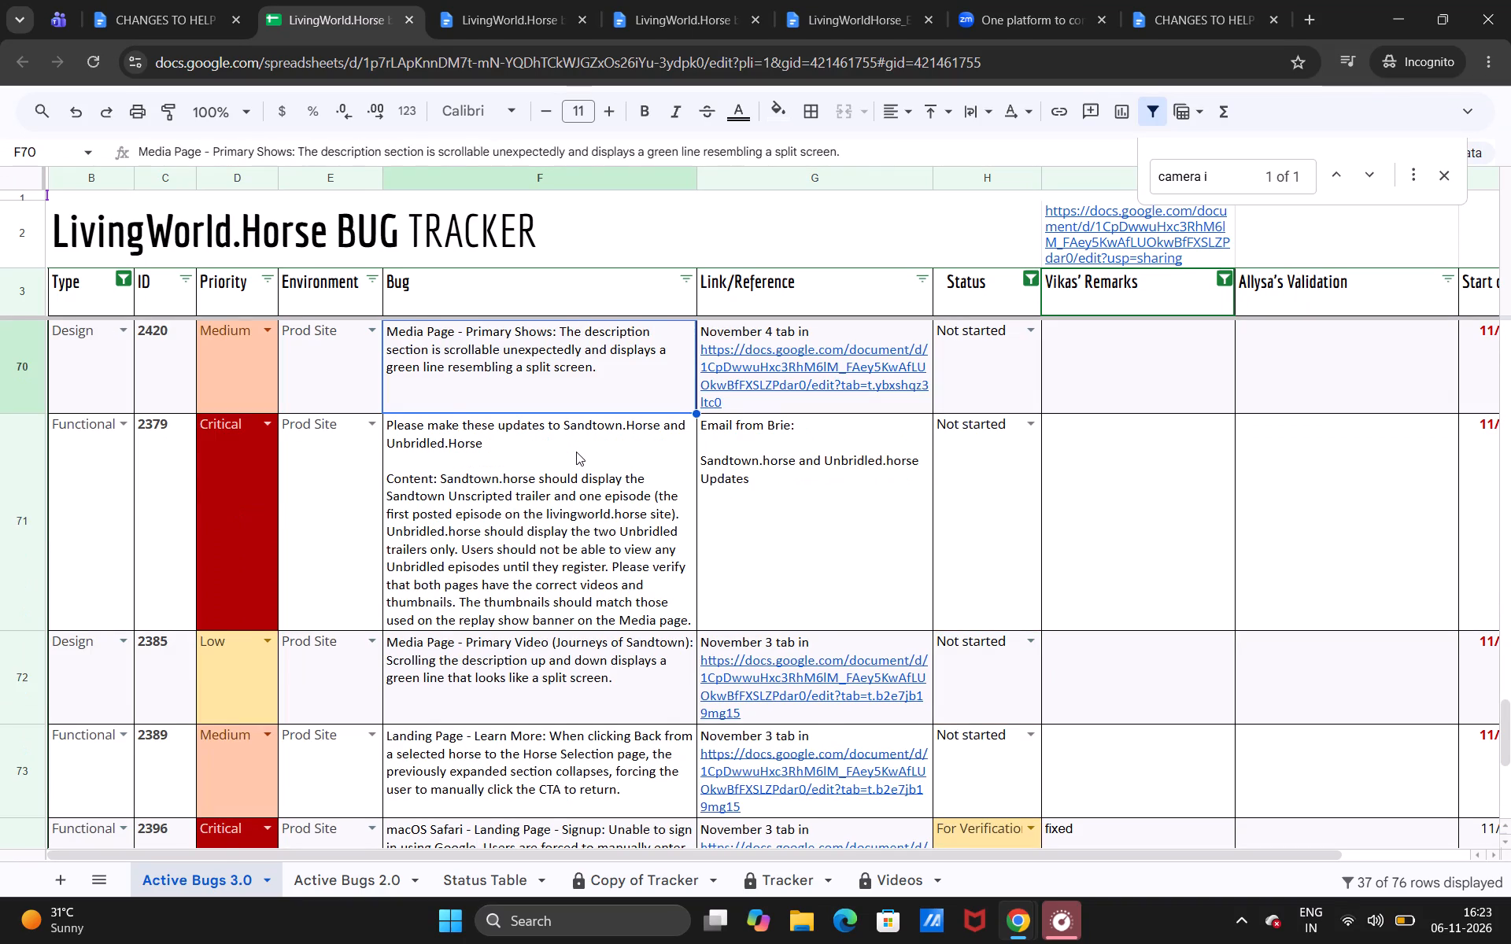
pyautogui.press('Up')
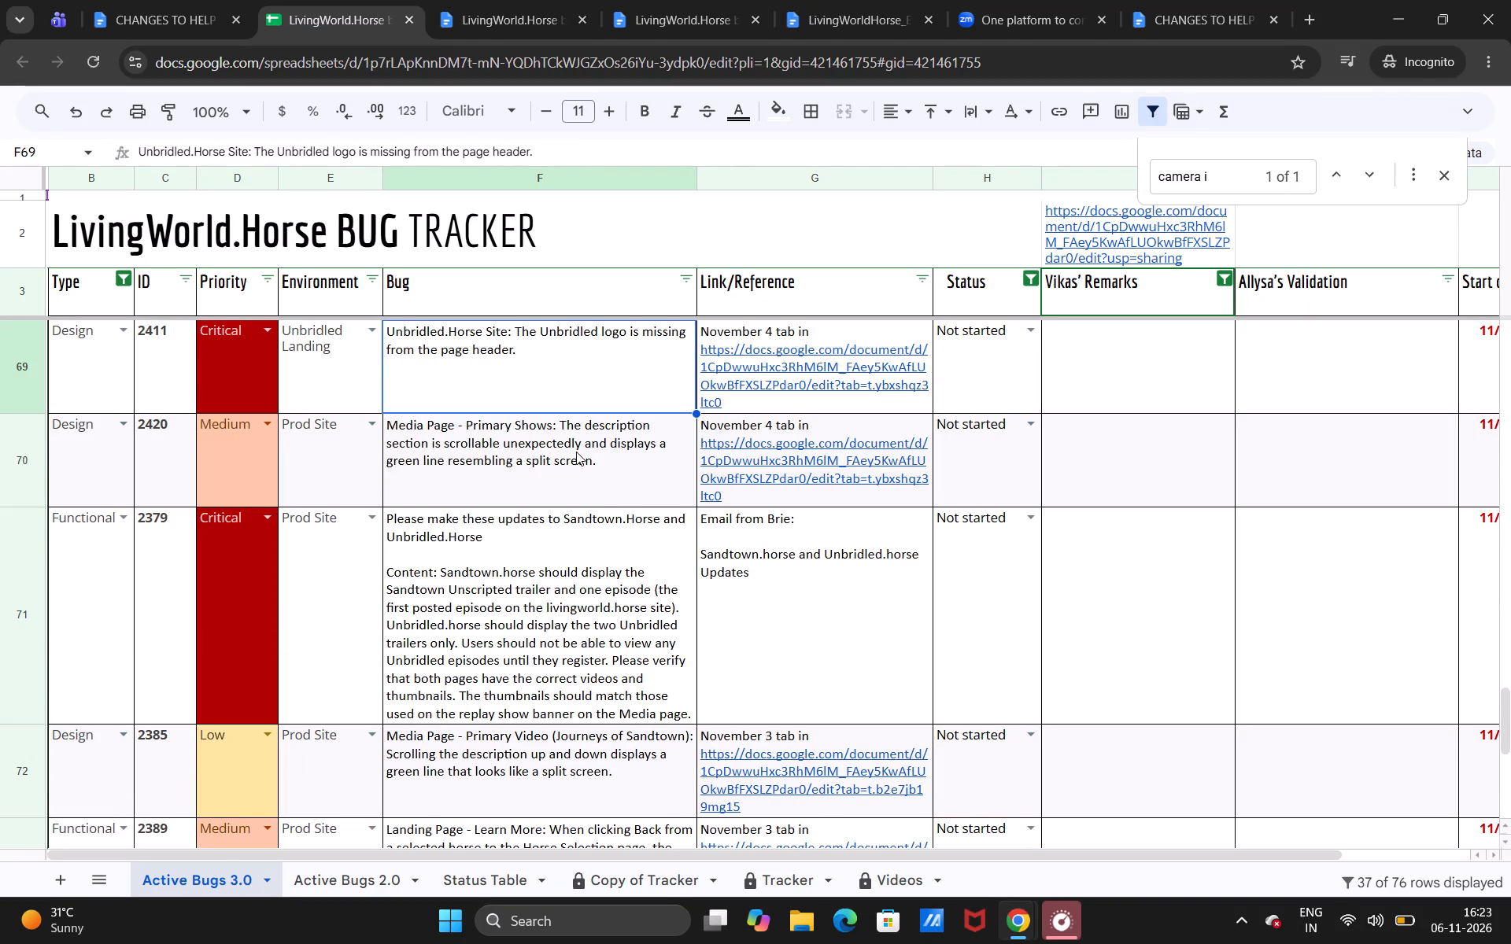
pyautogui.press('Up')
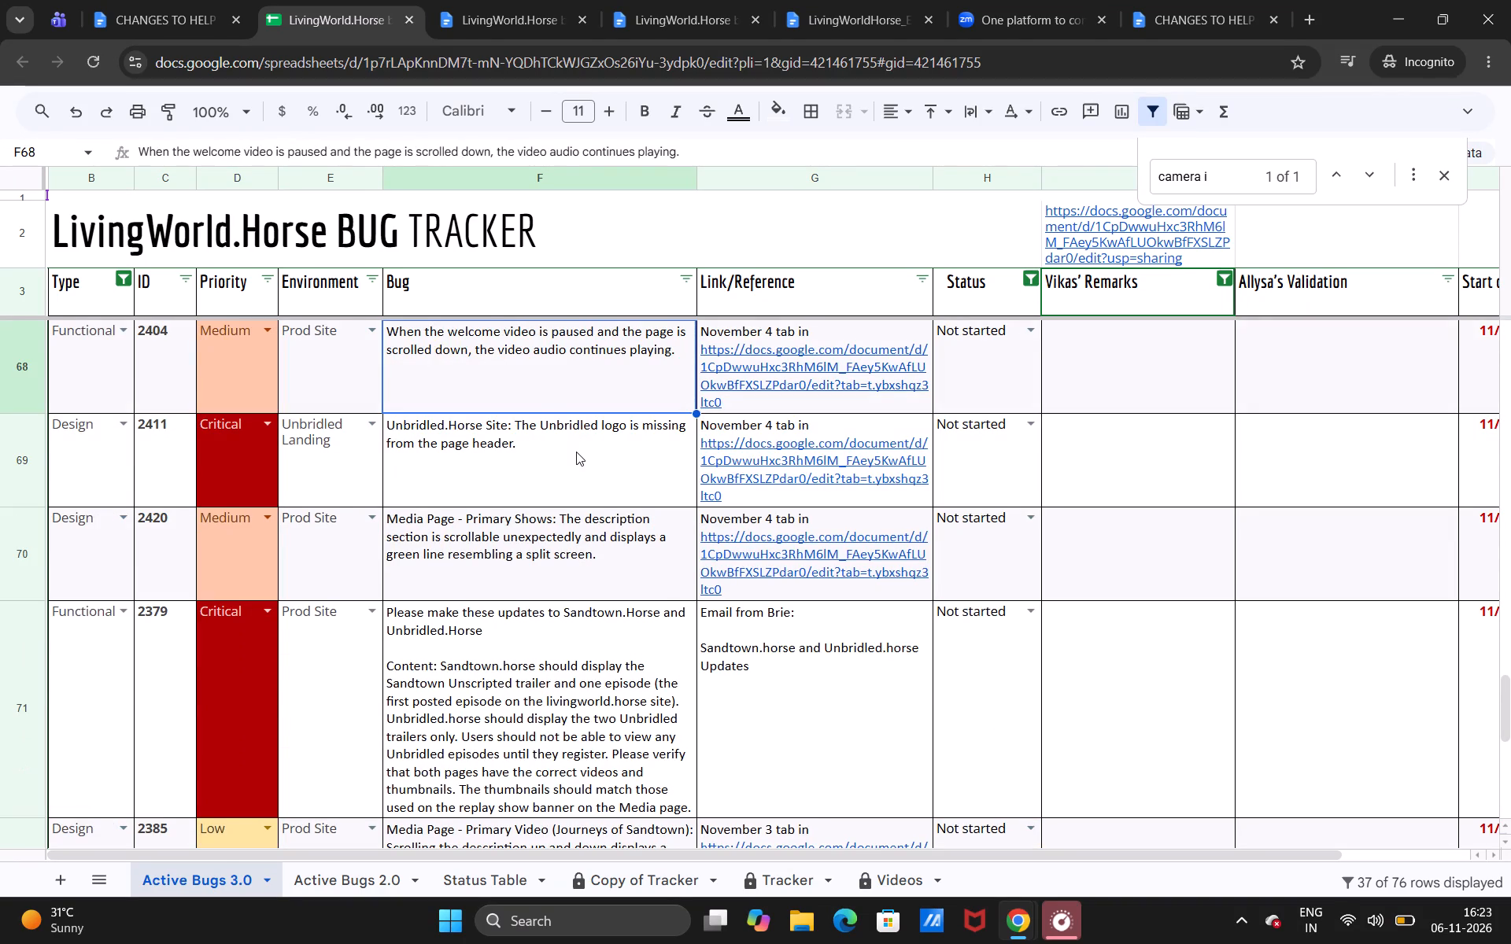
pyautogui.press('Up')
pyautogui.press('Up')
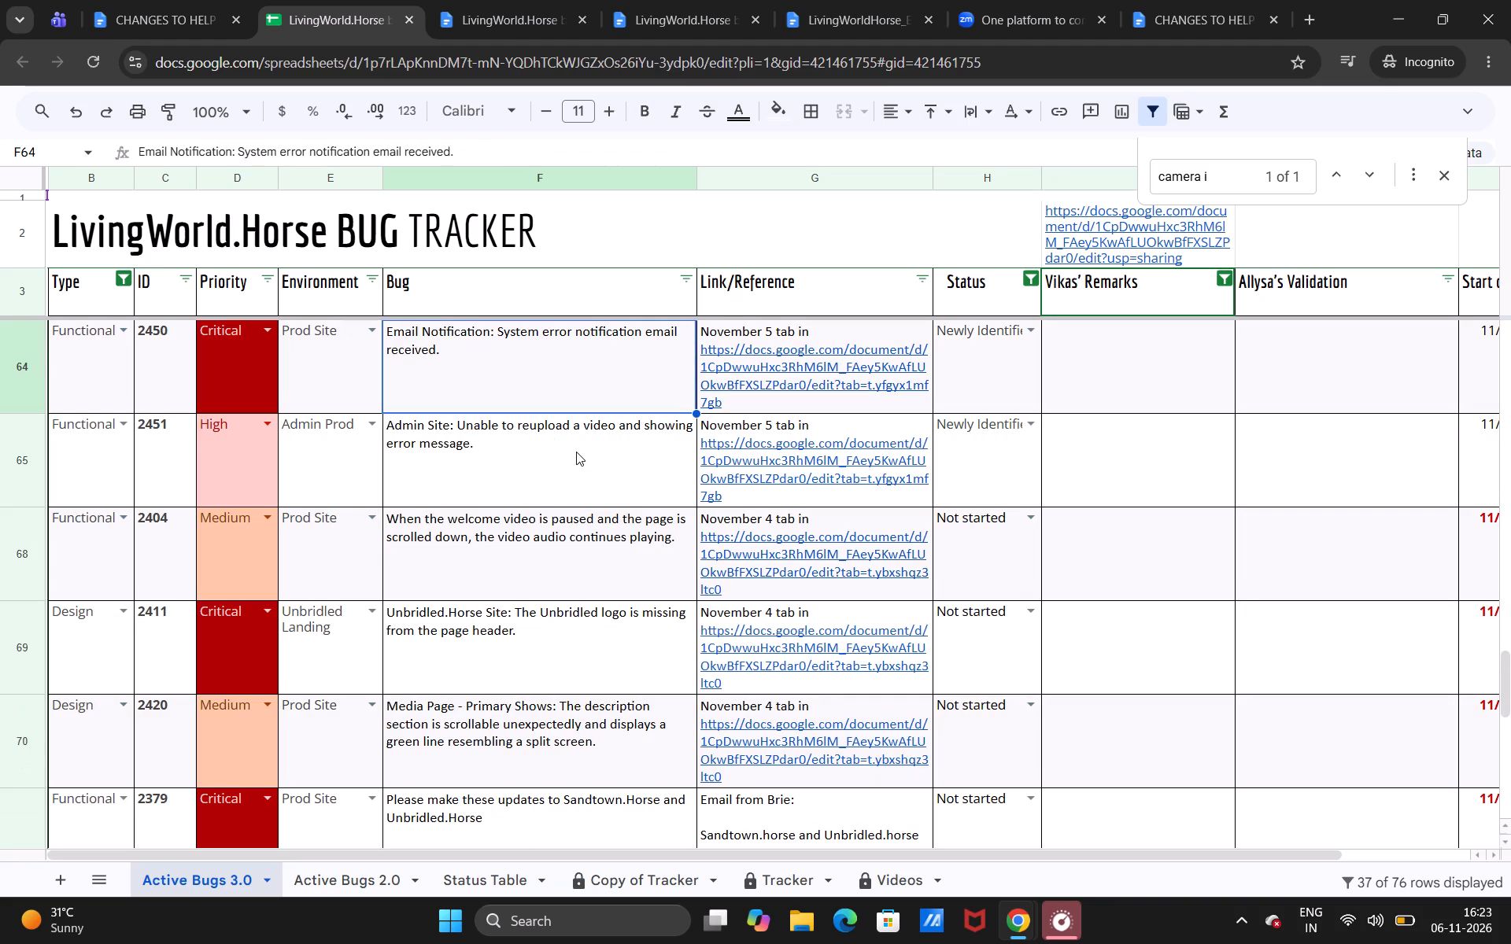
pyautogui.press('Up')
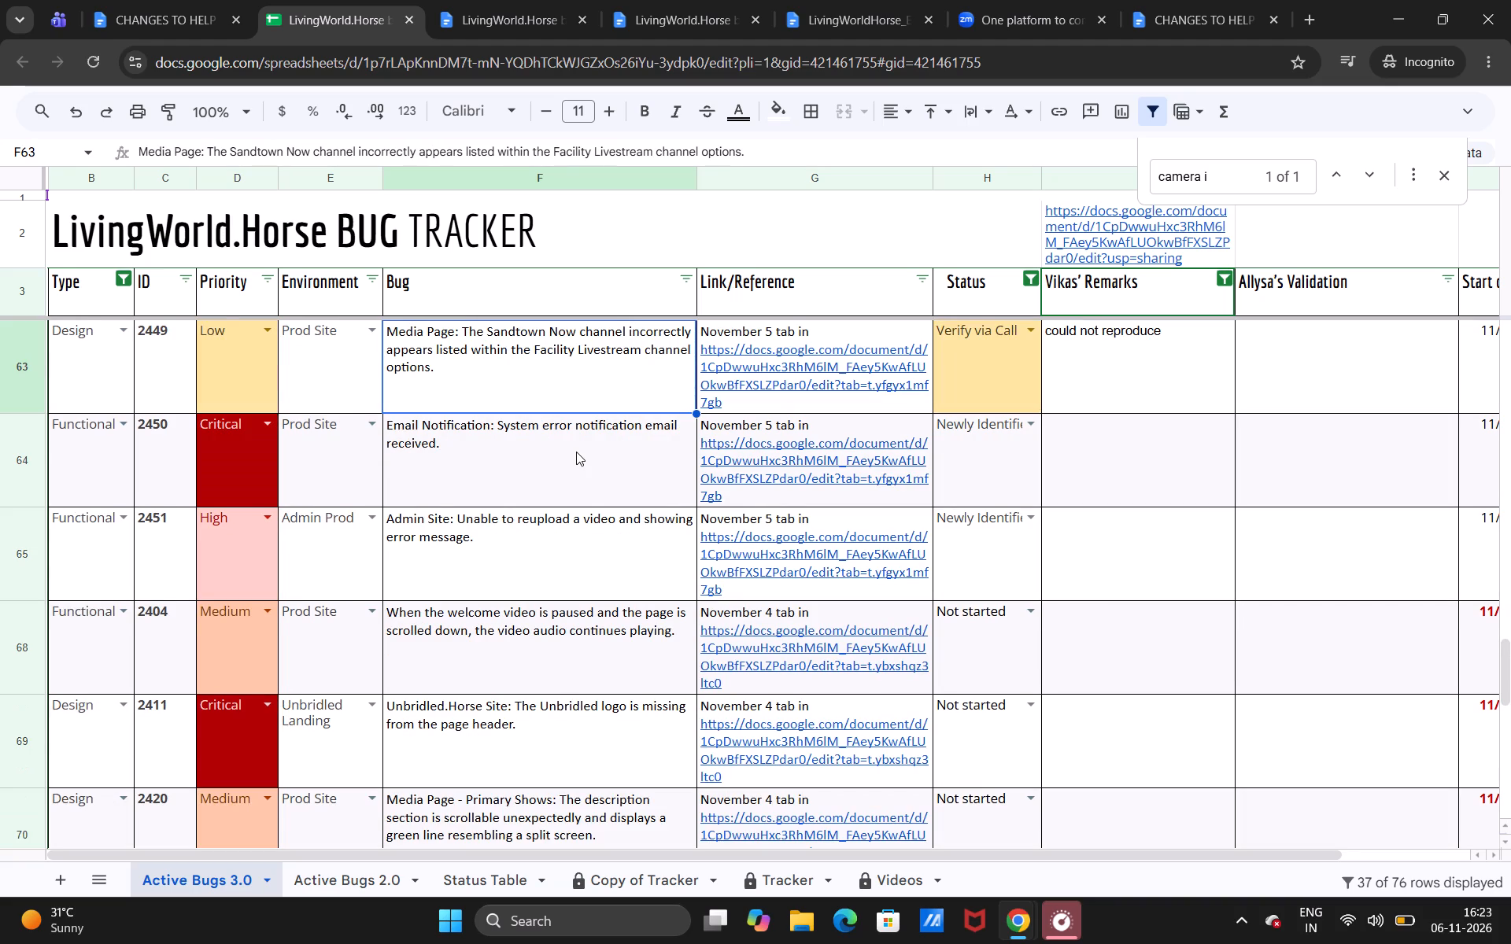
pyautogui.press('Up')
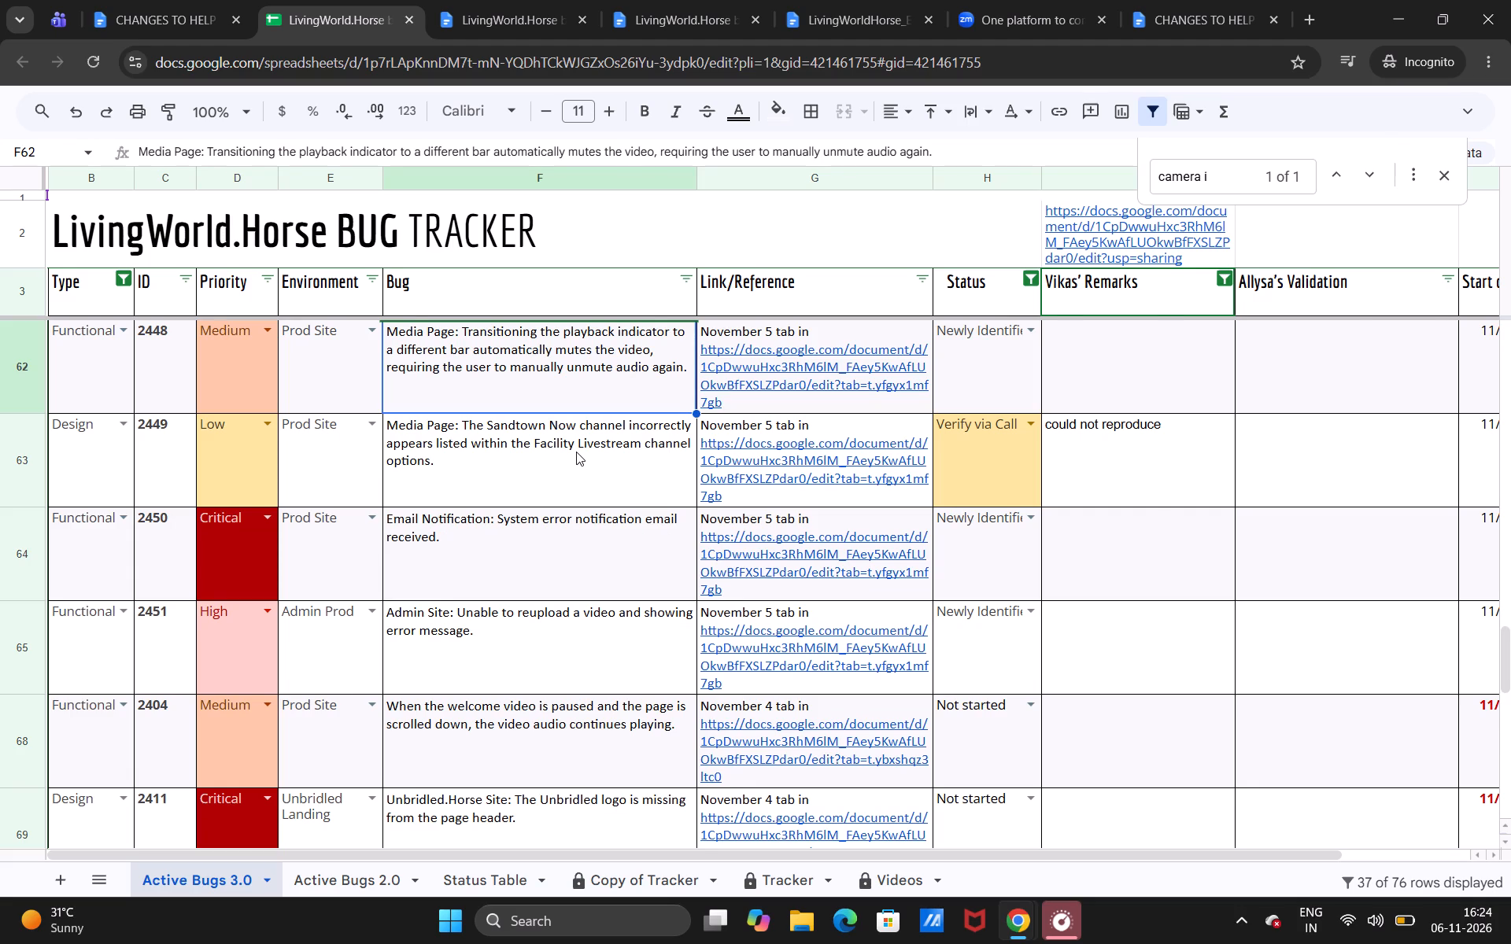
pyautogui.press('Up')
pyautogui.press('Up')
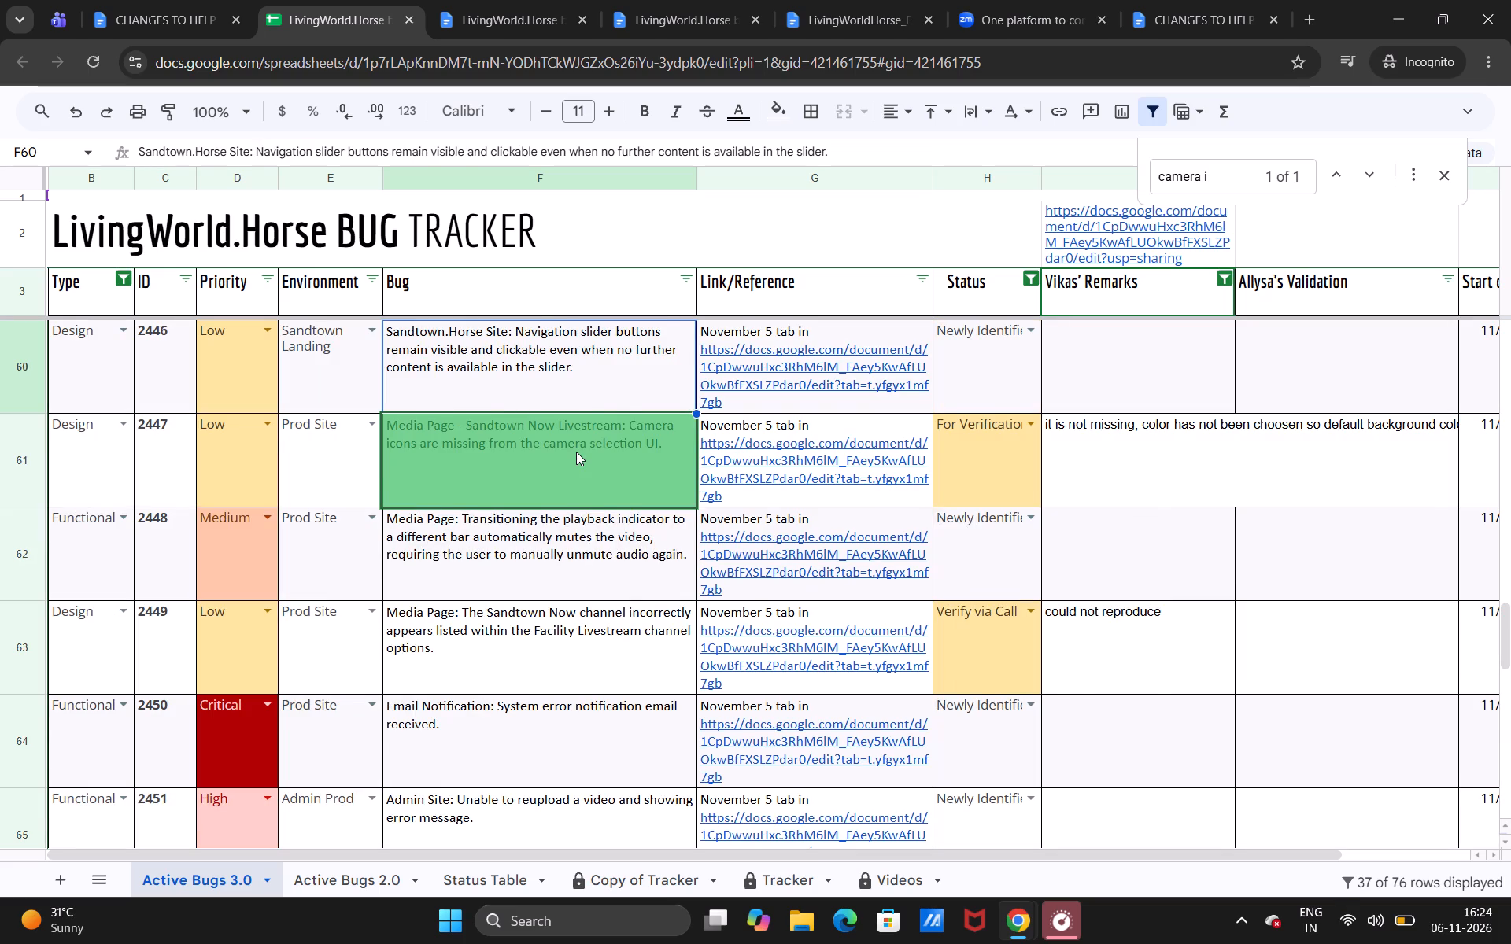
pyautogui.press('Up')
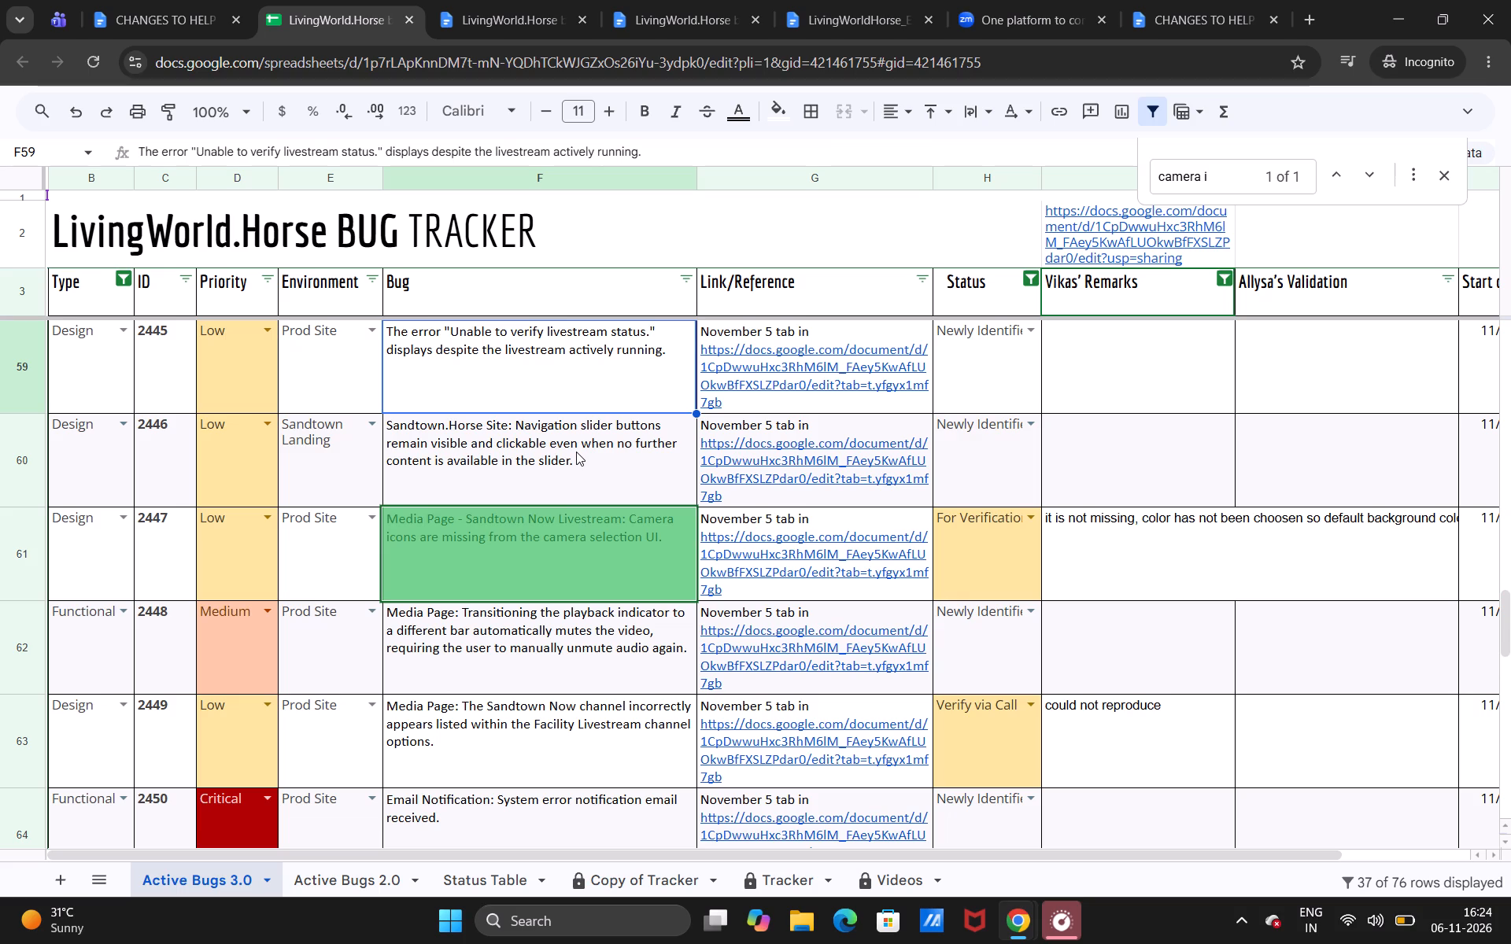
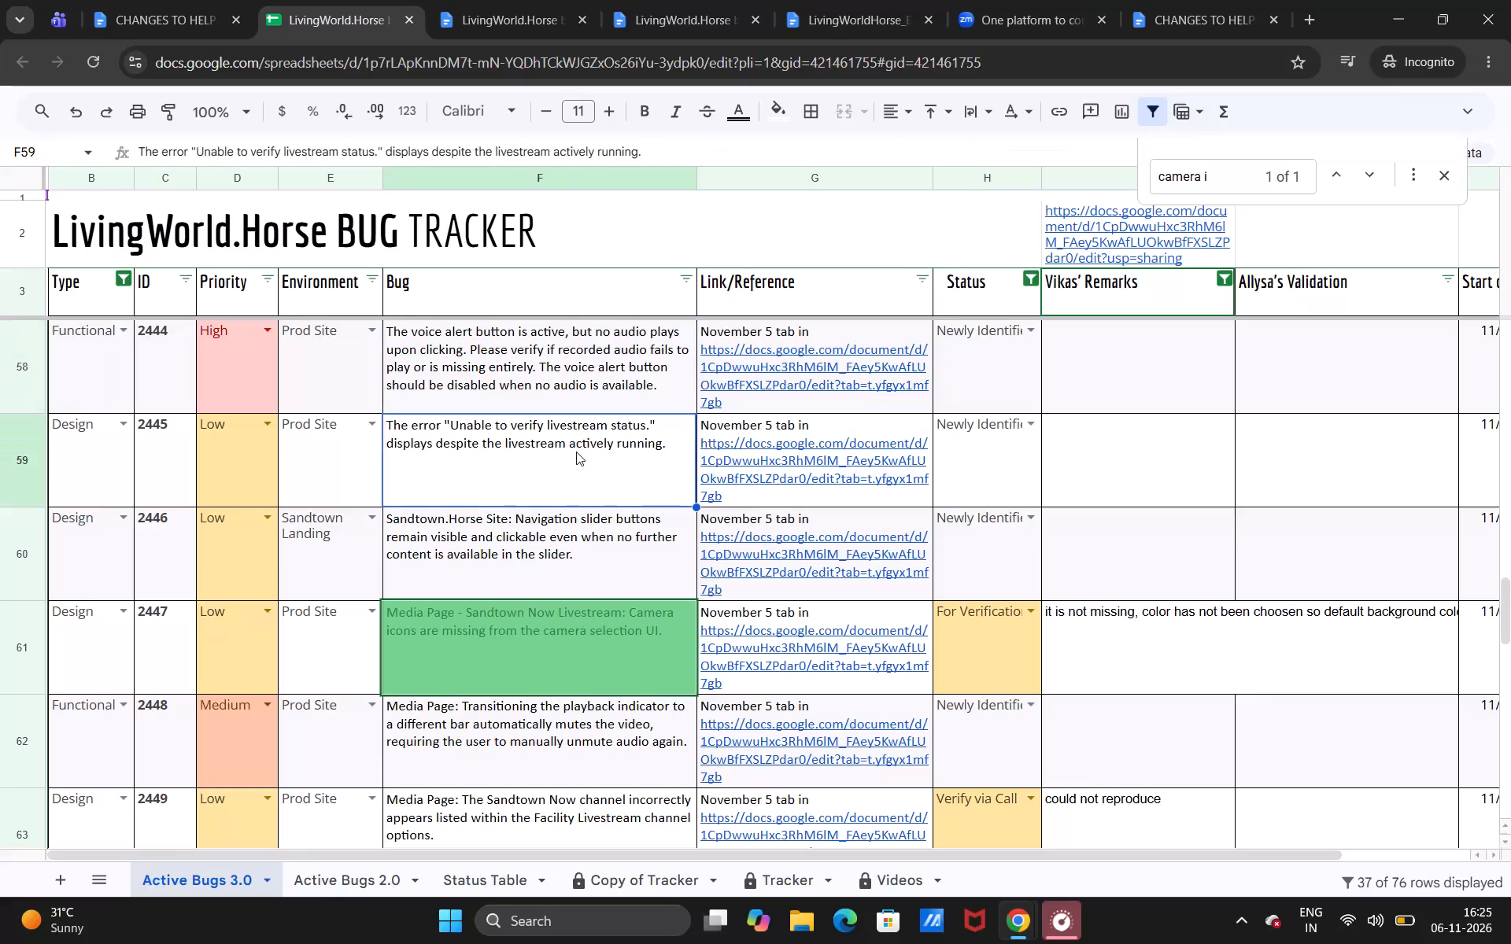
# Review the descriptions of voice alert bug 2444 and latest-episode redirect bug 2443 in the tracker.
pyautogui.press('Up')
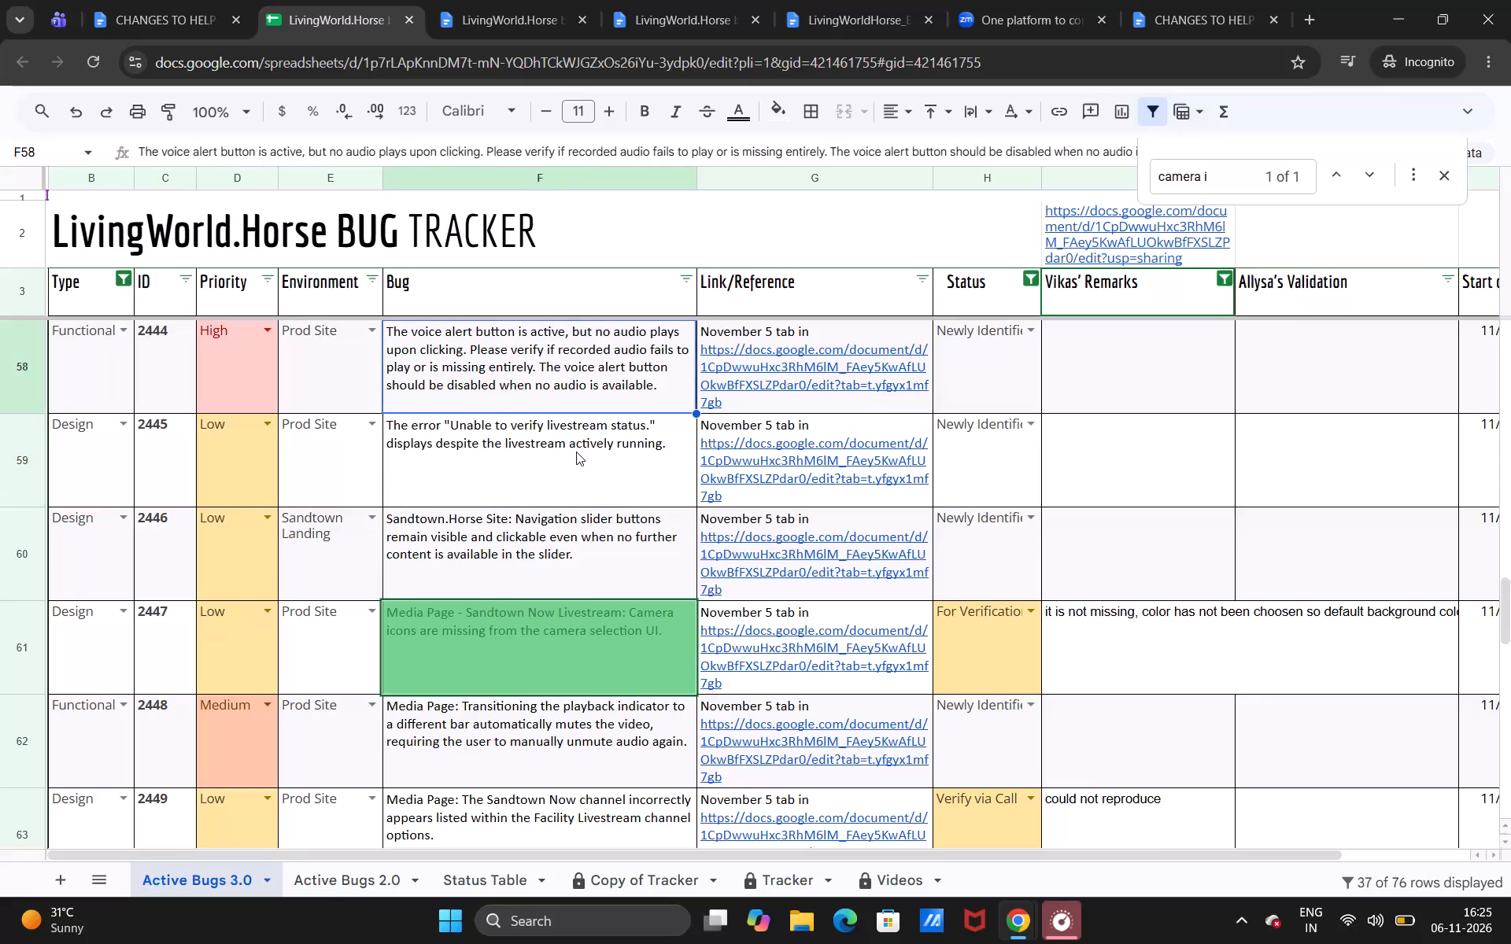
pyautogui.press('Up')
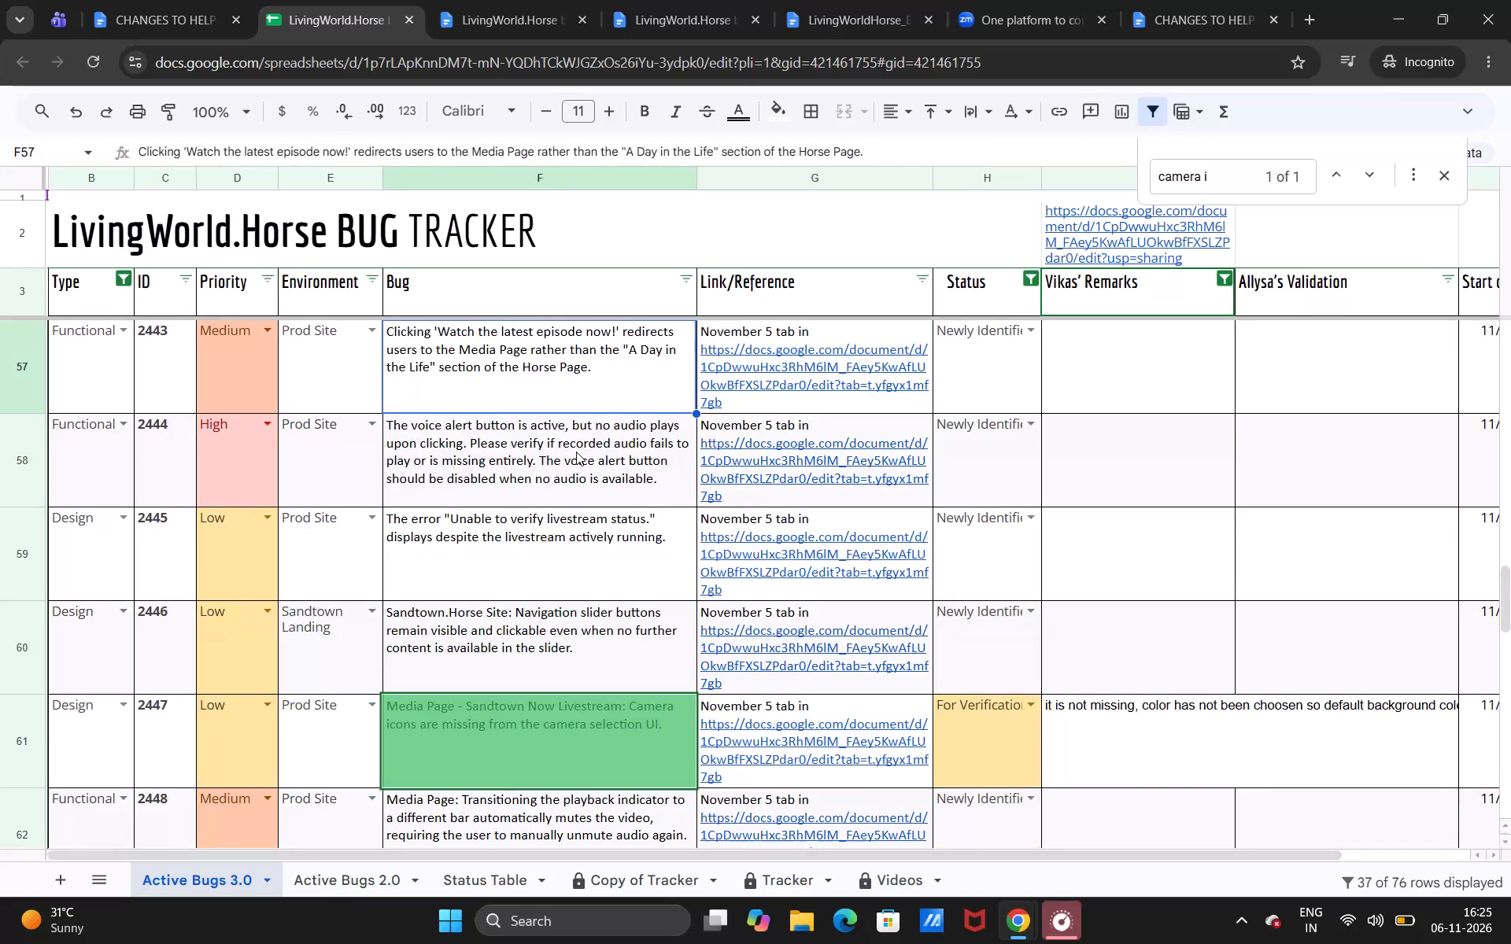